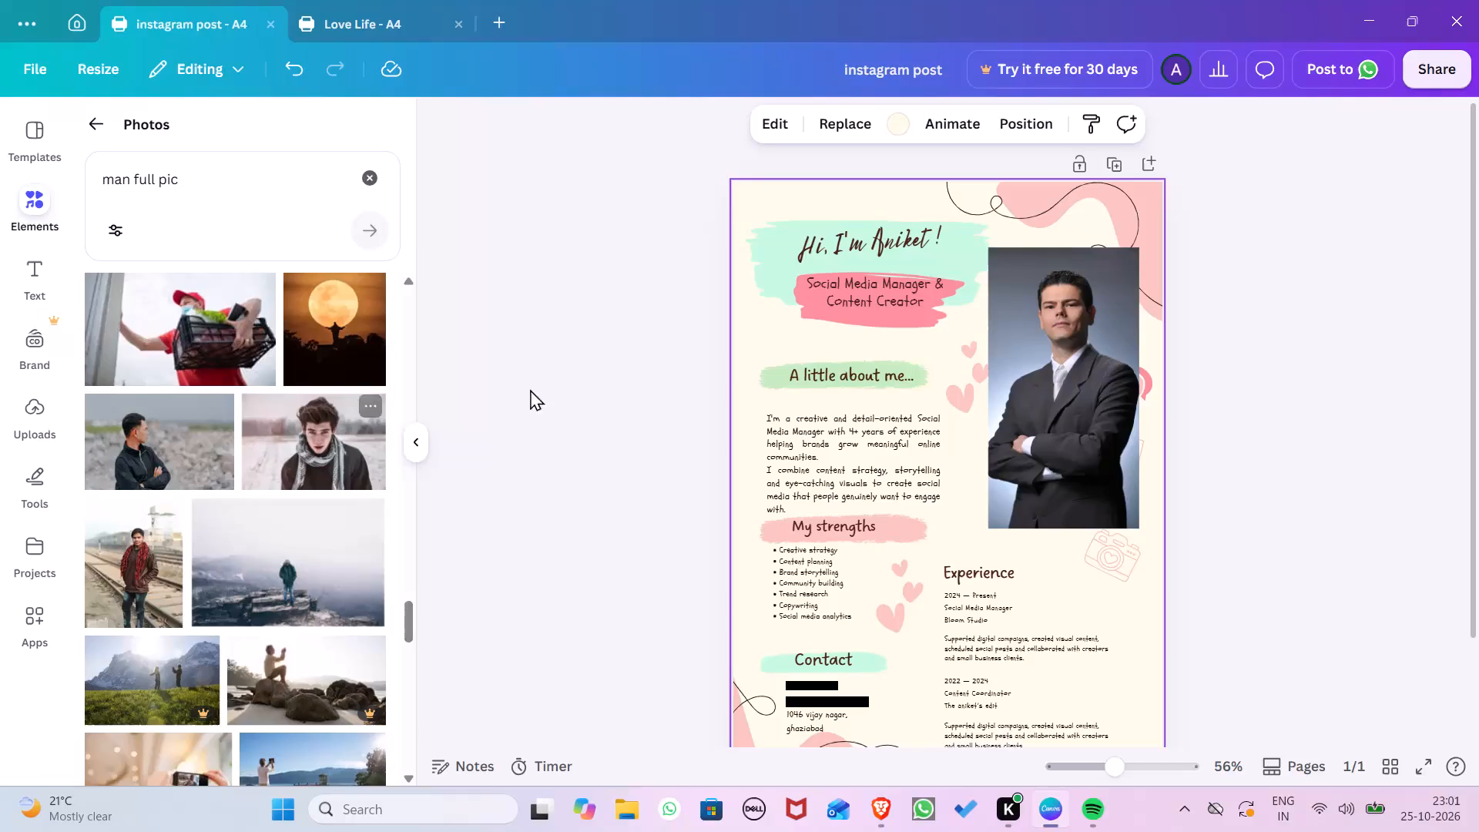
Replace the photo search term with "tamplates" and browse the matching photos.
scroll(539, 387, "up", 3)
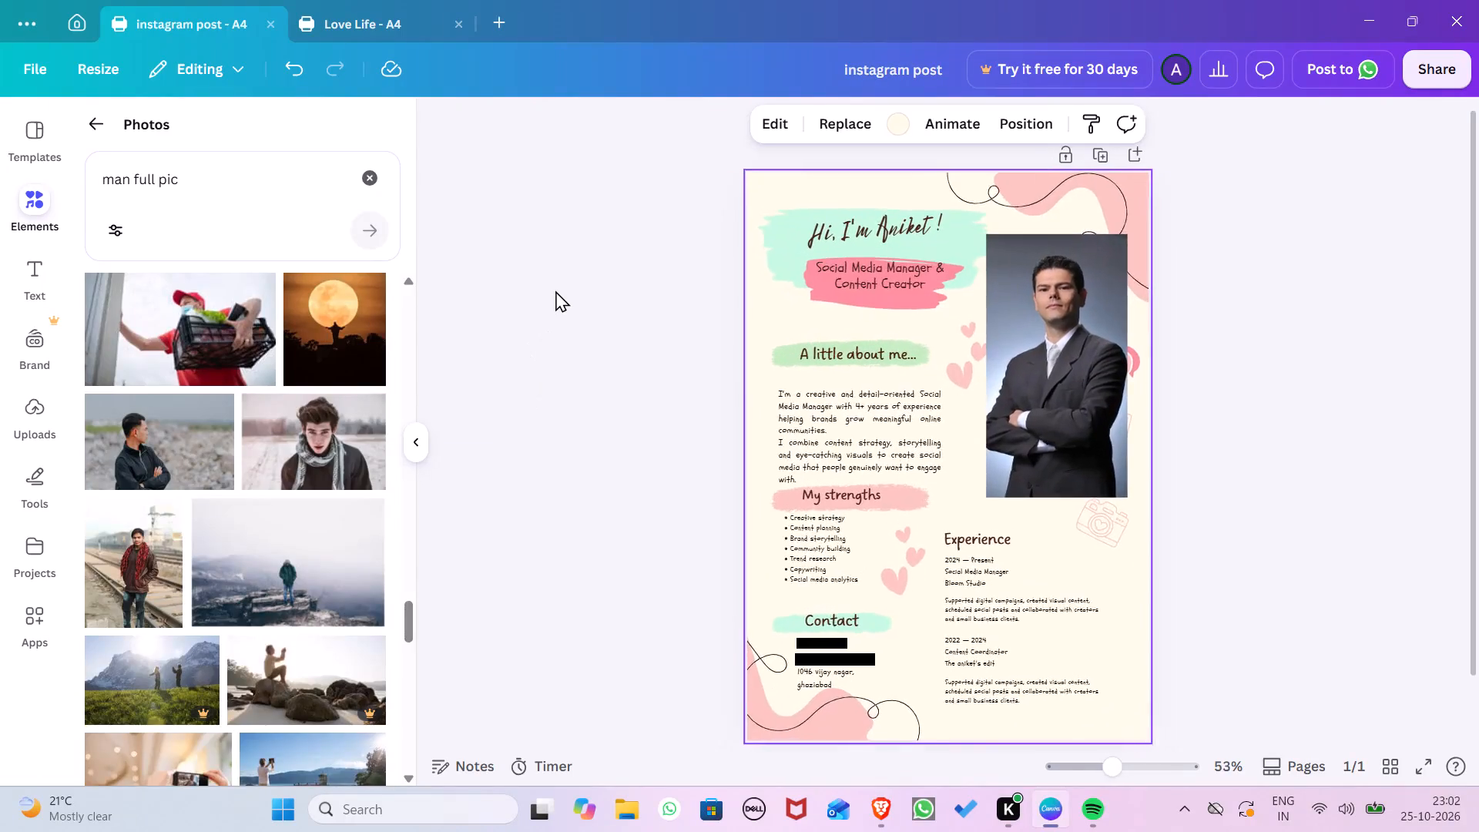
left_click(224, 179)
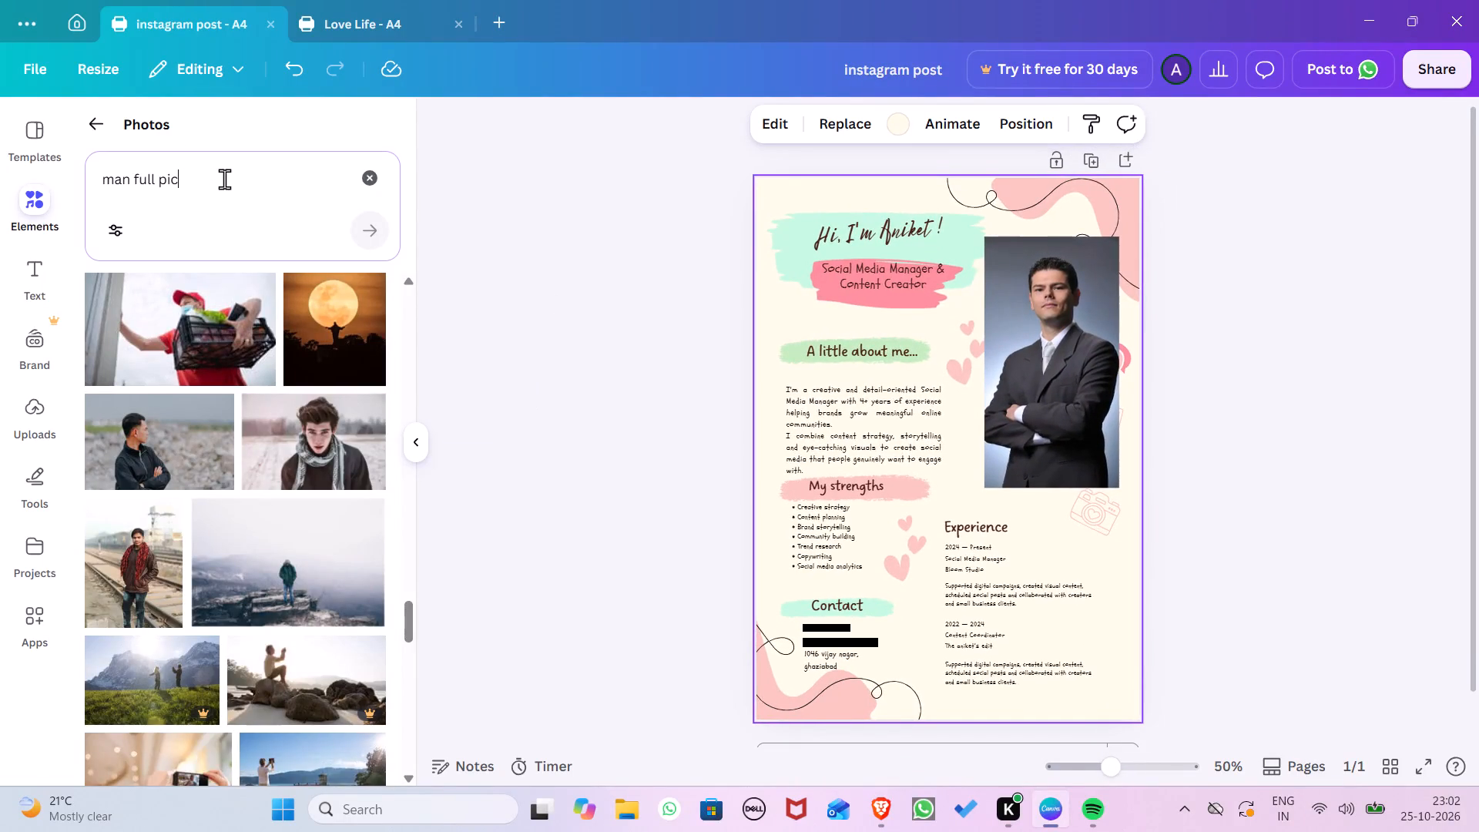
key("BackSpace")
key("BackSpace")
key("BackSpace")
key("BackSpace")
key("BackSpace")
key("BackSpace")
key("BackSpace")
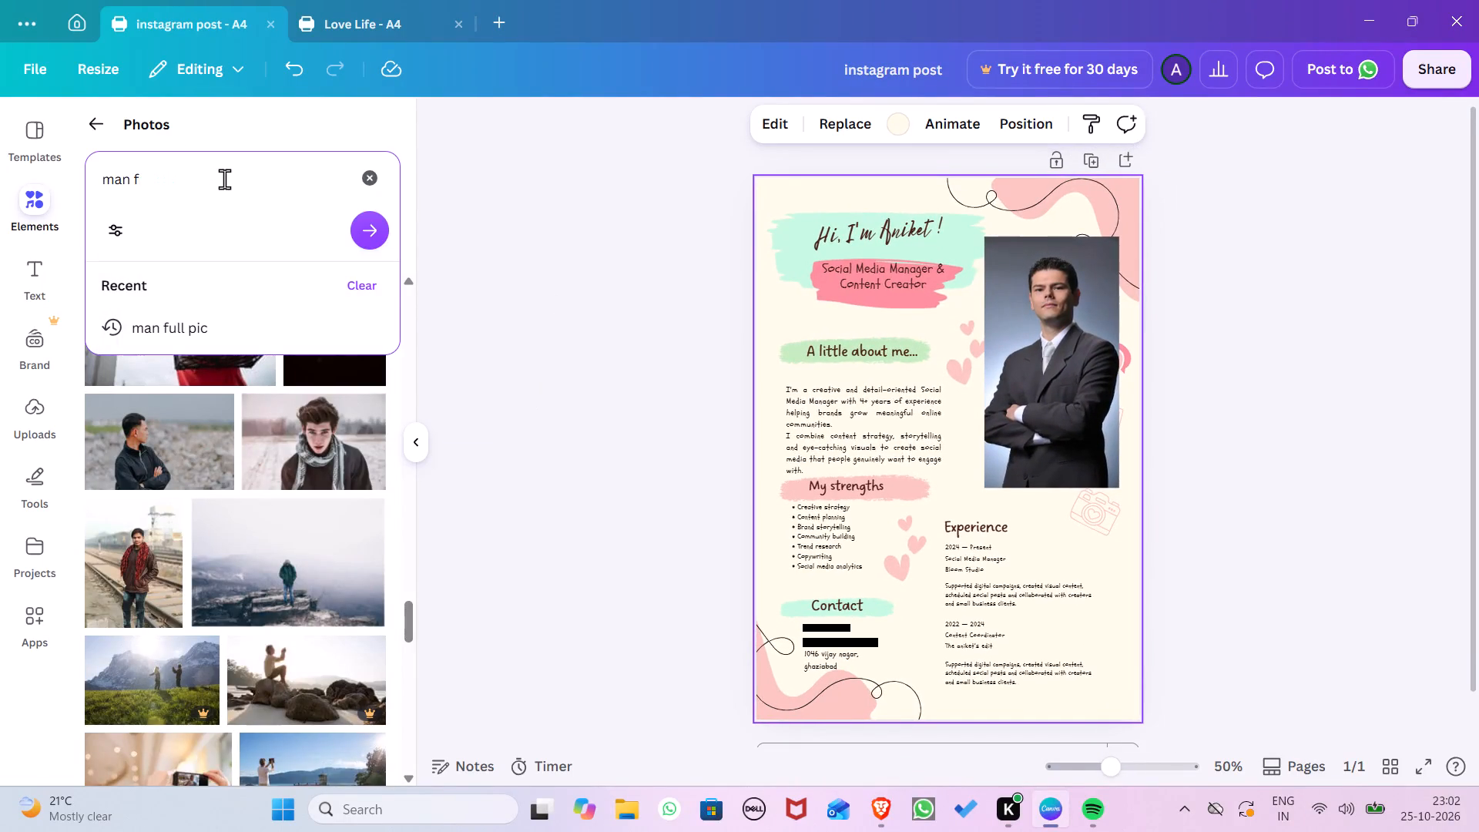
key("BackSpace")
key("BackSpace")
key("BackSpace")
key("BackSpace")
key("BackSpace")
key("BackSpace")
key("BackSpace")
key("BackSpace")
key("BackSpace")
key("BackSpace")
key("BackSpace")
key("BackSpace")
key("BackSpace")
key("BackSpace")
key("BackSpace")
key("BackSpace")
key("BackSpace")
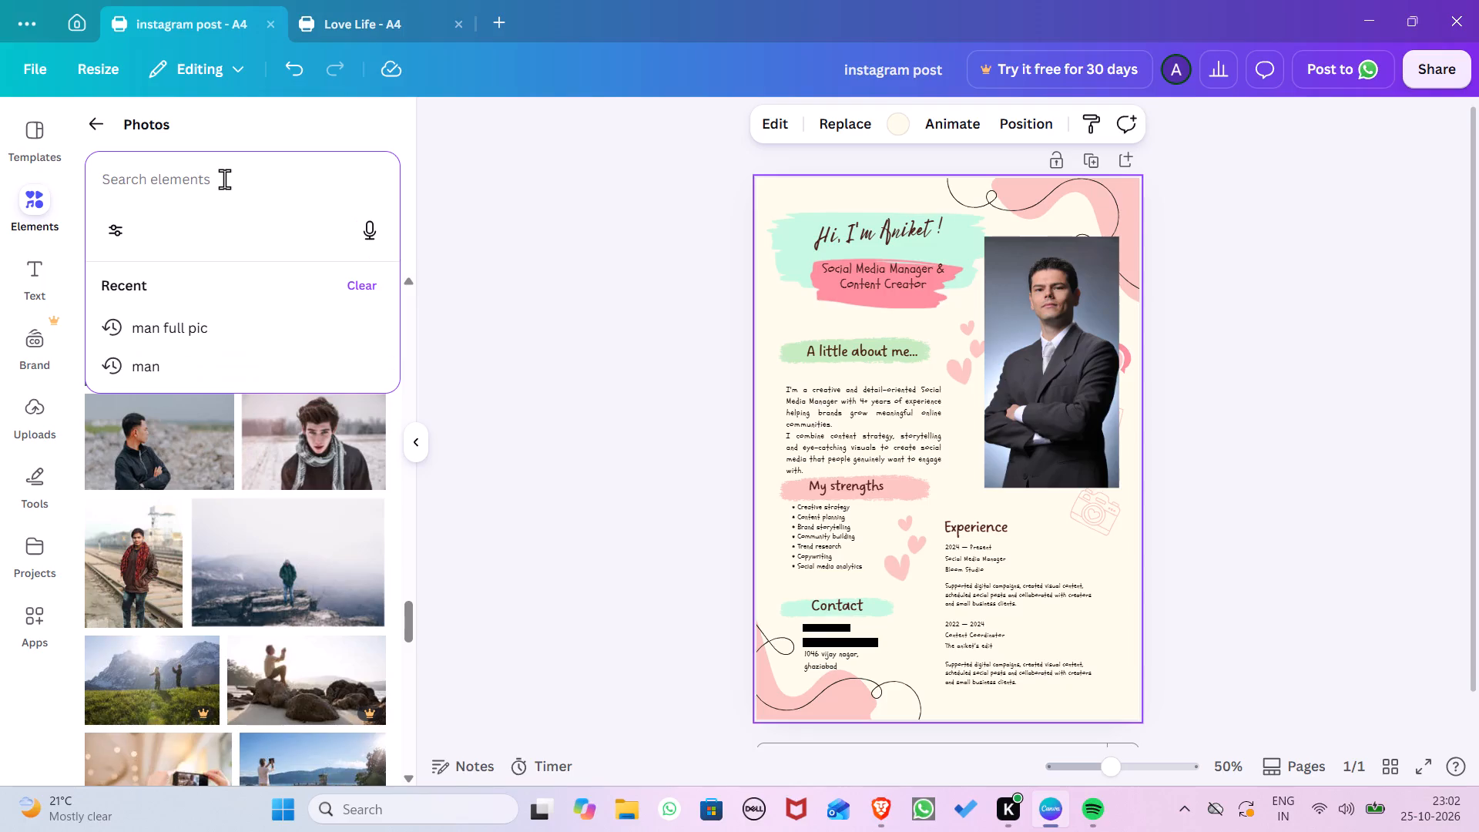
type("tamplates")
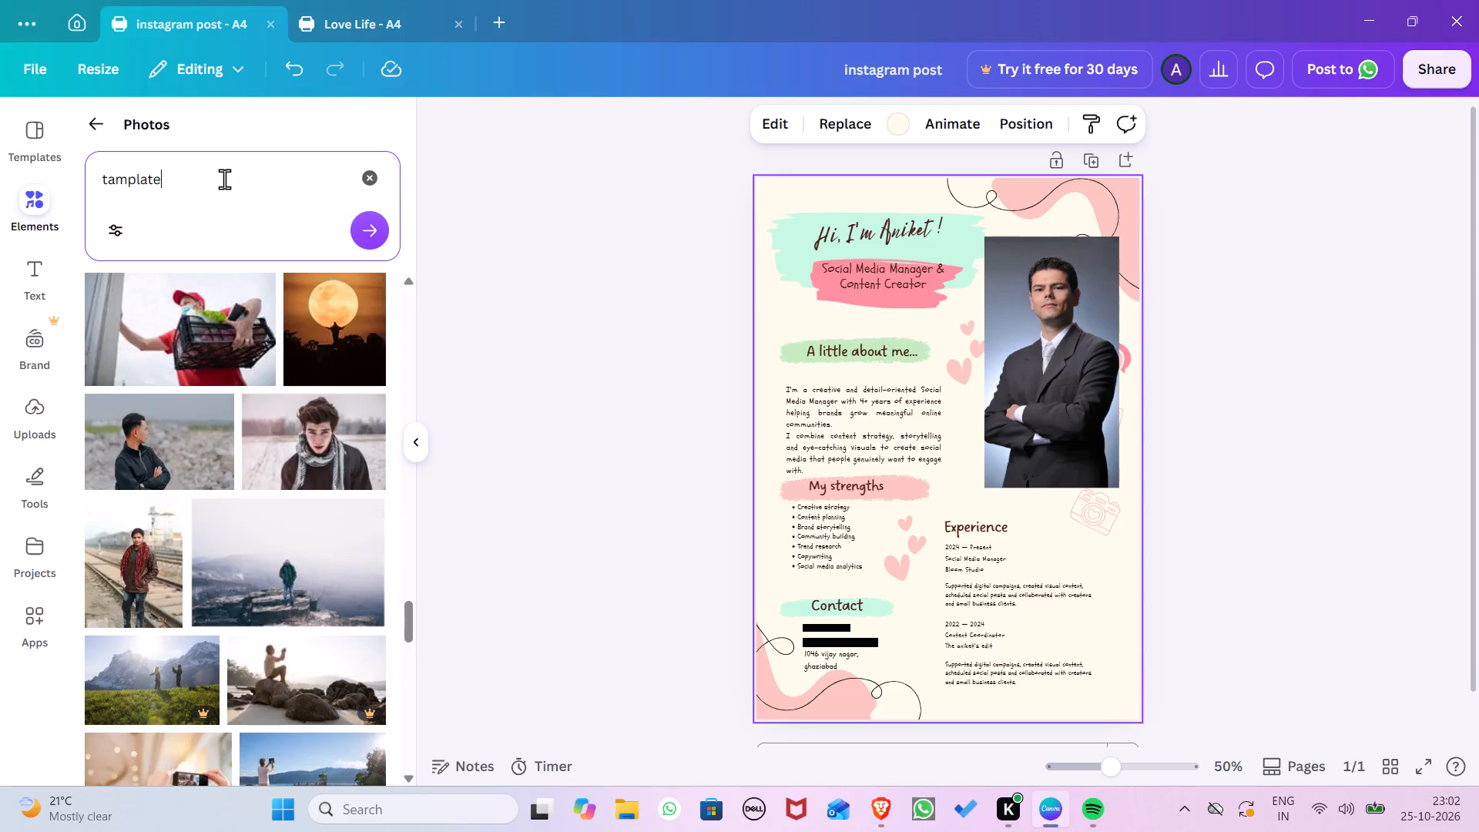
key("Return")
scroll(265, 567, "down", 1)
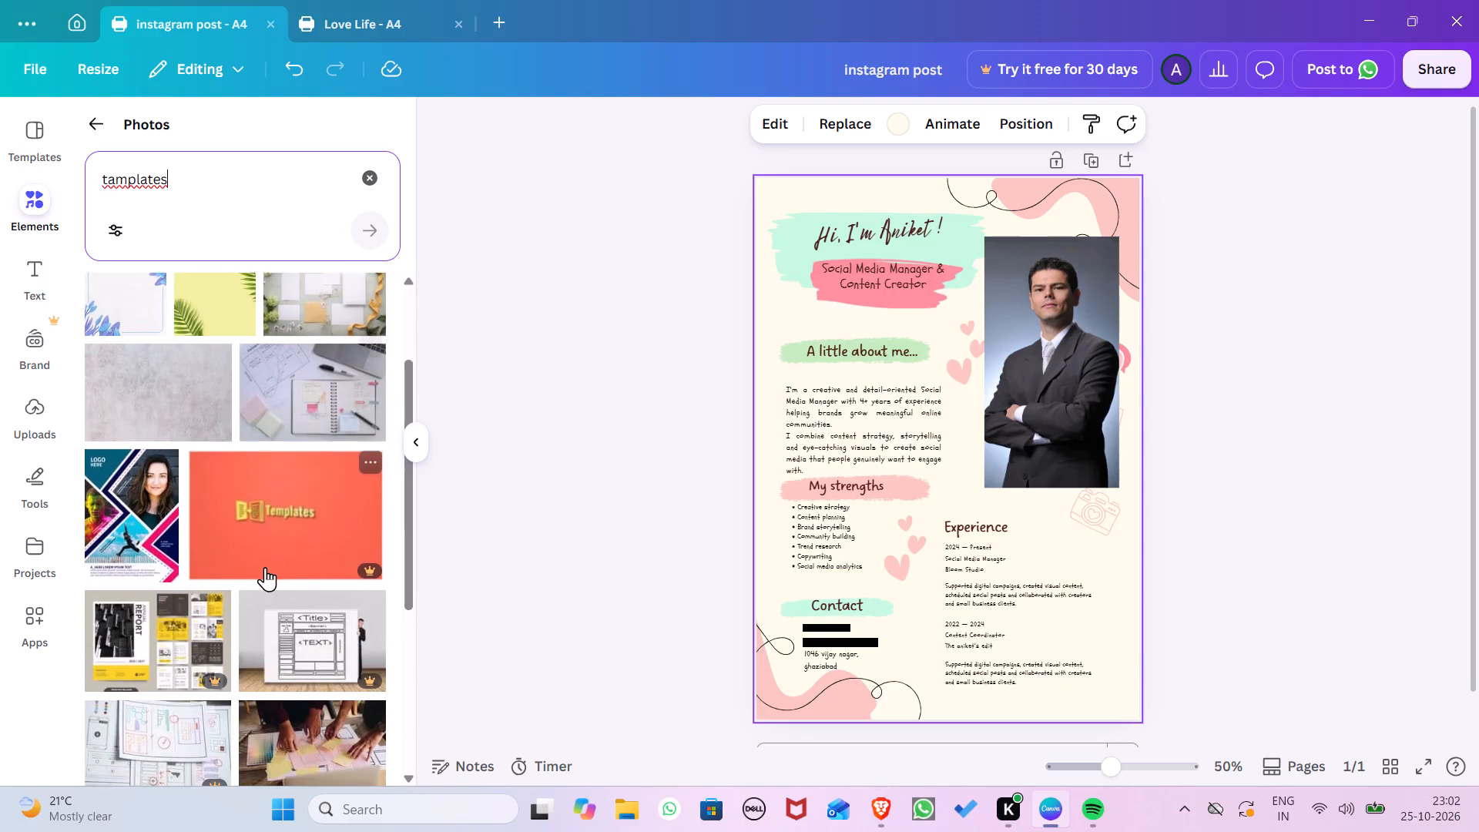
scroll(265, 567, "down", 2)
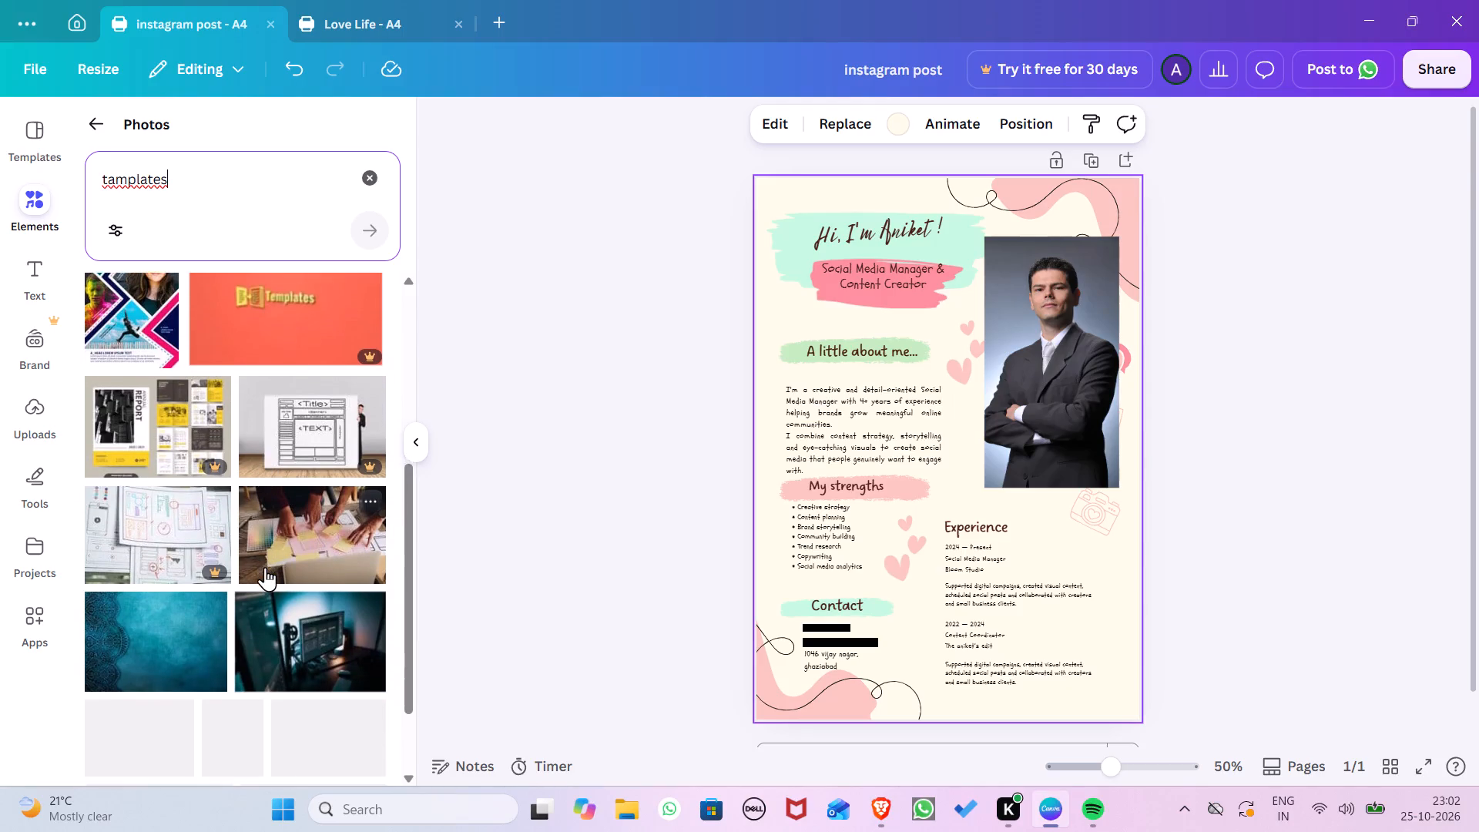
scroll(265, 567, "down", 3)
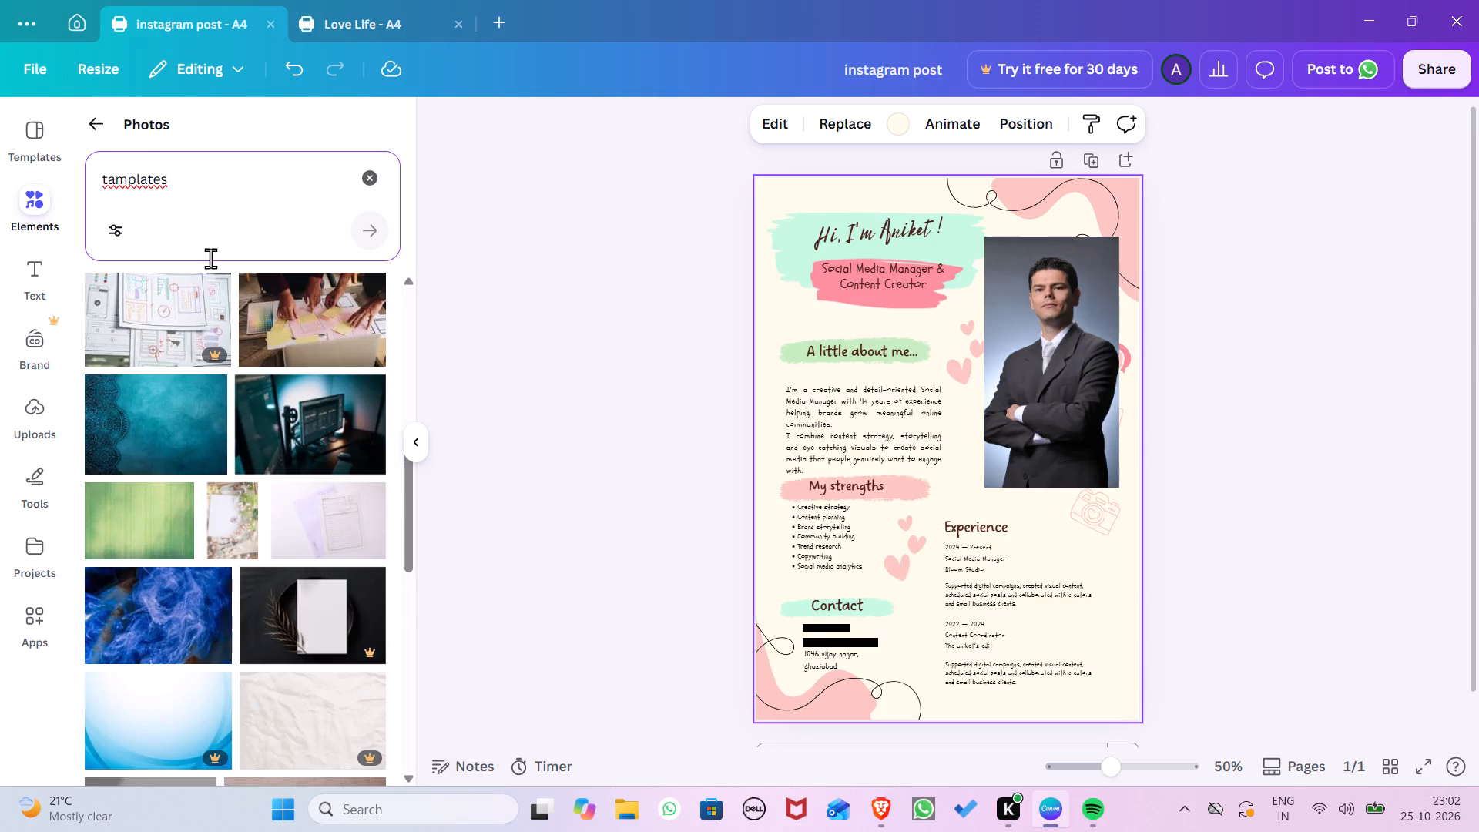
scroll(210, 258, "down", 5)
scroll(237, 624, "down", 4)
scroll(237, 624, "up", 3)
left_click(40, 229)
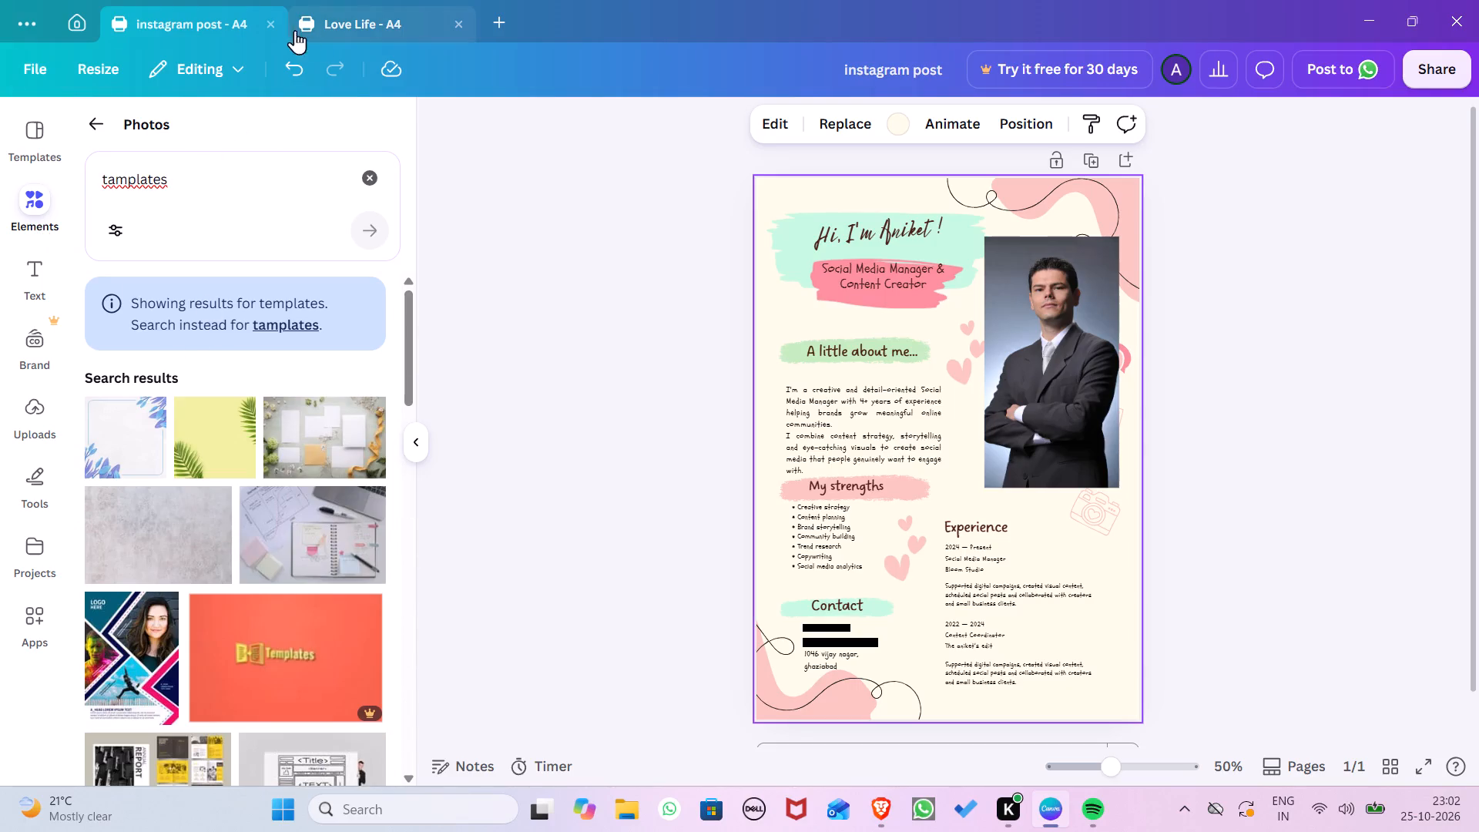
Search the new-design types for "tamplates" and create a Brainstorm (Landscape) design of 1920 × 1080 px.
left_click(369, 28)
left_click(495, 21)
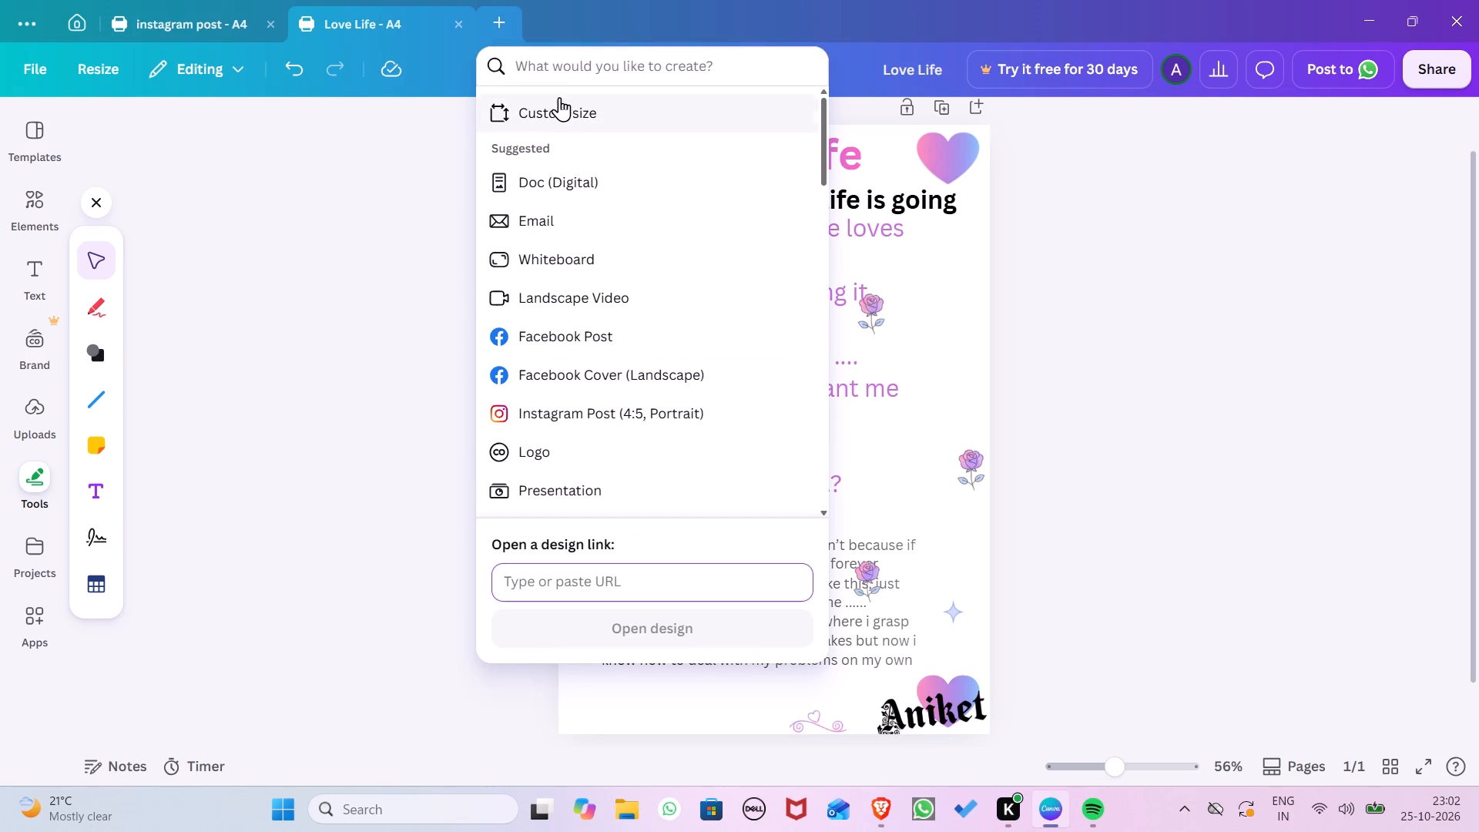
left_click(568, 75)
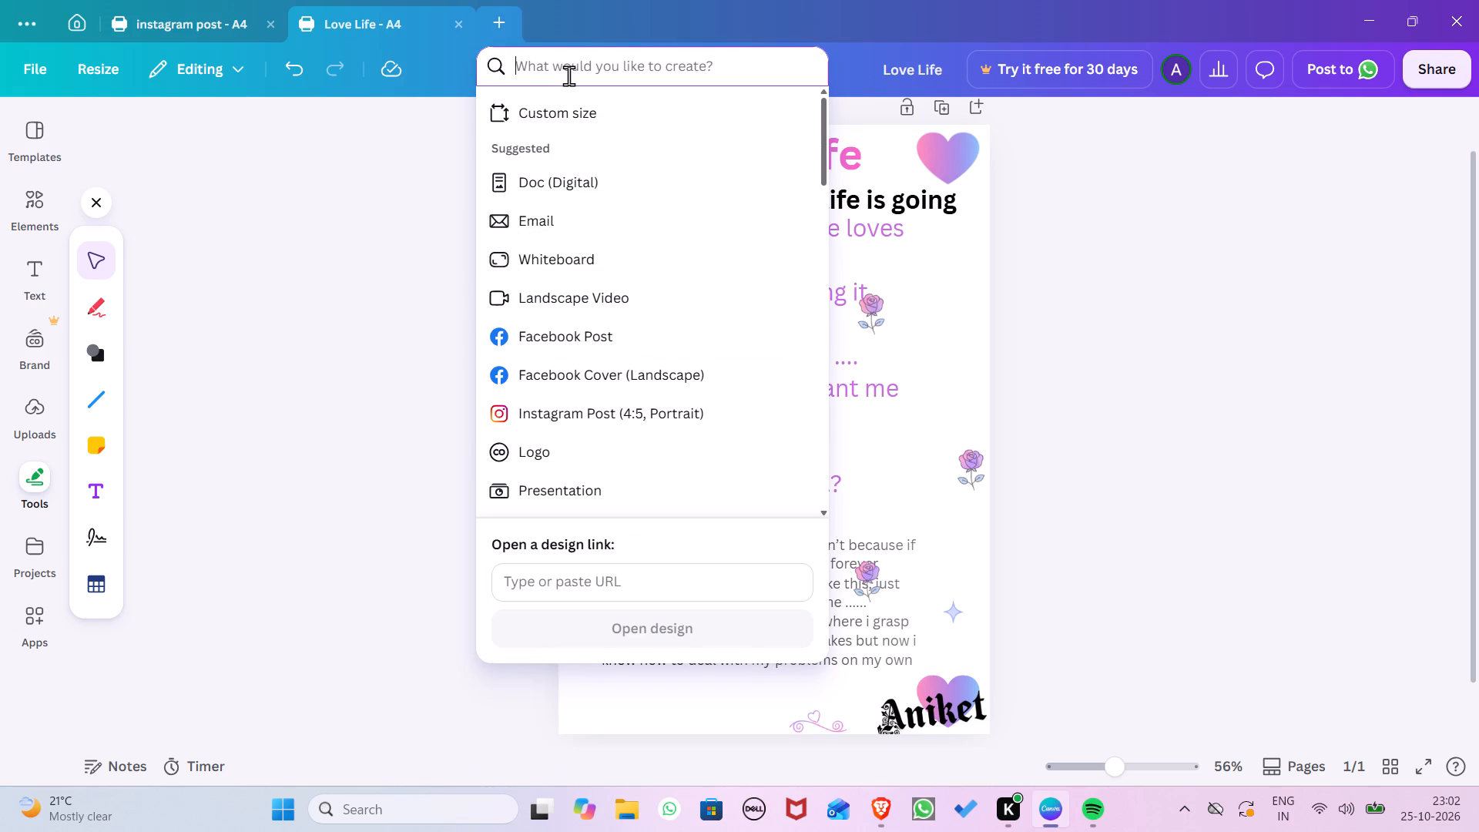
type("tamplates")
key("Return")
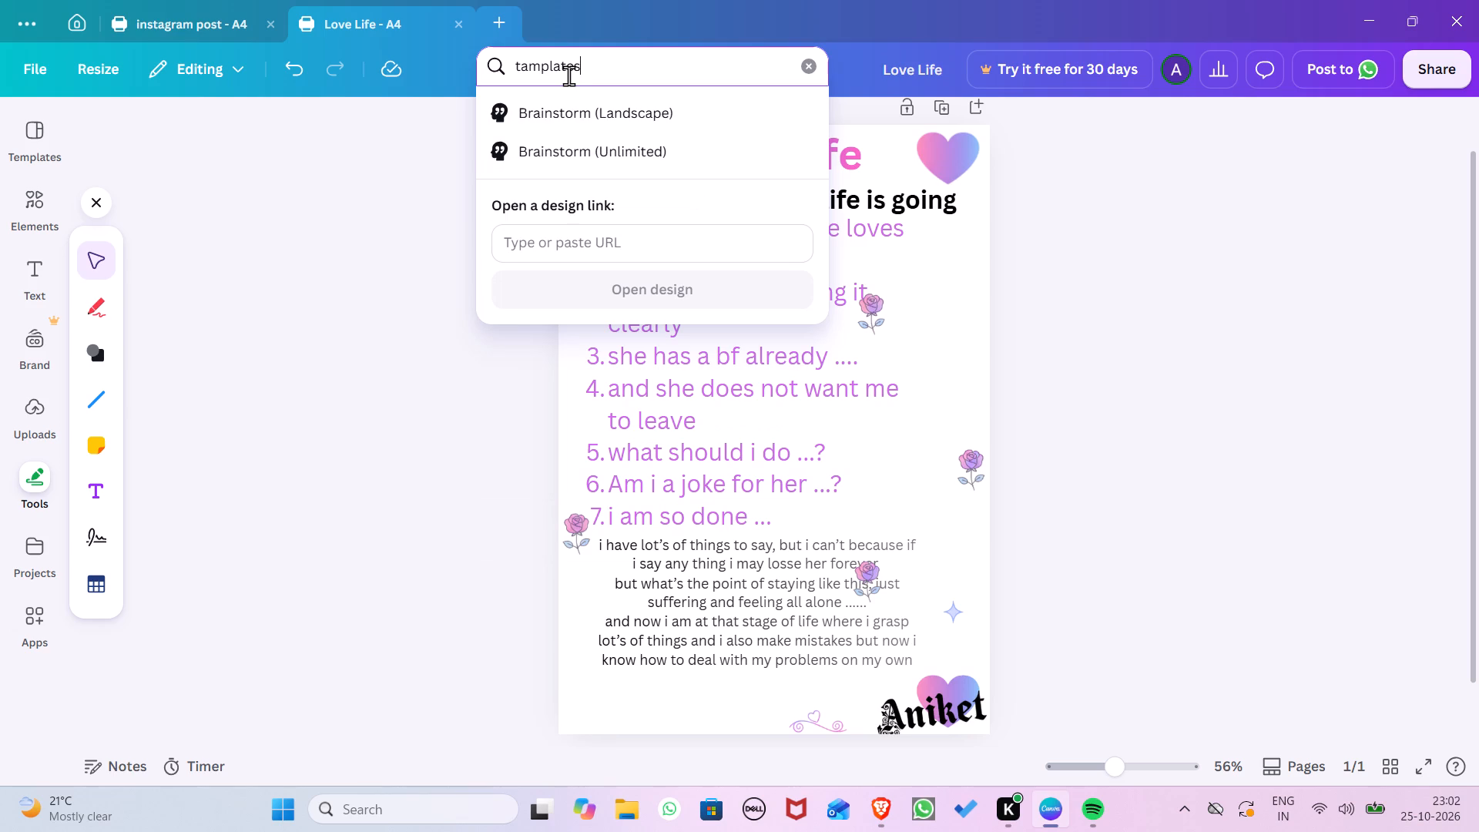
left_click(589, 116)
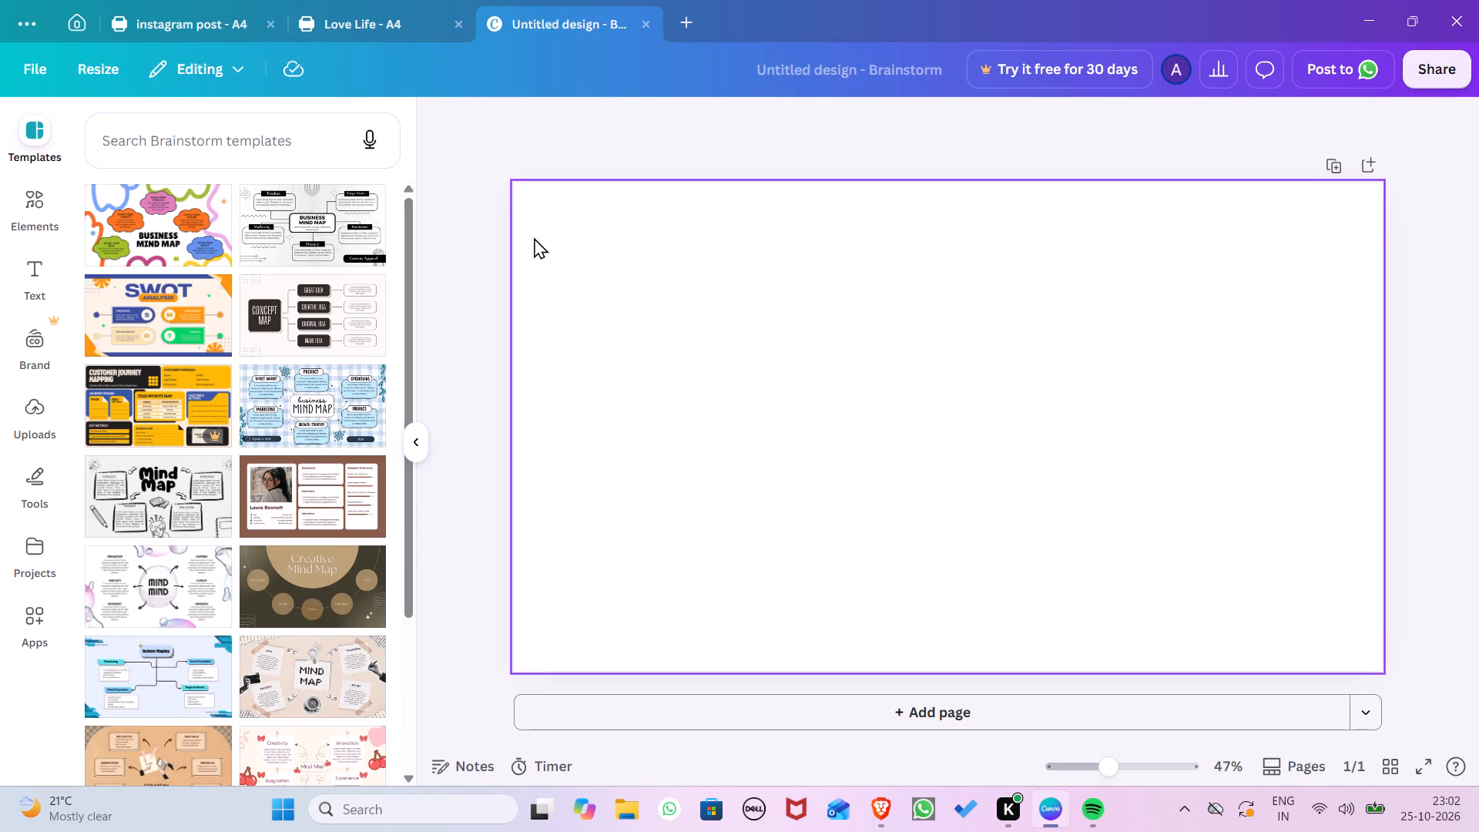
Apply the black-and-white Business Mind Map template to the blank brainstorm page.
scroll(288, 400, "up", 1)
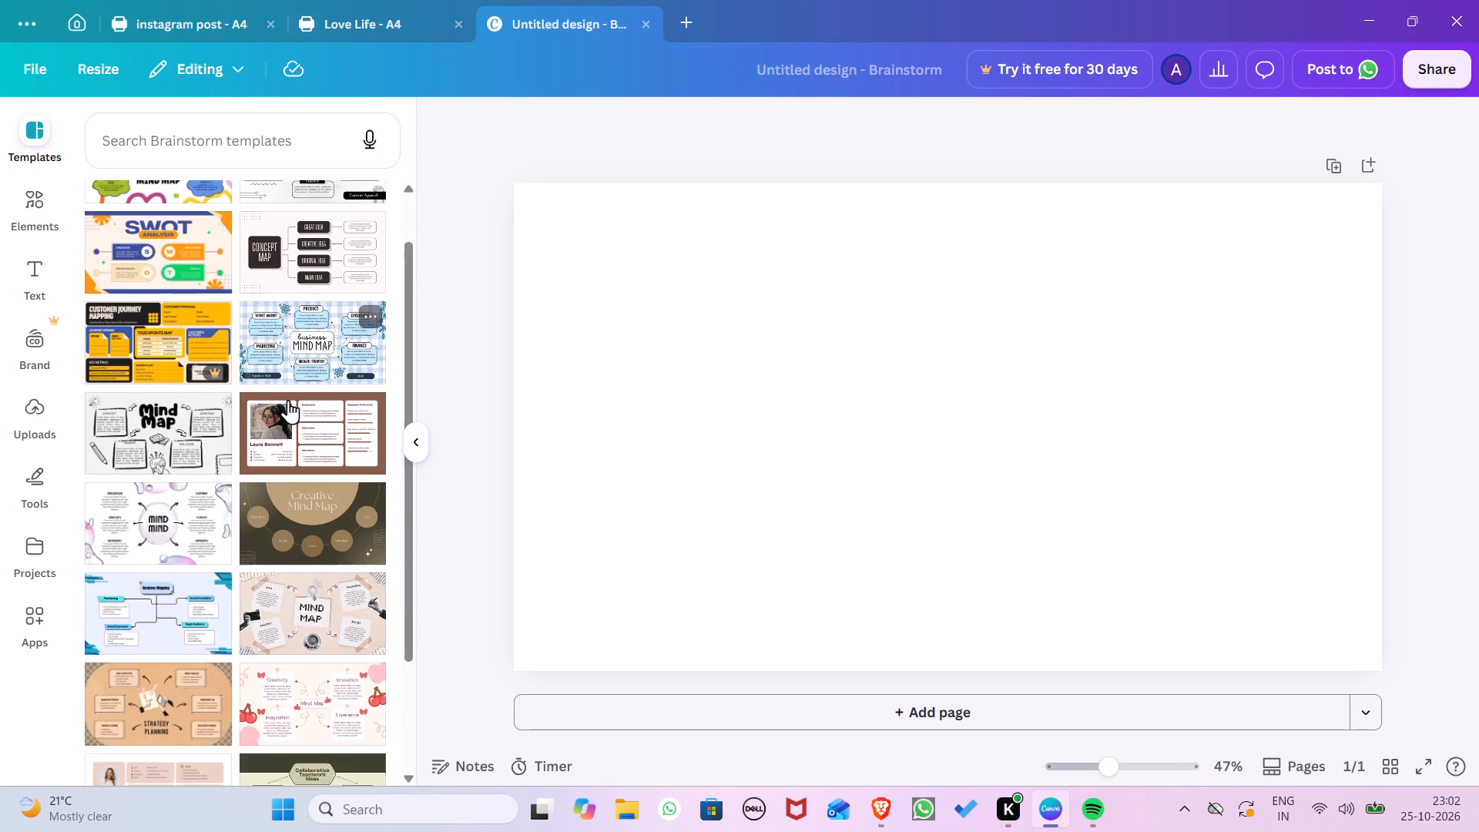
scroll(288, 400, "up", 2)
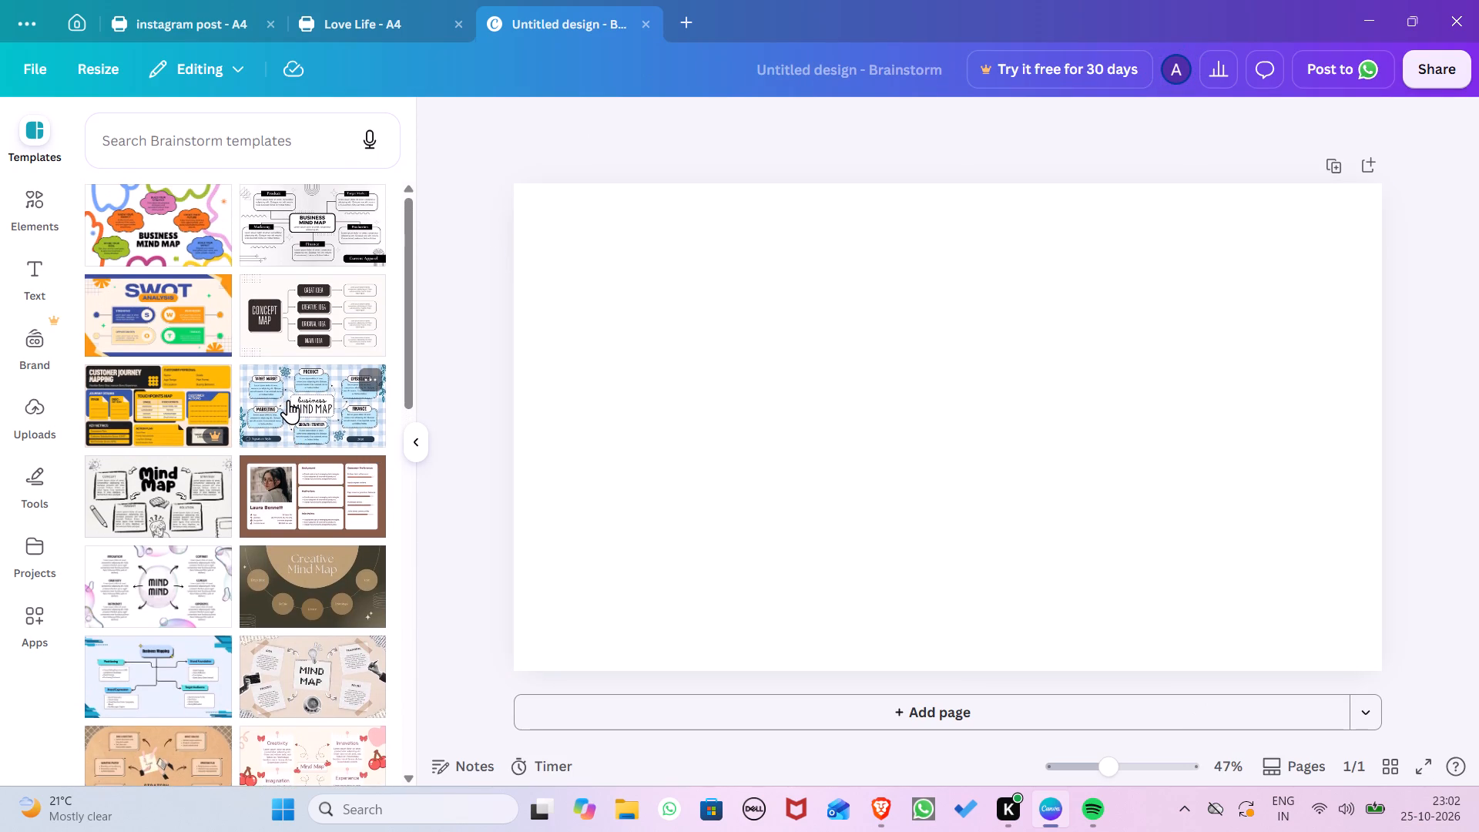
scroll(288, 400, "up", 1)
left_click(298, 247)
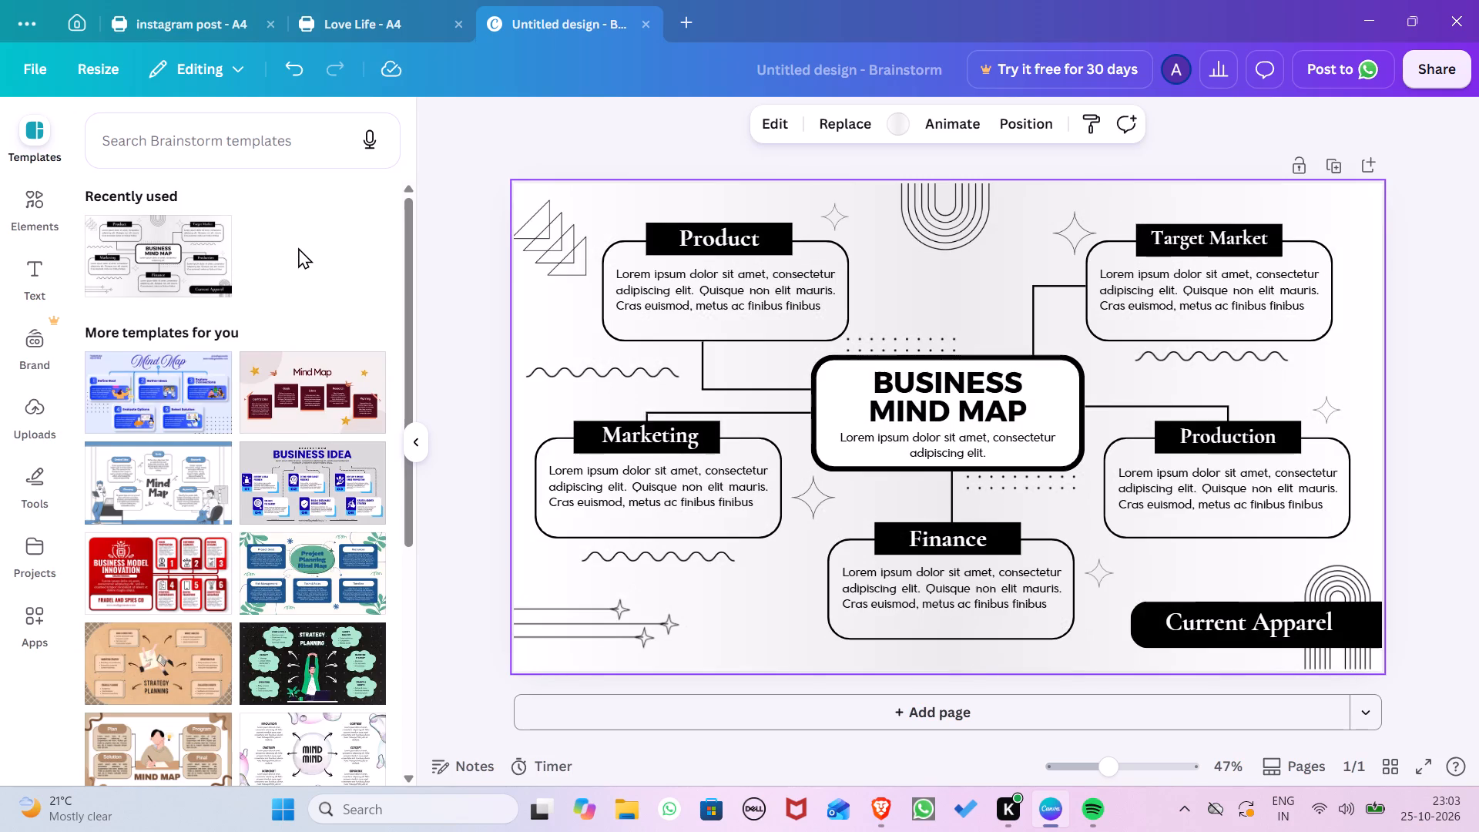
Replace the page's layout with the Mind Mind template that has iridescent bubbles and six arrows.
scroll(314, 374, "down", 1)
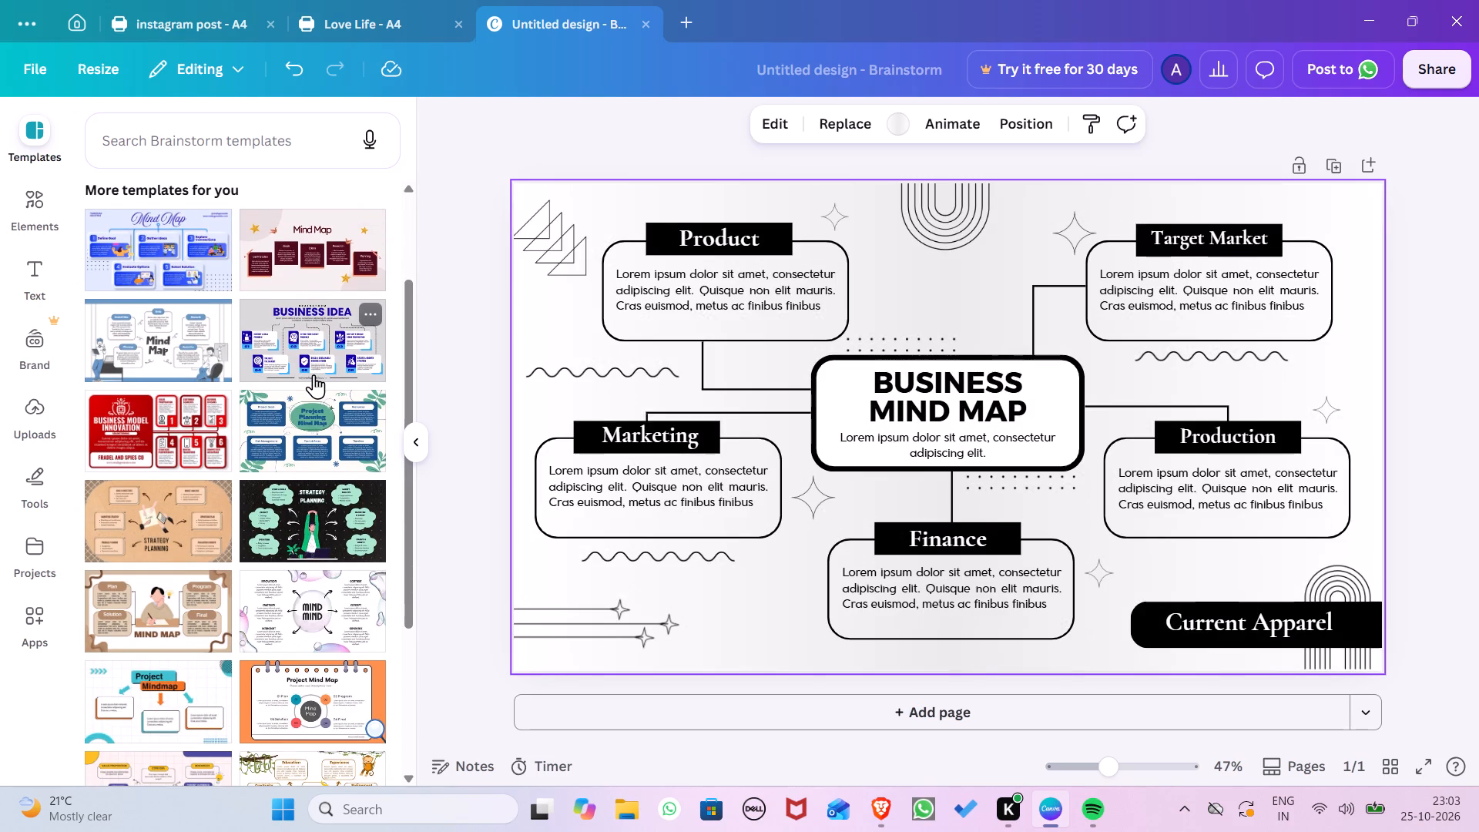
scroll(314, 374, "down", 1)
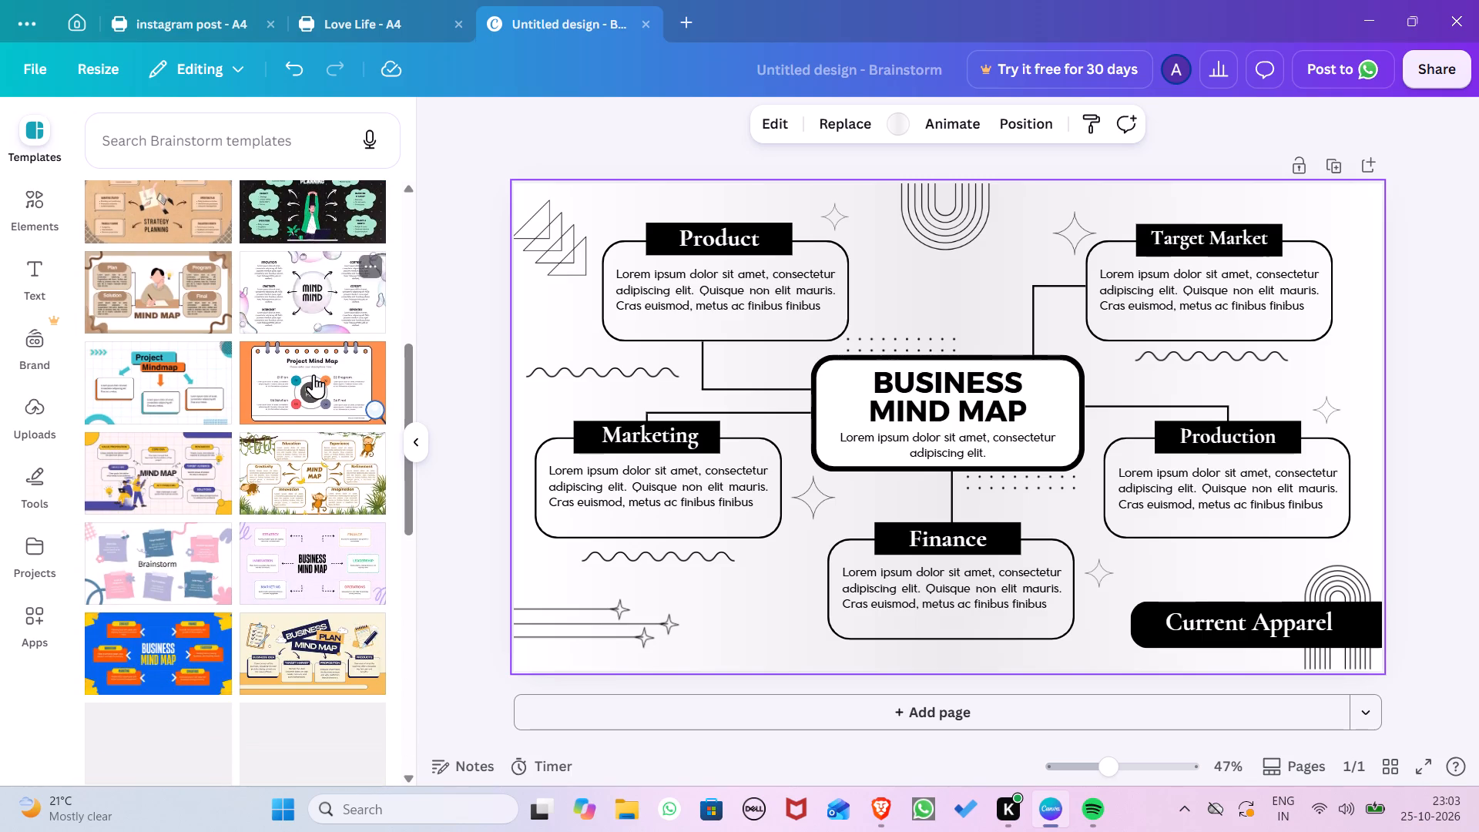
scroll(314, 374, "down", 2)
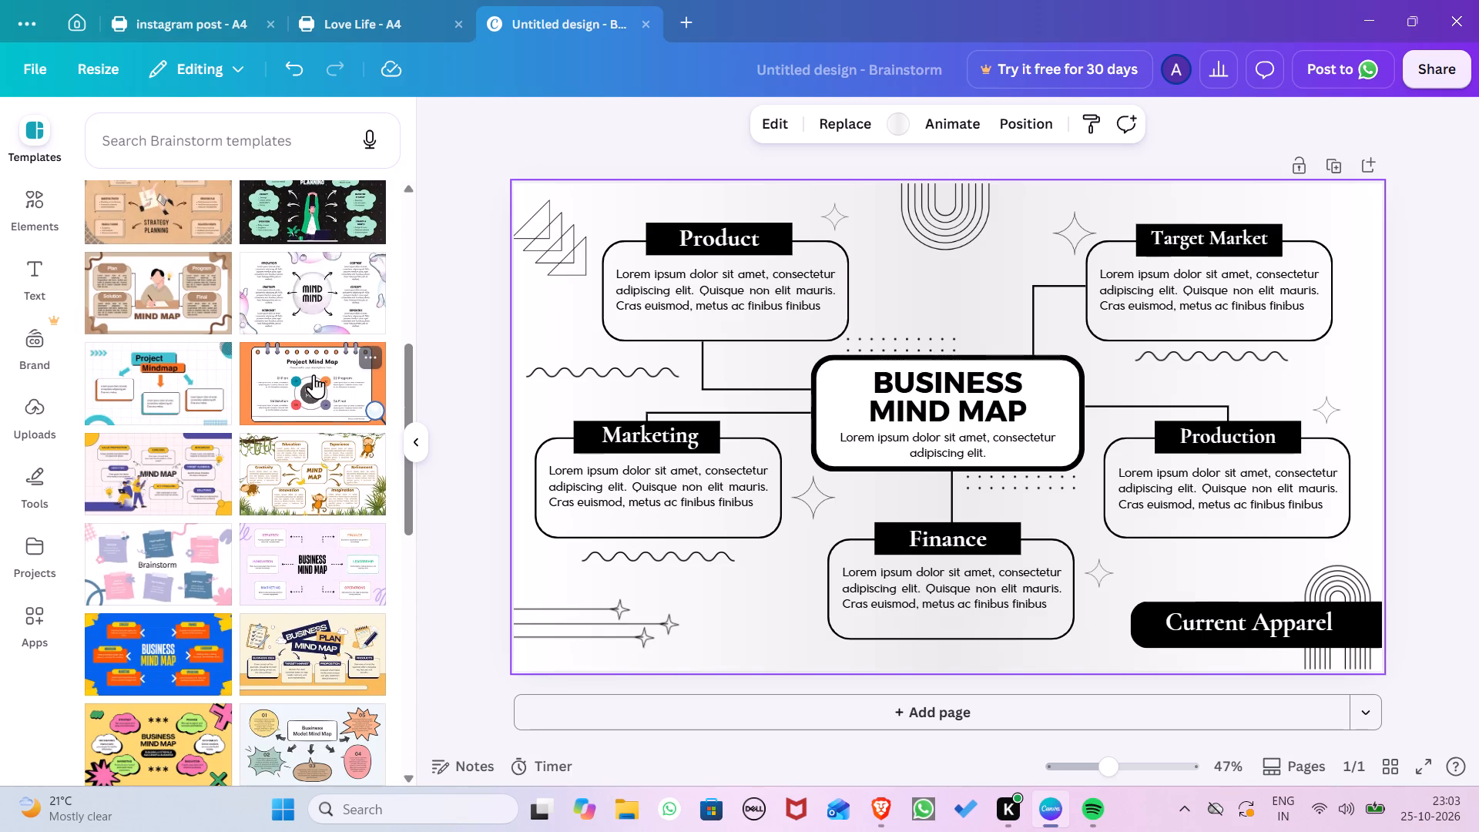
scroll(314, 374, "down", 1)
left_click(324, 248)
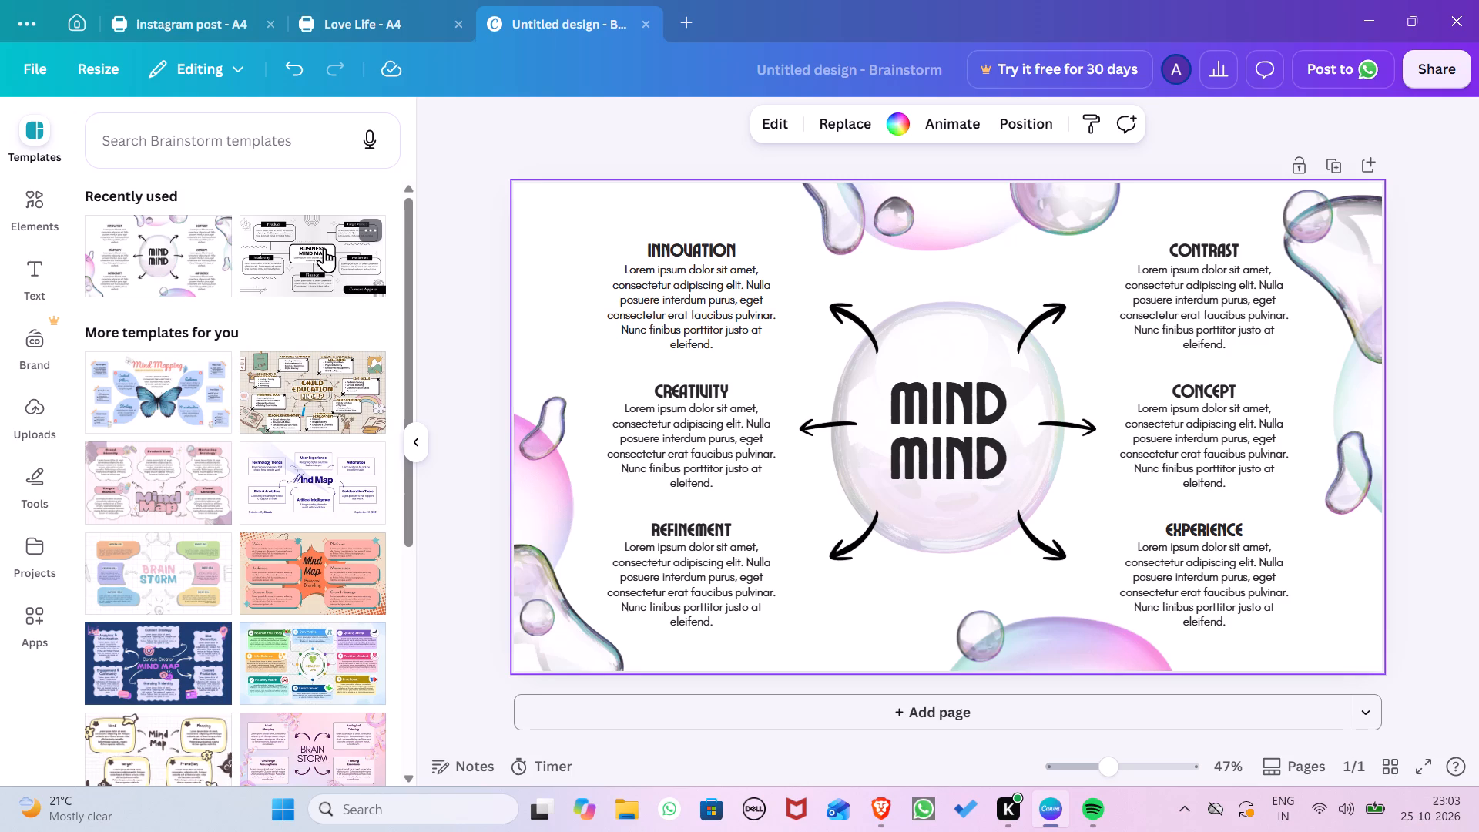
Replace the page's layout with the 7 Point Step Roadmap template from the suggested brainstorm templates.
scroll(324, 248, "down", 2)
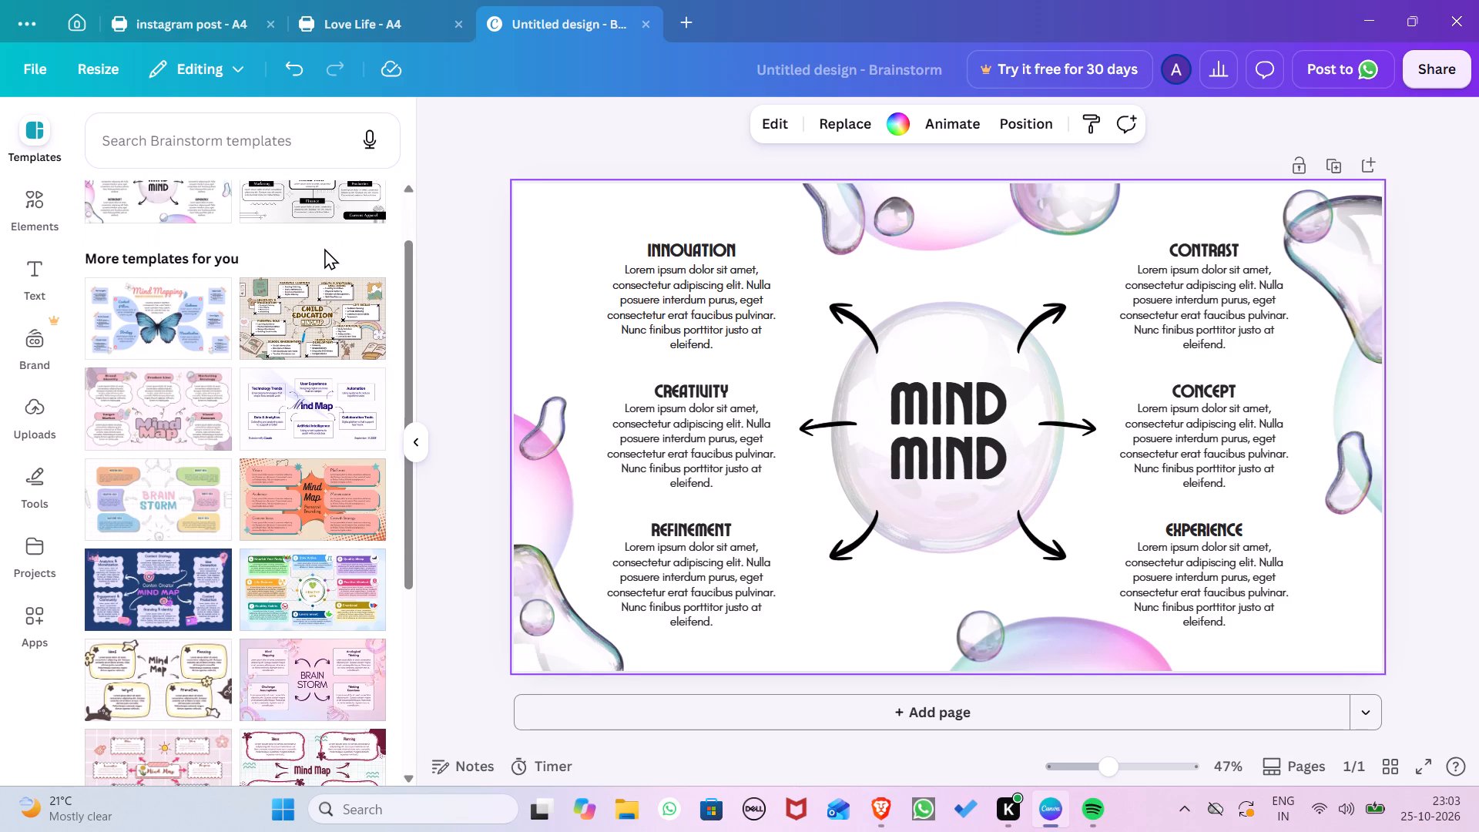
scroll(324, 248, "down", 2)
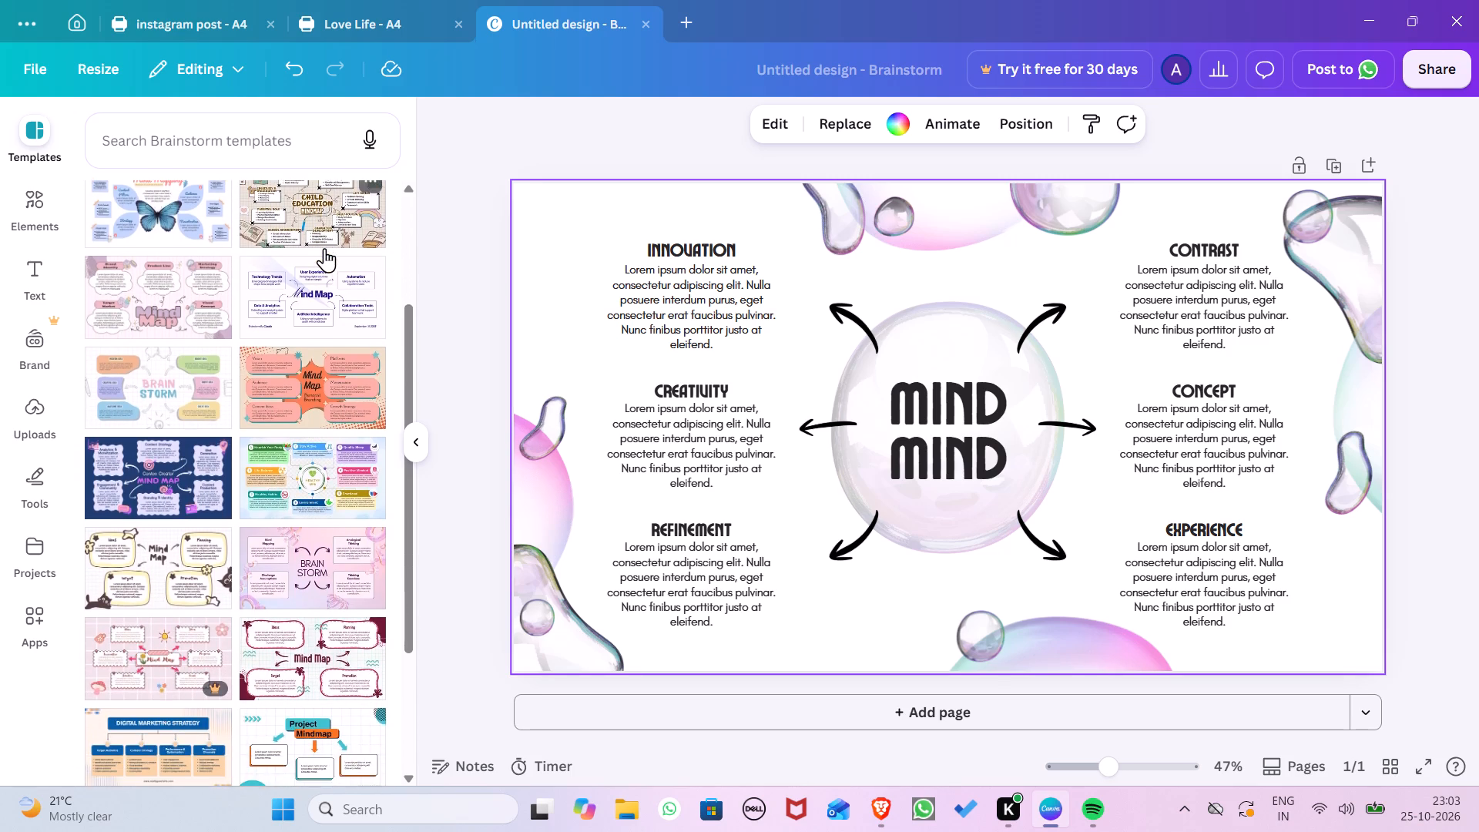
scroll(324, 248, "down", 2)
scroll(324, 248, "up", 1)
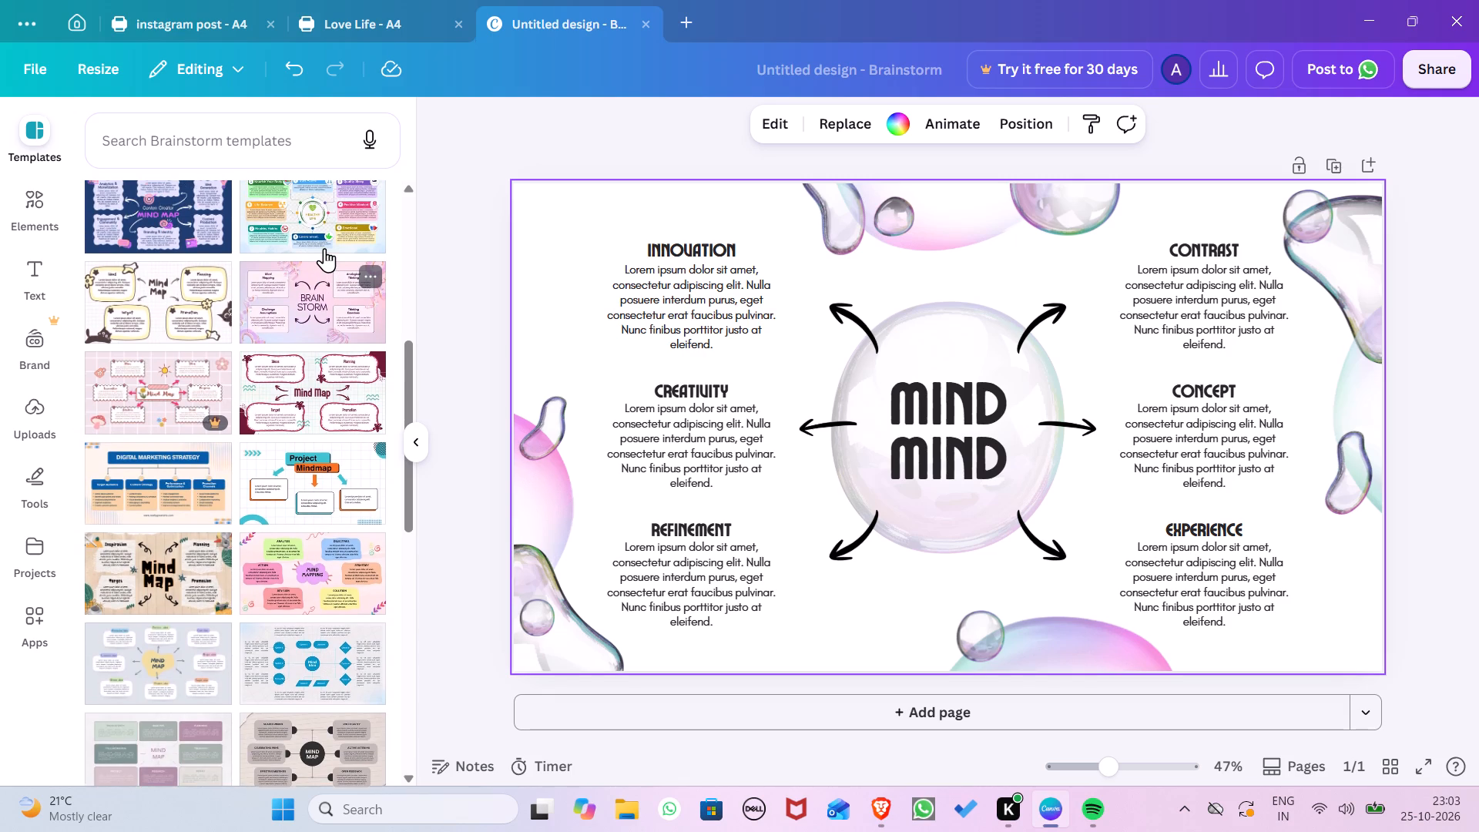
scroll(324, 248, "up", 1)
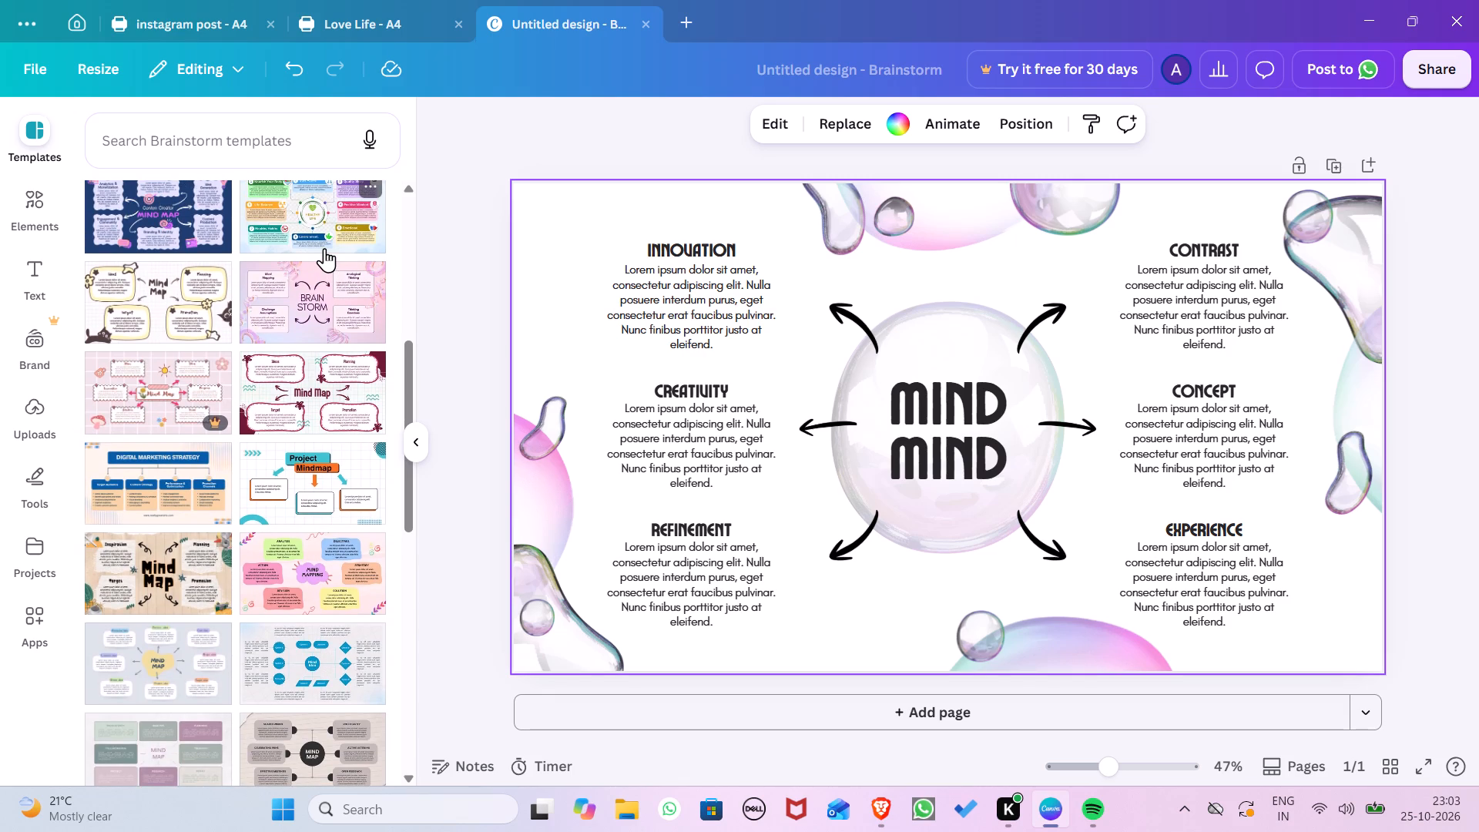
scroll(324, 365, "down", 2)
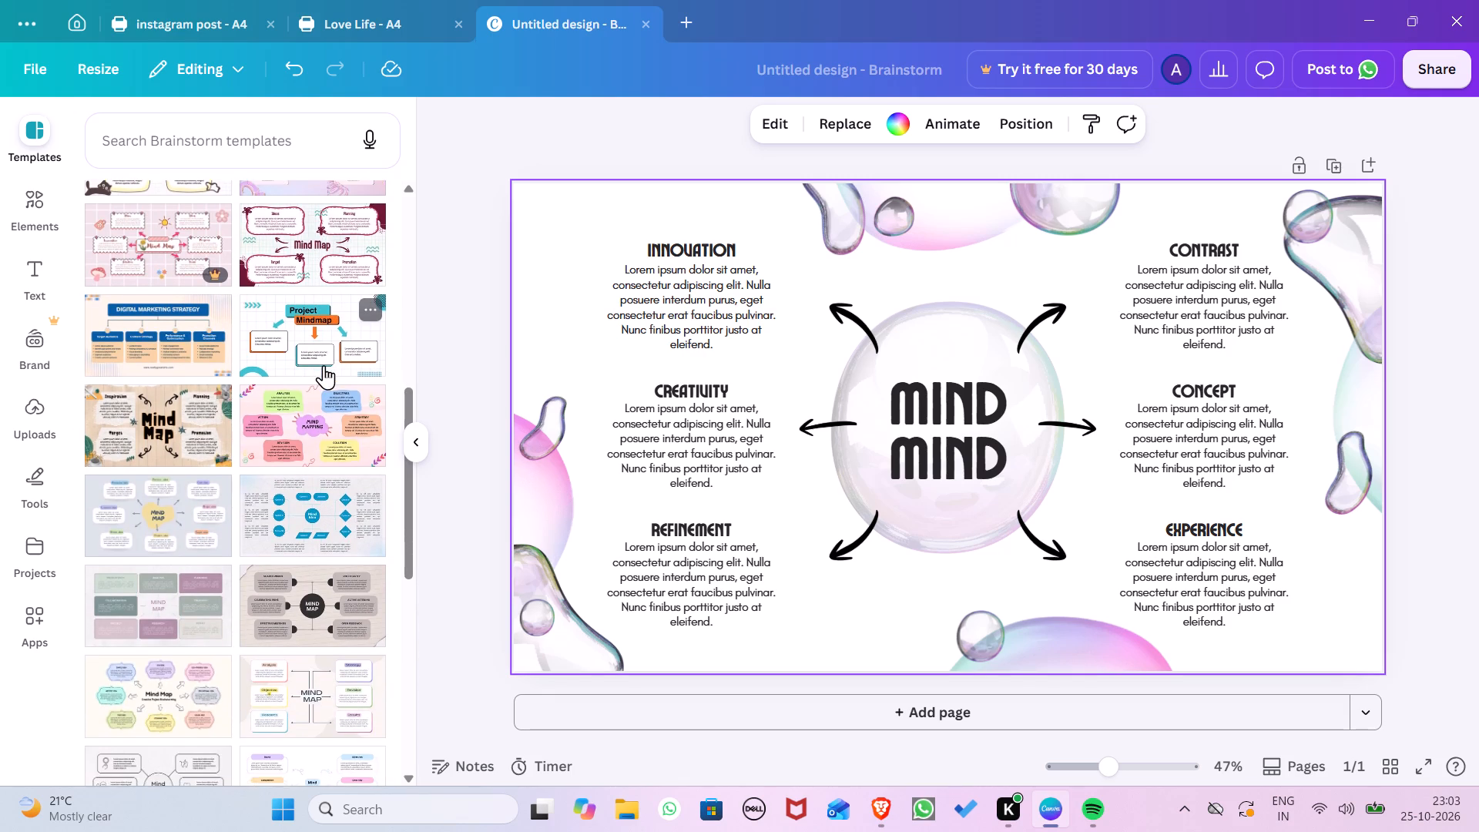
scroll(324, 365, "down", 1)
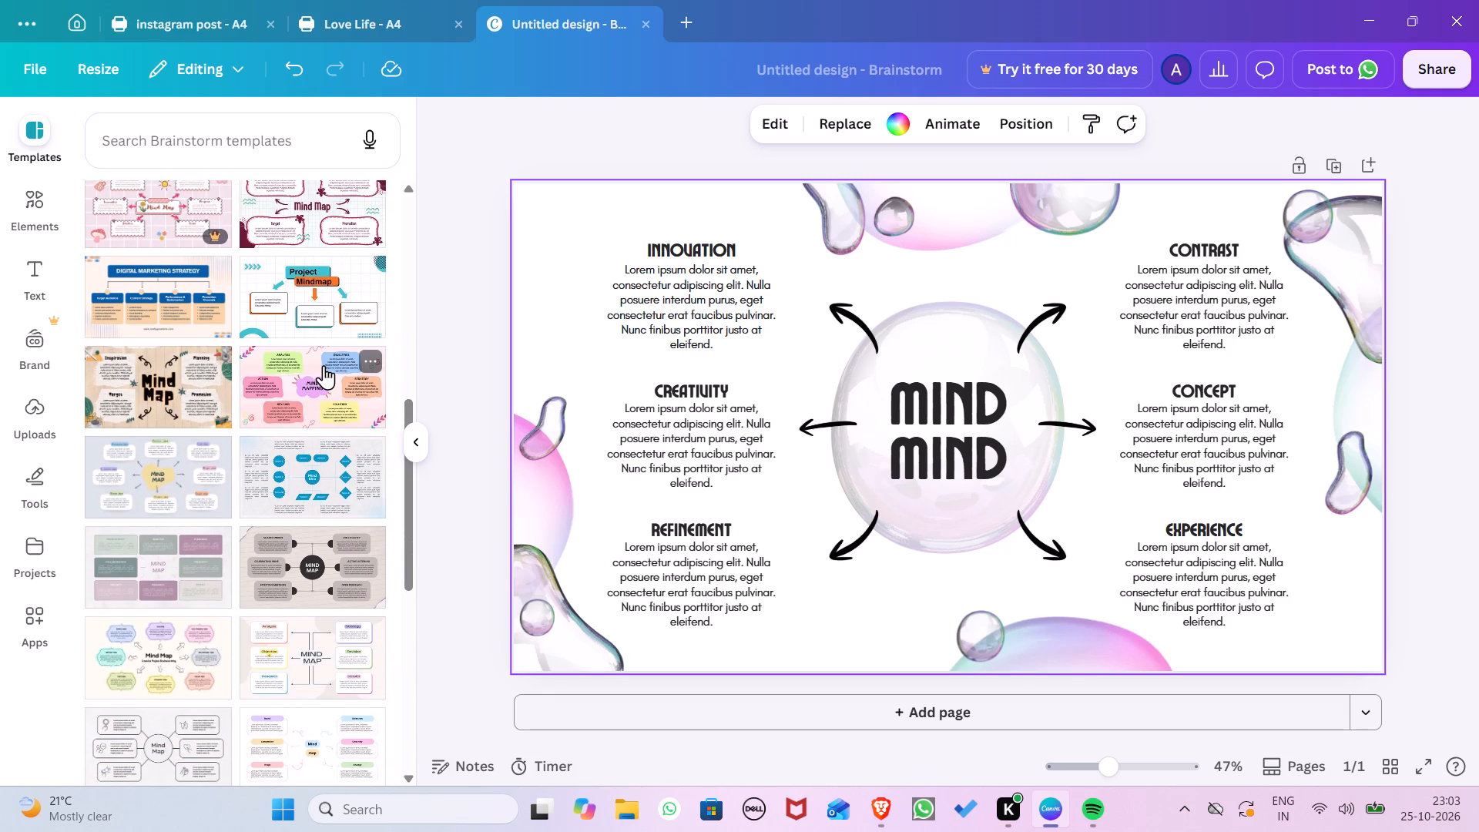
scroll(324, 365, "down", 2)
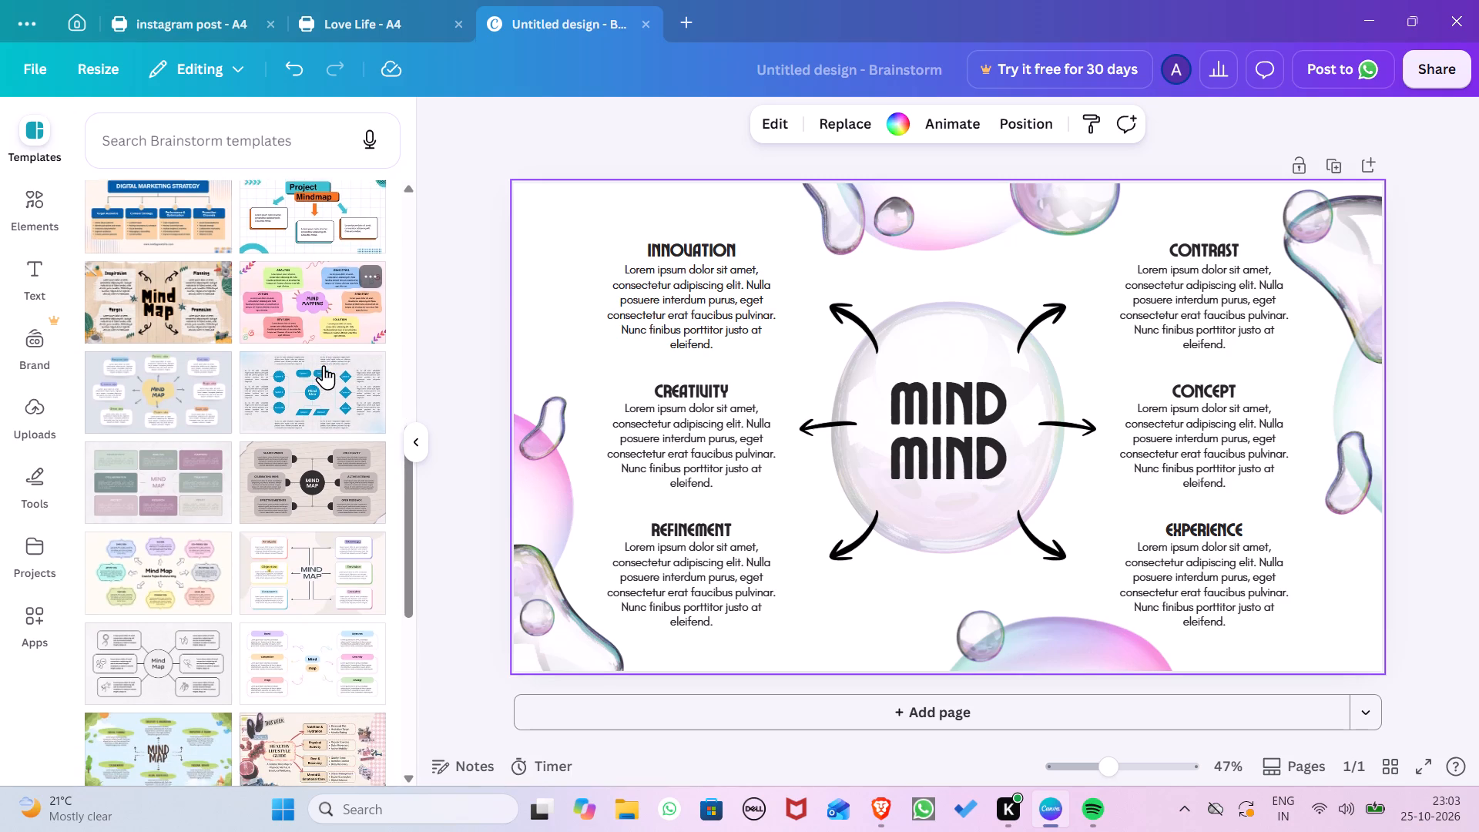
scroll(324, 365, "down", 4)
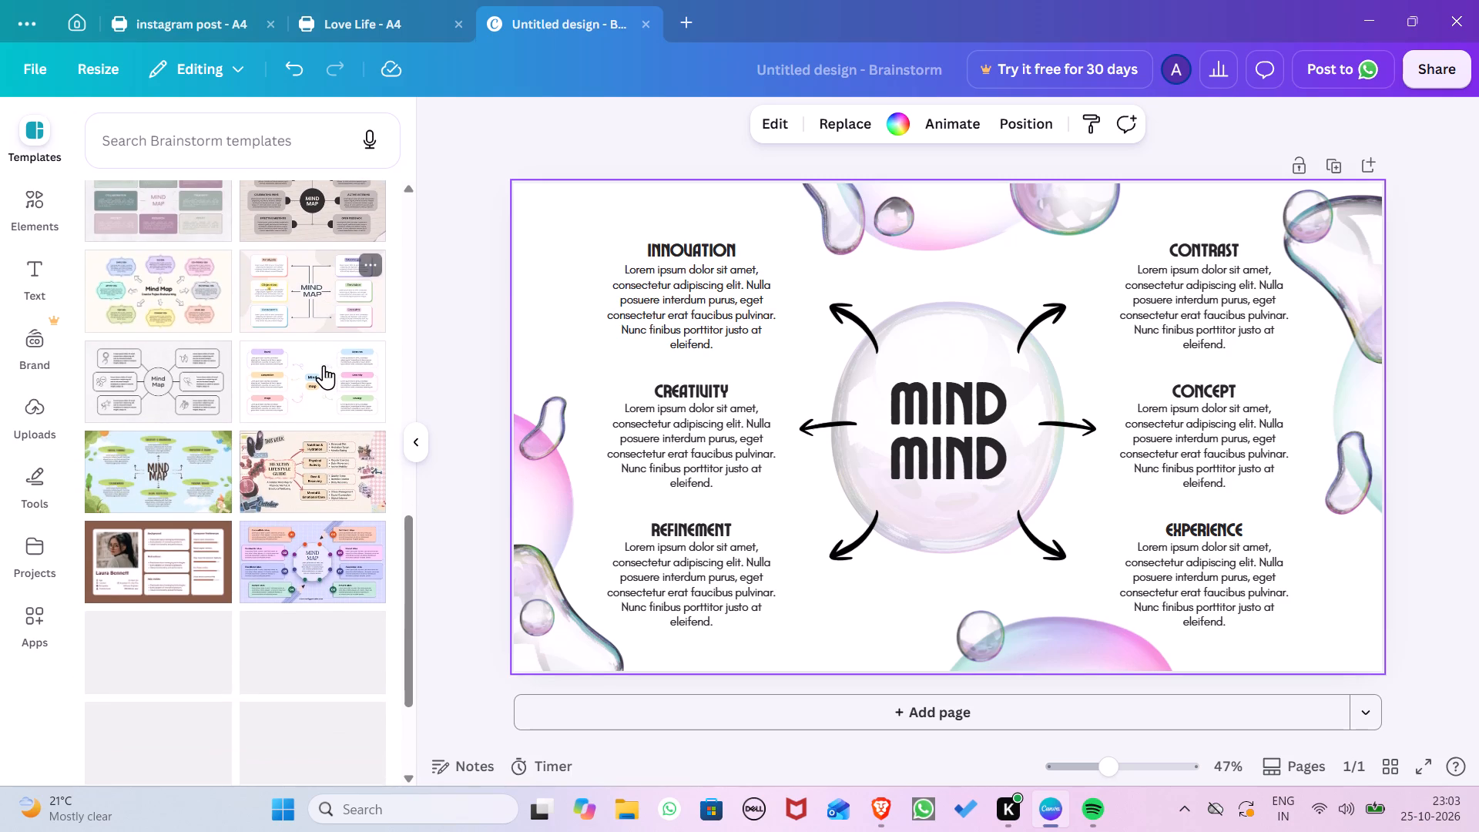
scroll(324, 365, "down", 3)
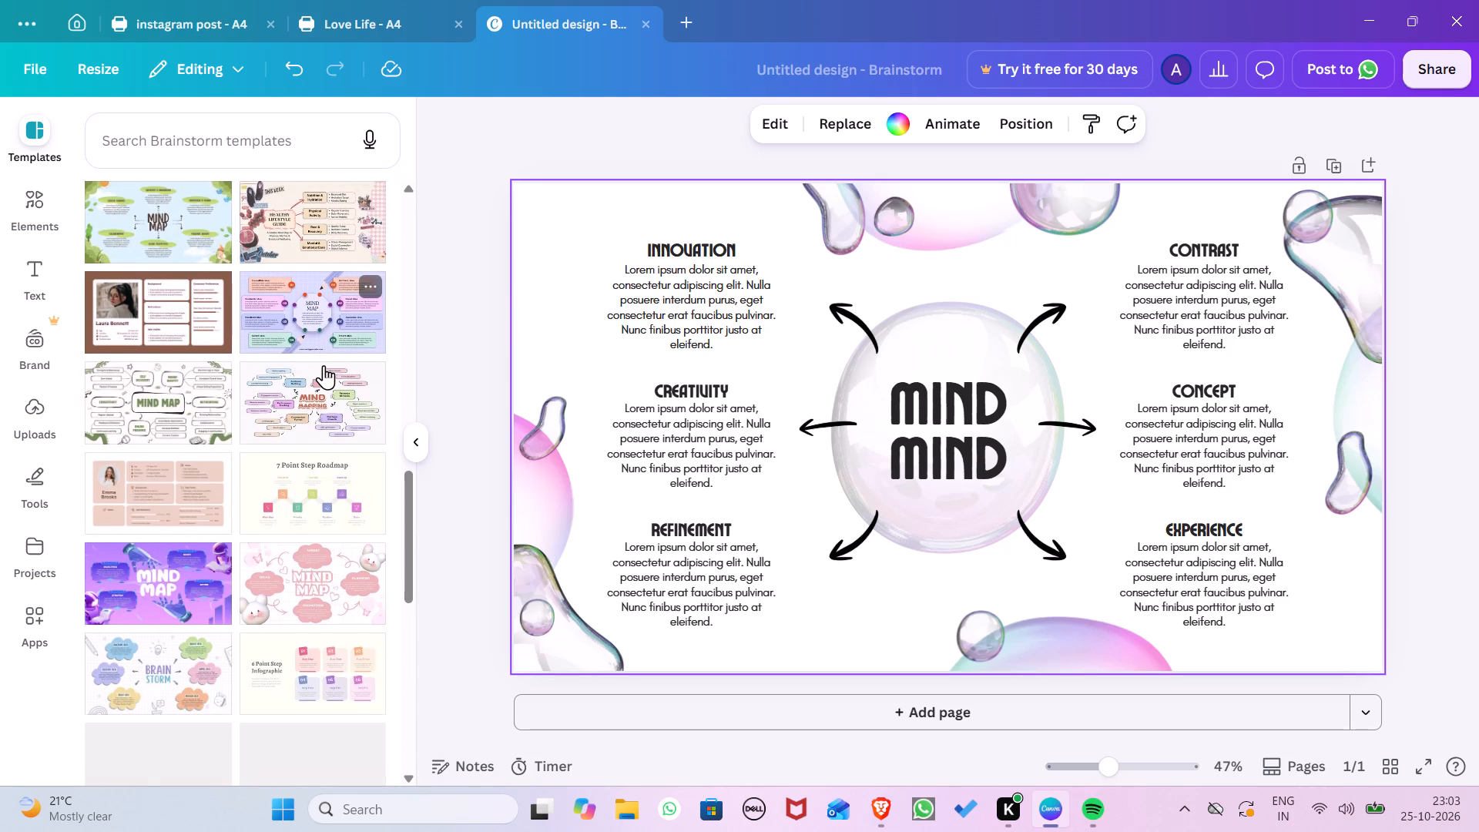
scroll(324, 365, "down", 3)
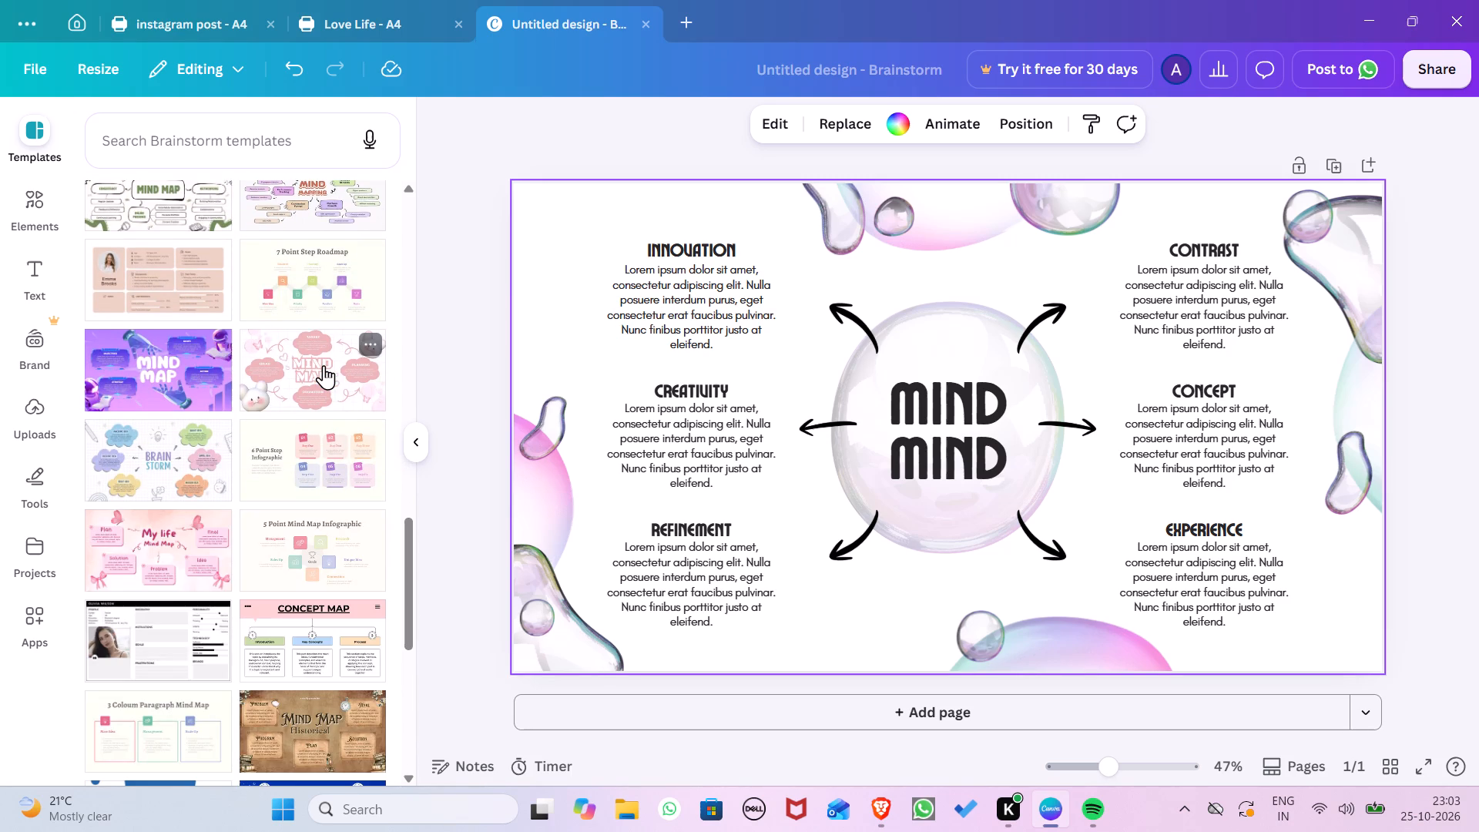
left_click(327, 270)
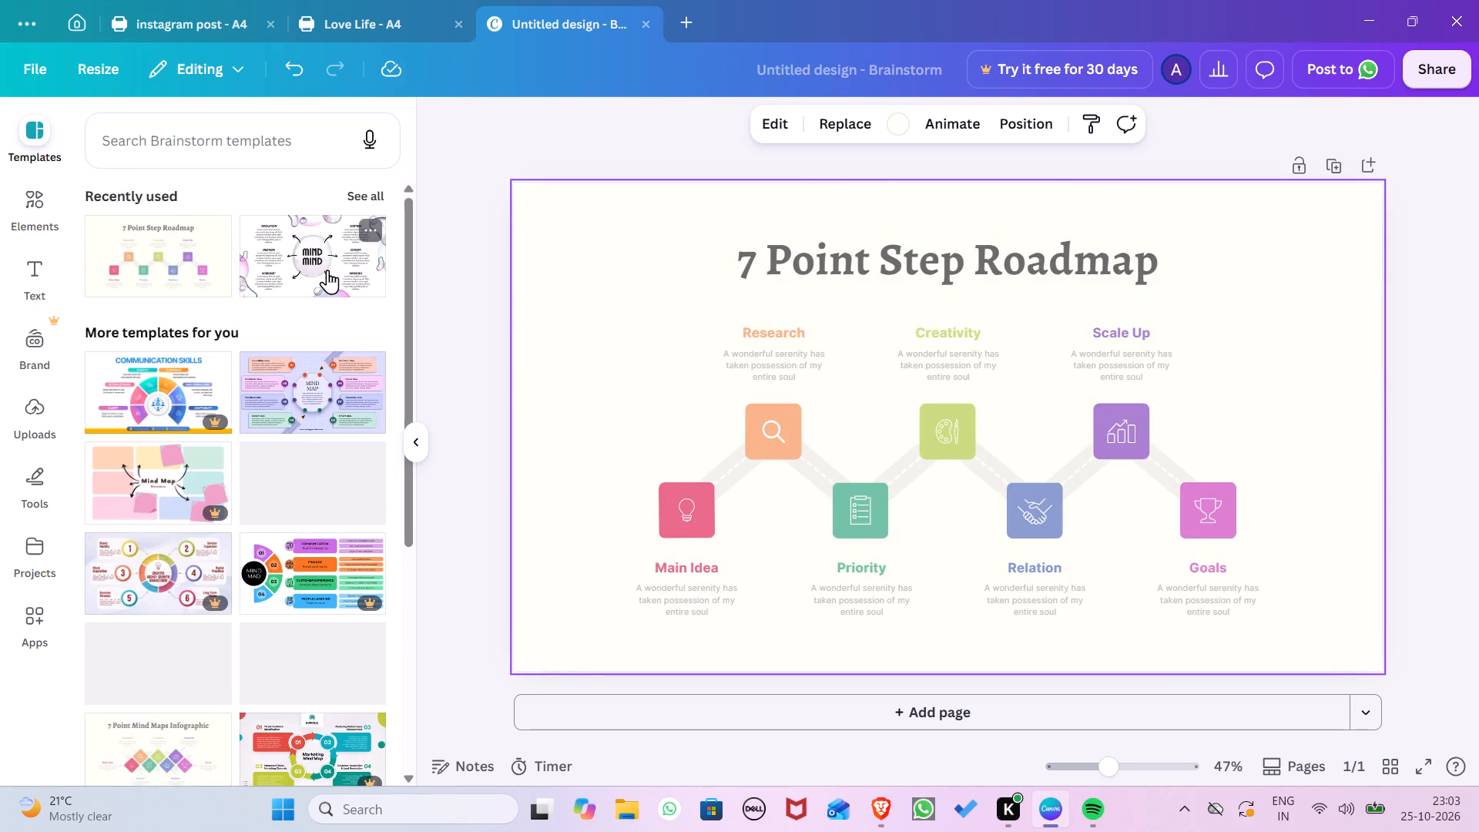
Browse the suggested brainstorm templates for an alternative to the 7 Point Step Roadmap layout.
scroll(327, 270, "down", 1)
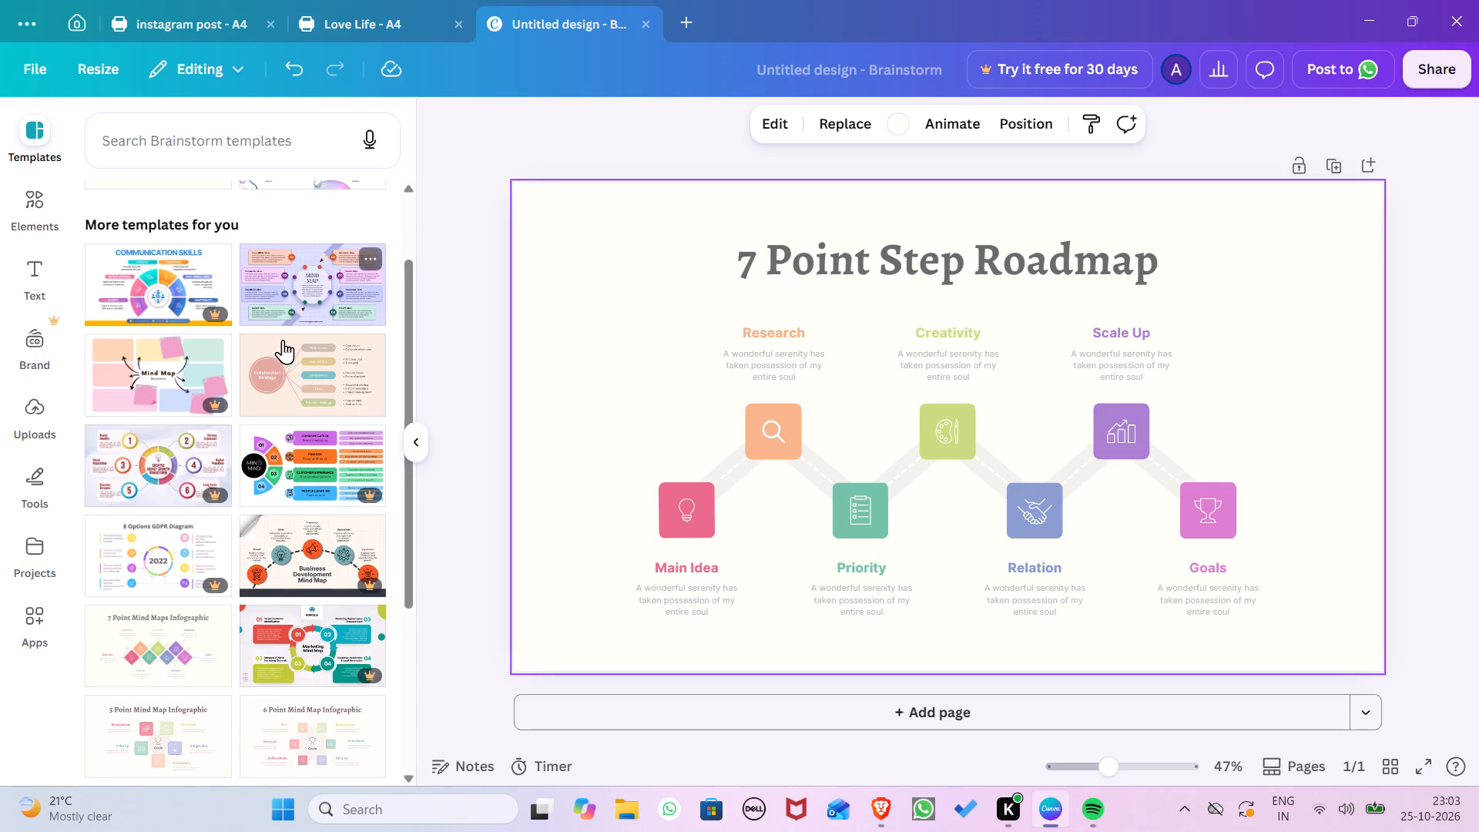
scroll(300, 377, "down", 1)
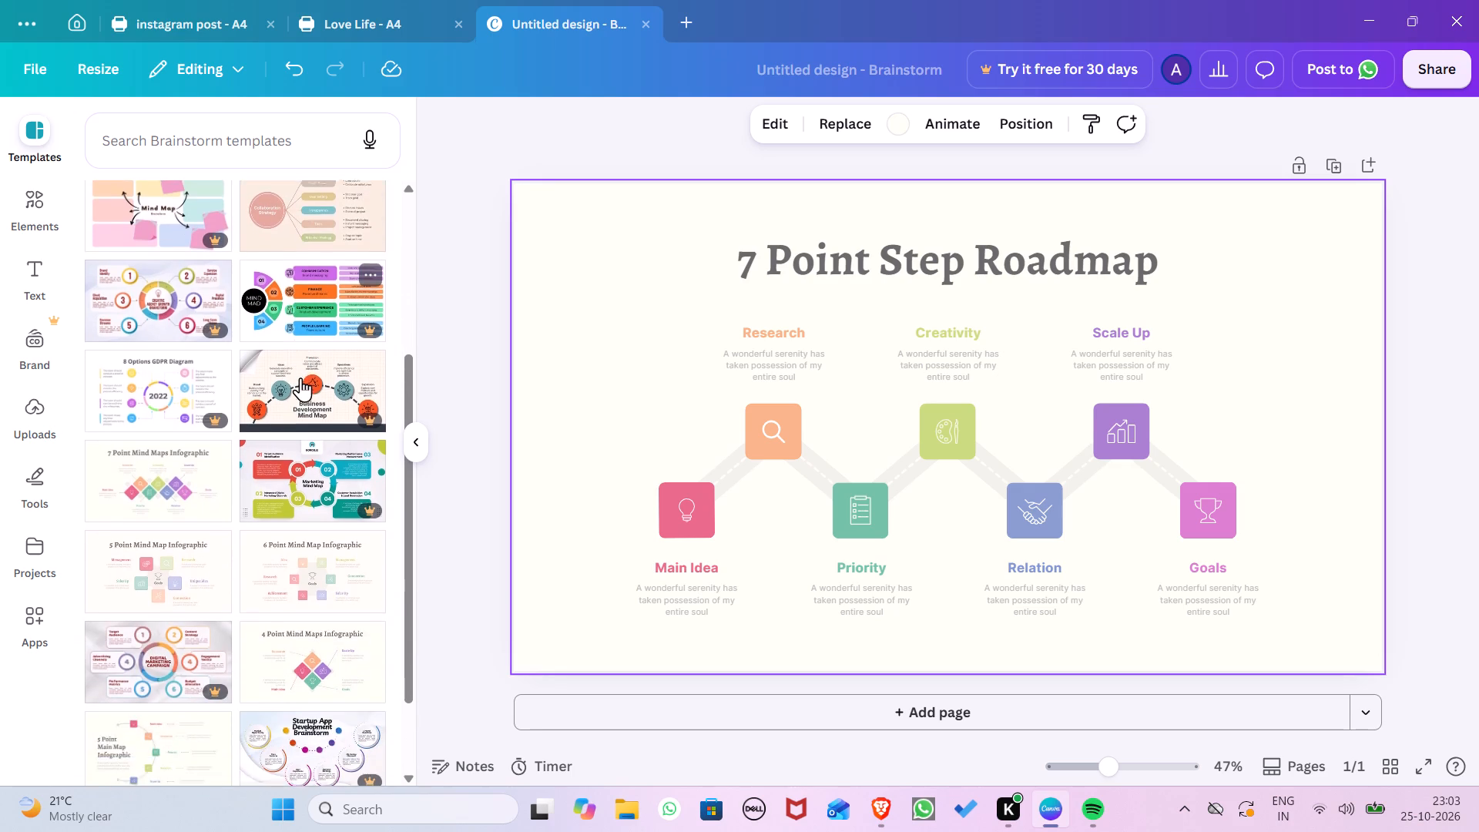
scroll(300, 377, "down", 4)
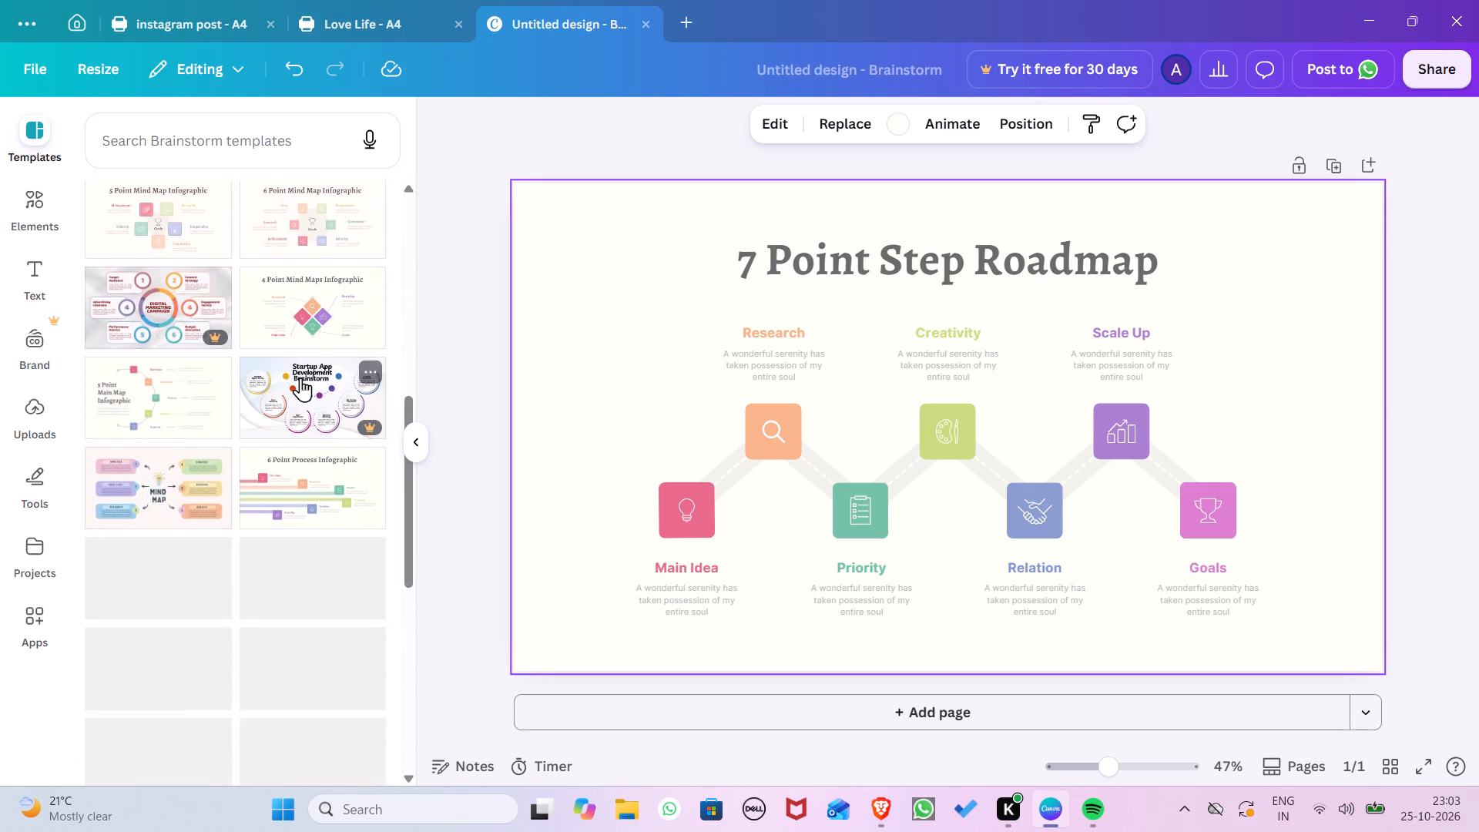
scroll(300, 377, "down", 3)
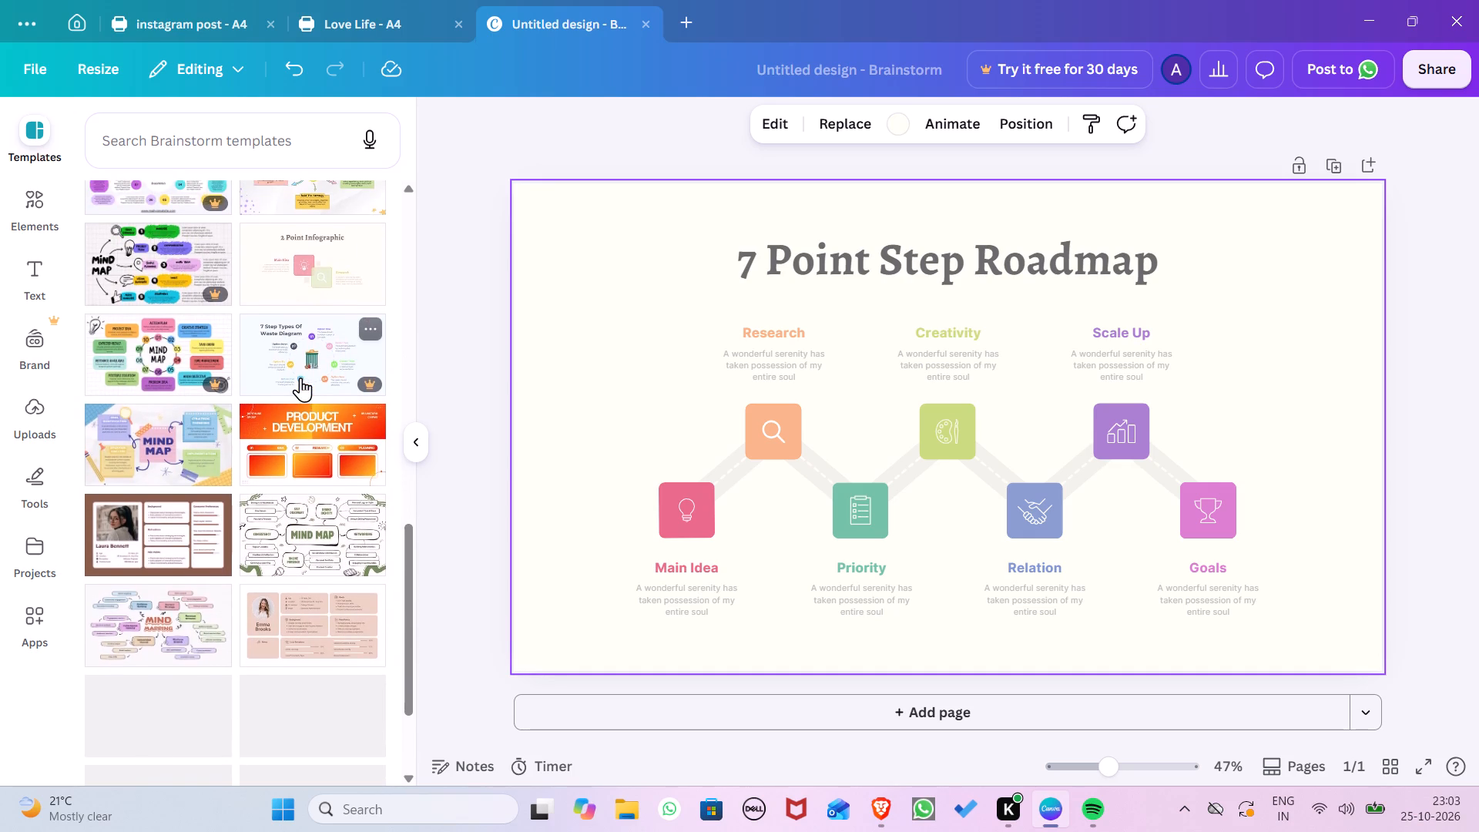
scroll(300, 377, "down", 4)
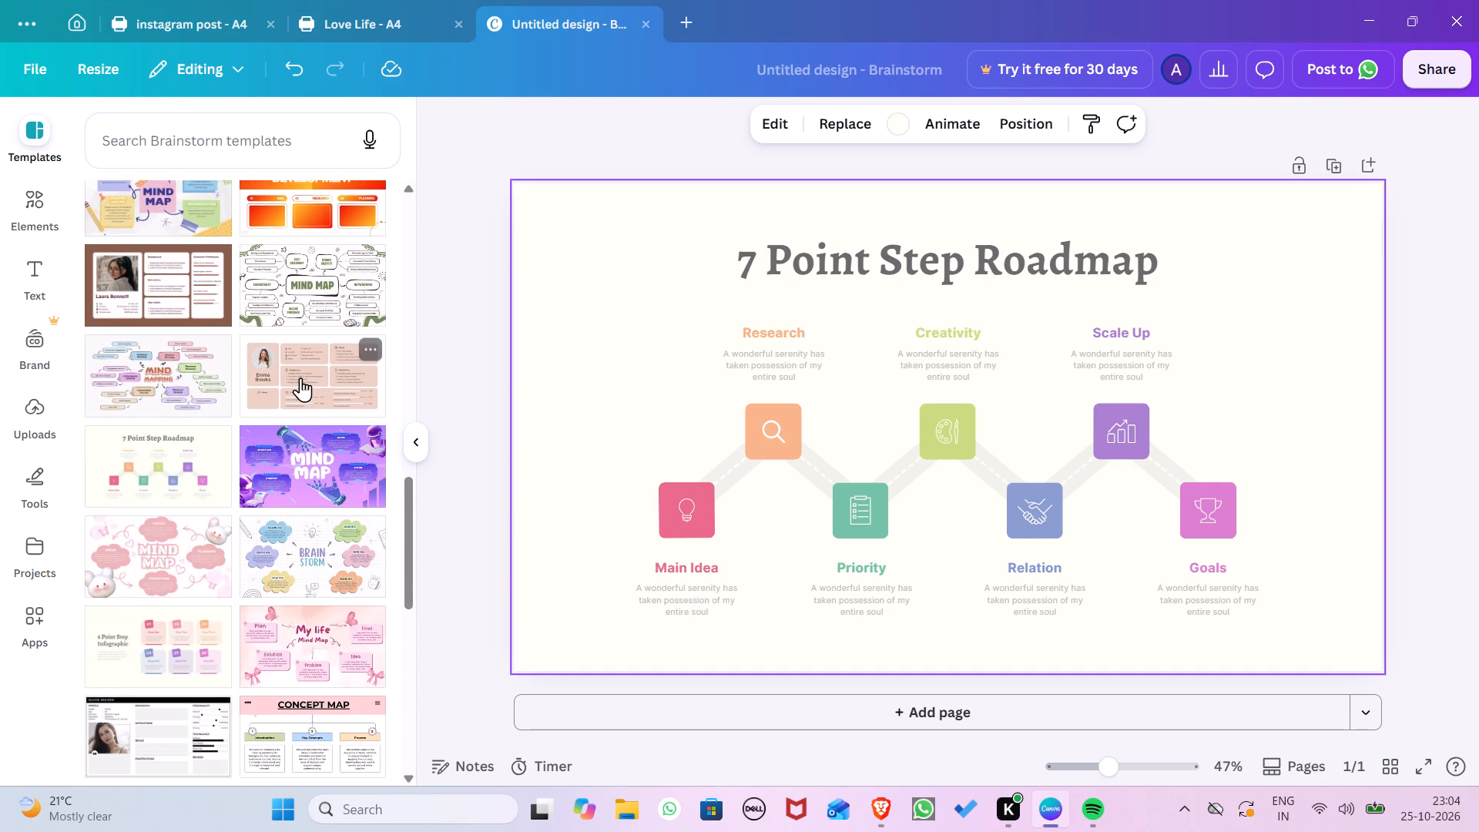
scroll(300, 377, "down", 4)
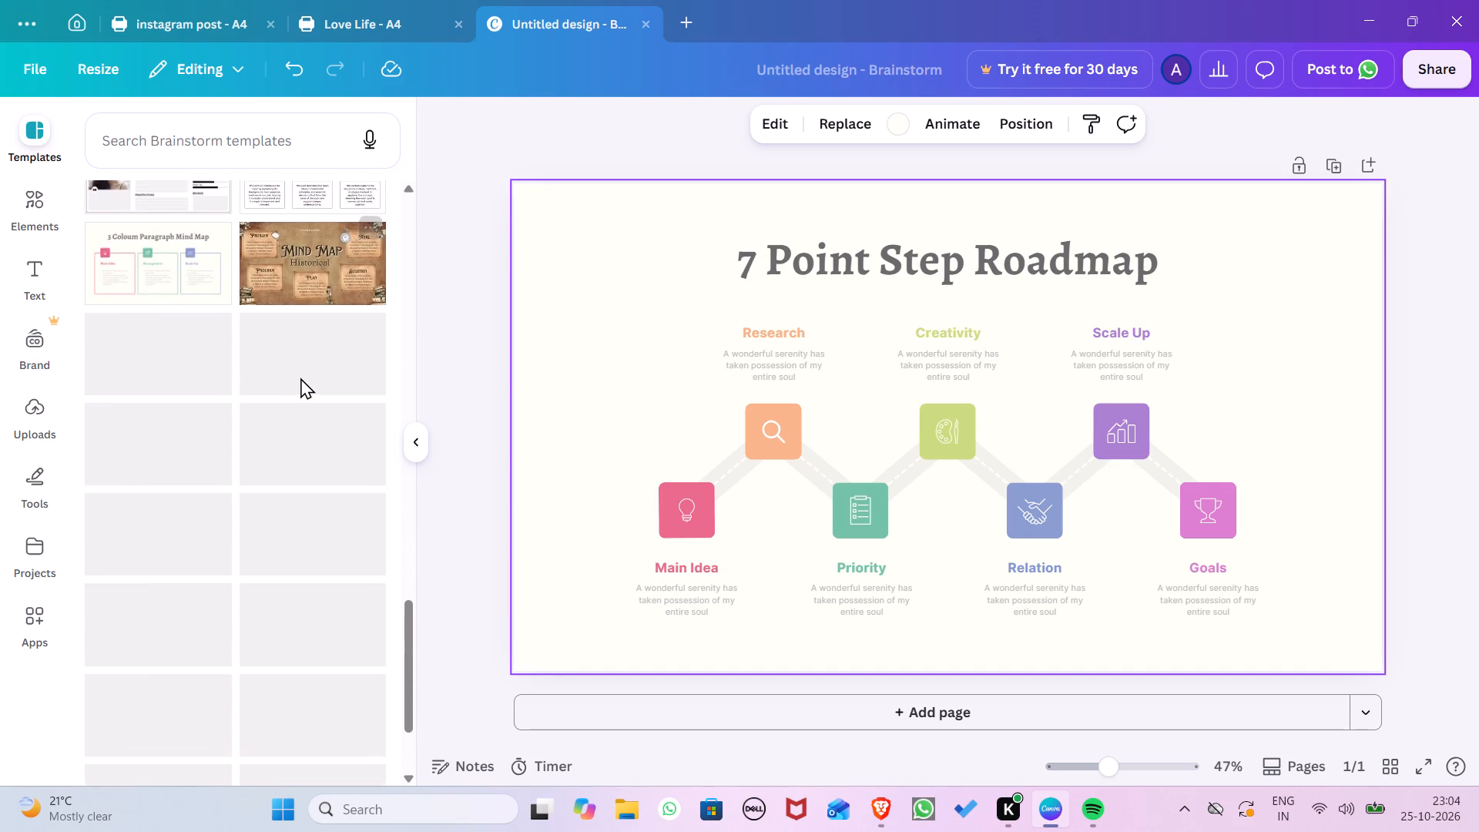
scroll(300, 377, "down", 3)
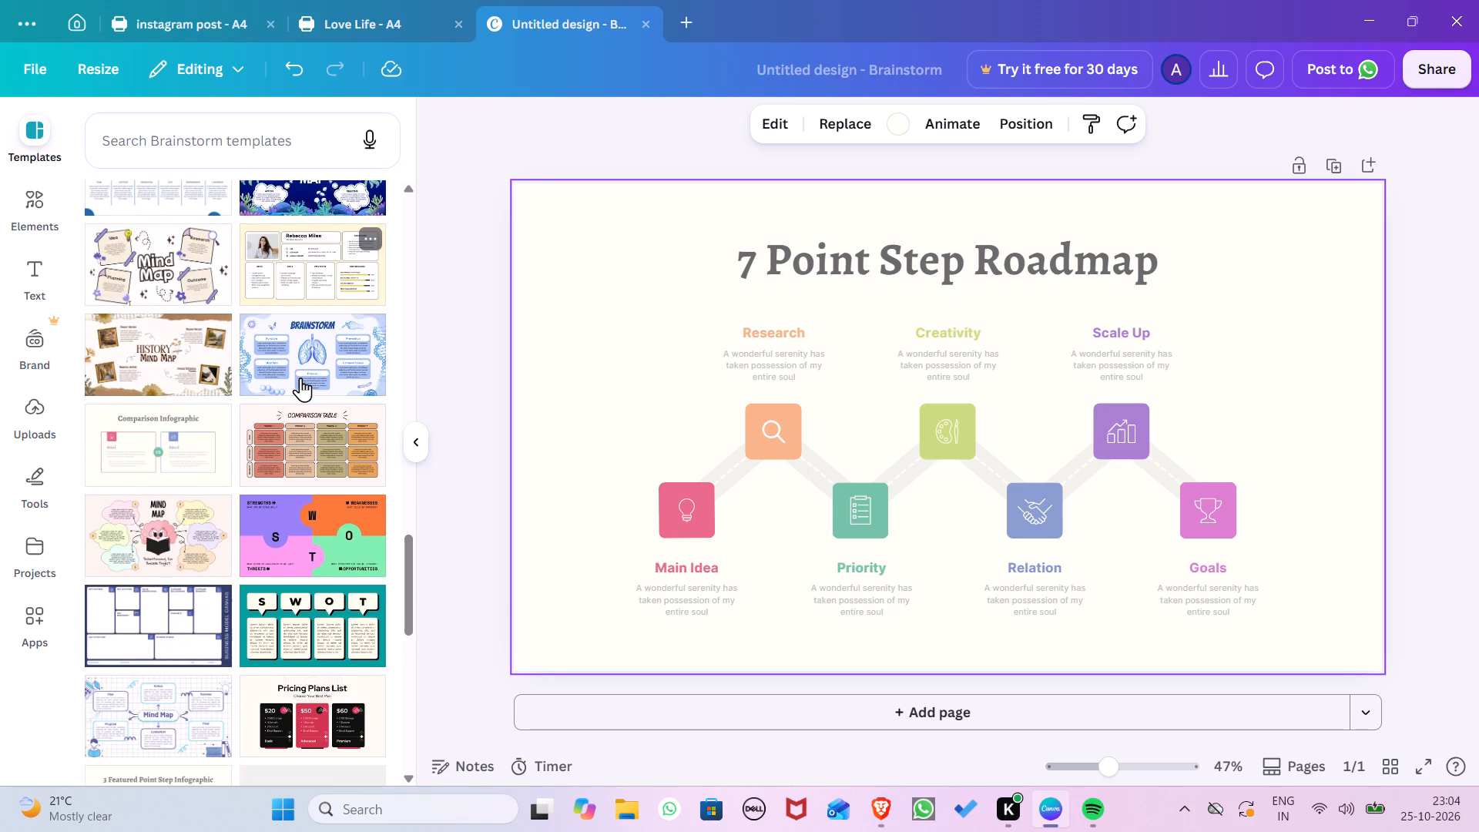
scroll(300, 377, "down", 3)
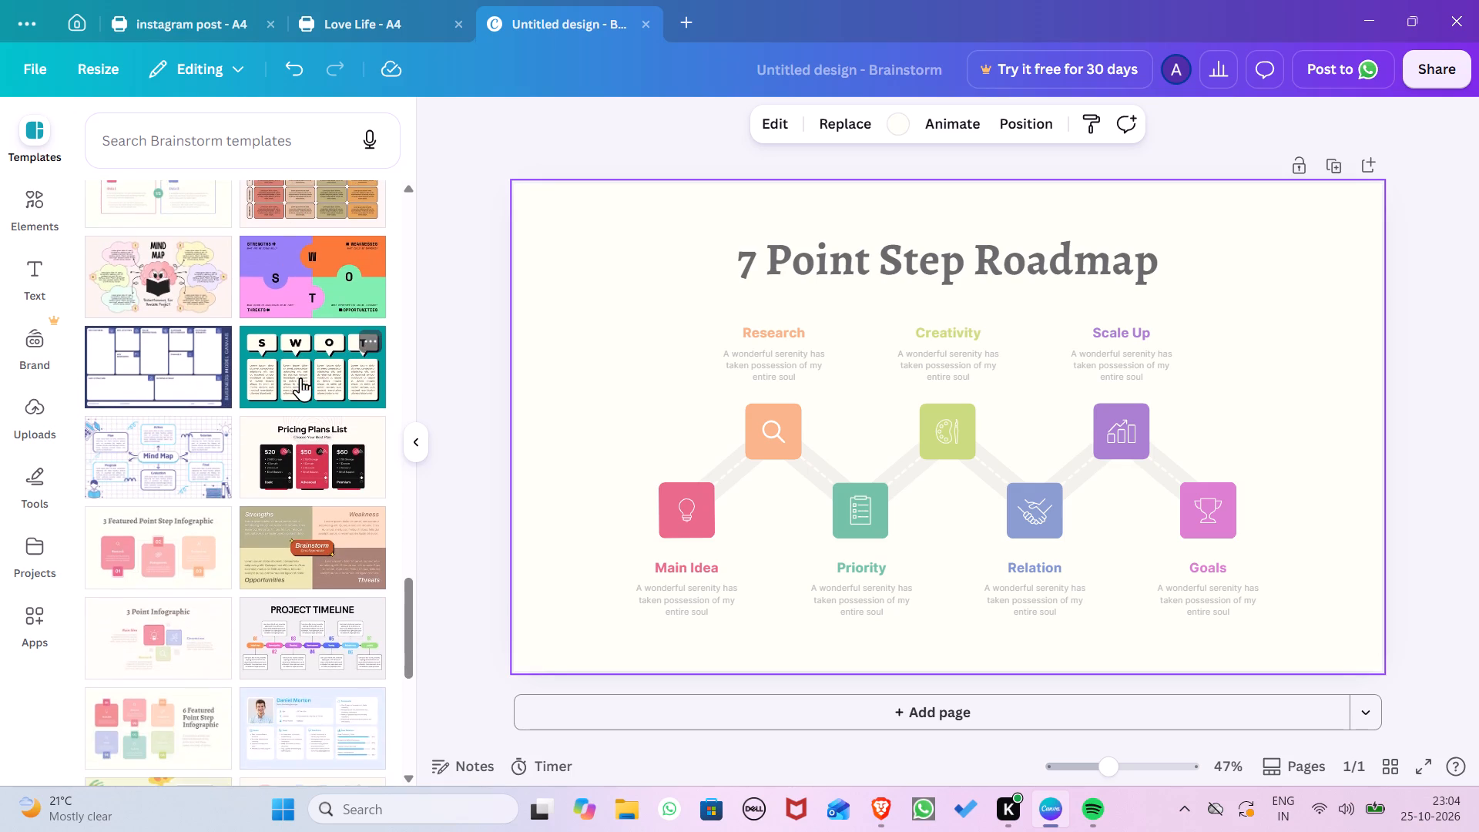
scroll(300, 377, "down", 4)
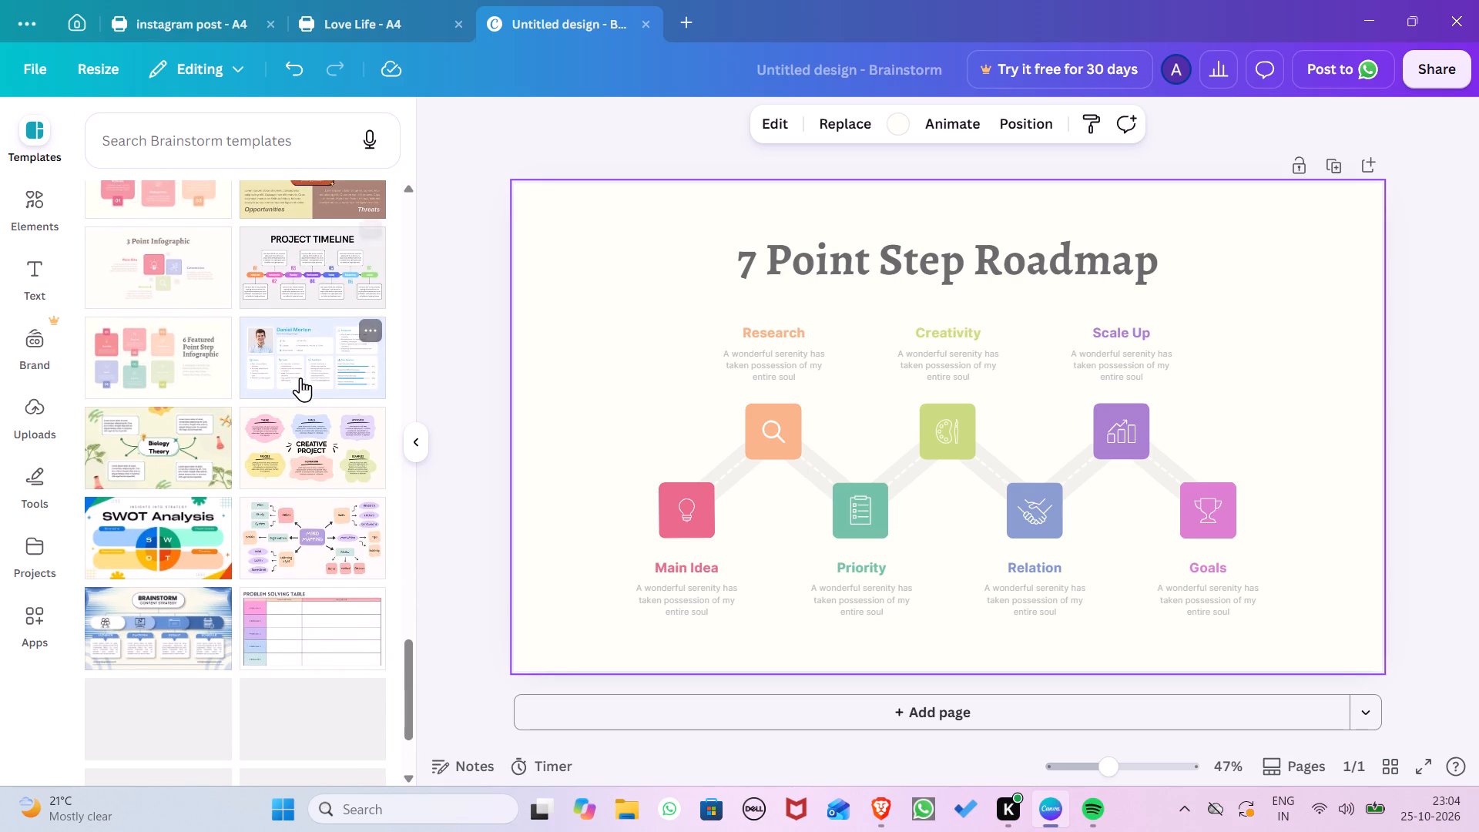
scroll(300, 377, "down", 2)
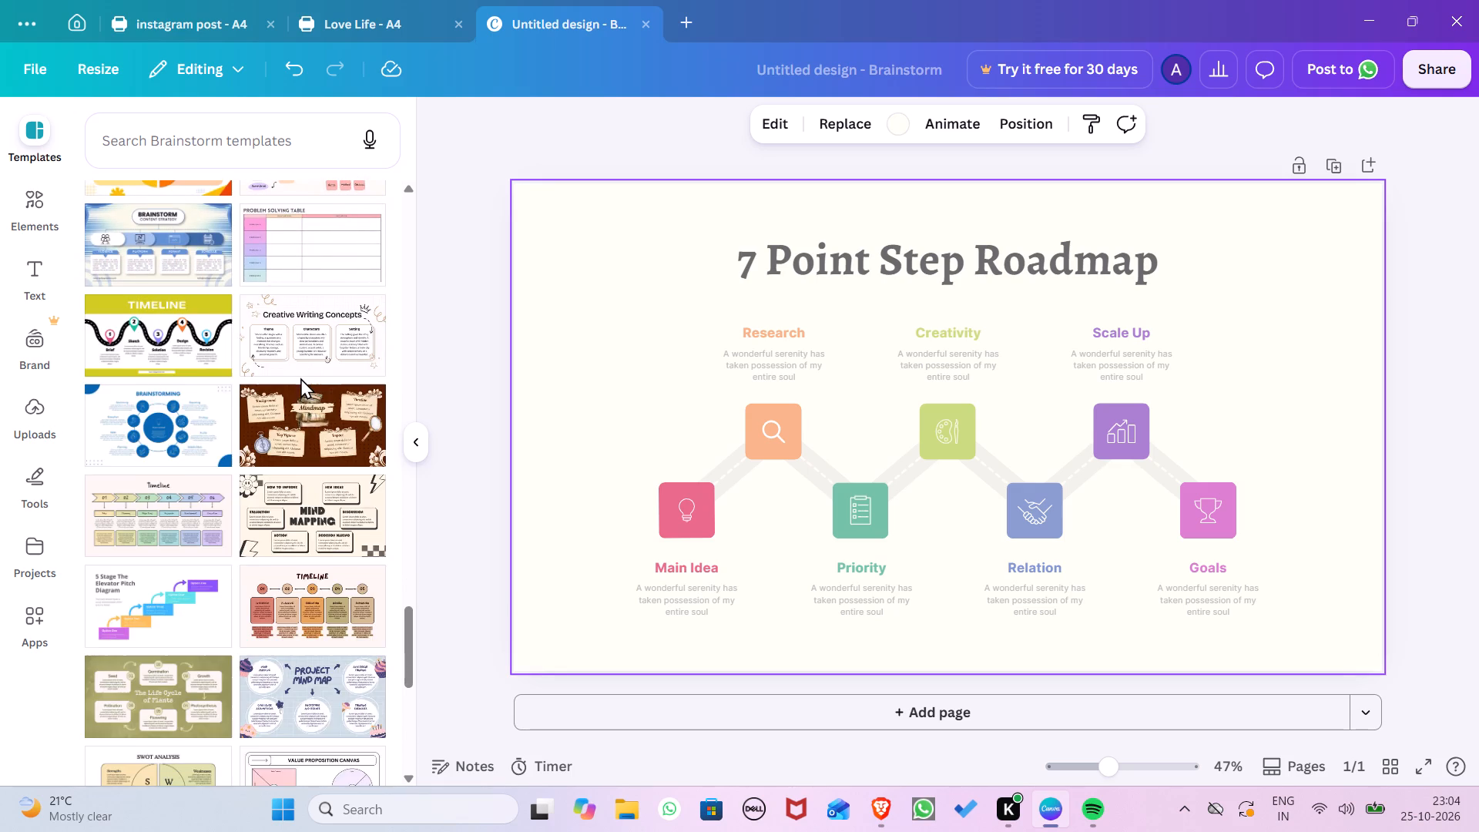
scroll(300, 377, "down", 3)
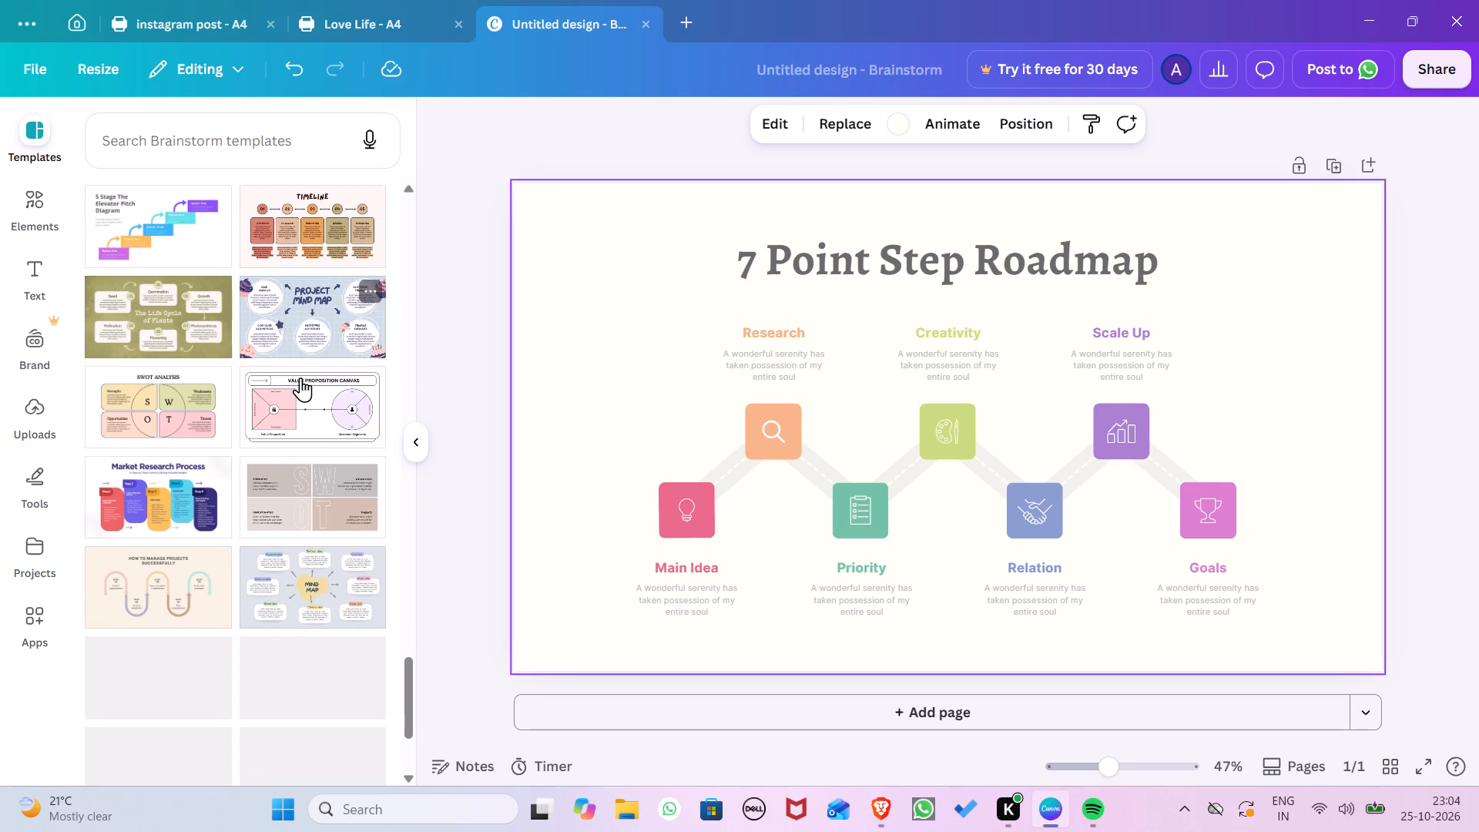
scroll(300, 377, "down", 4)
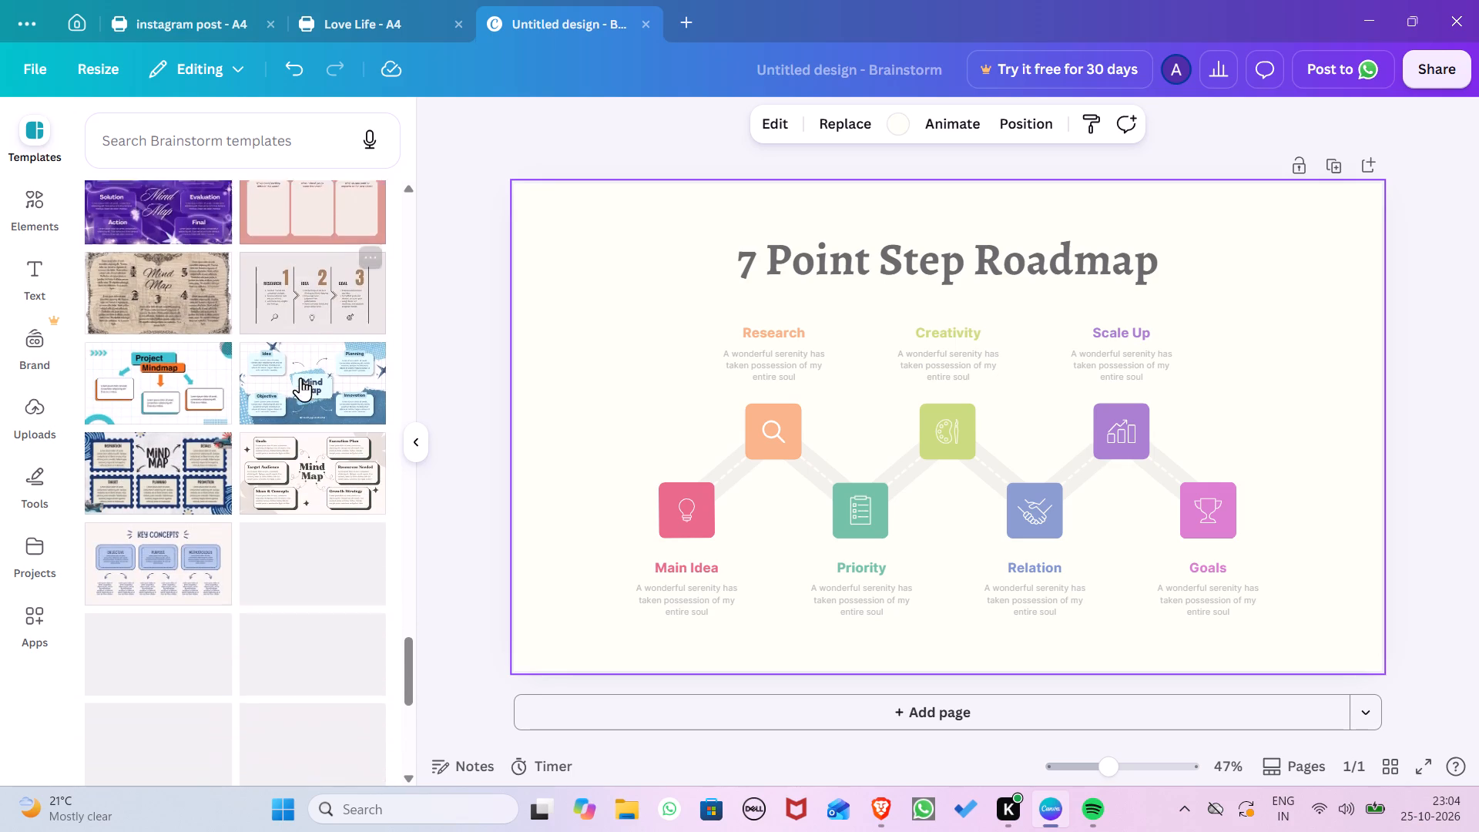
scroll(300, 377, "down", 3)
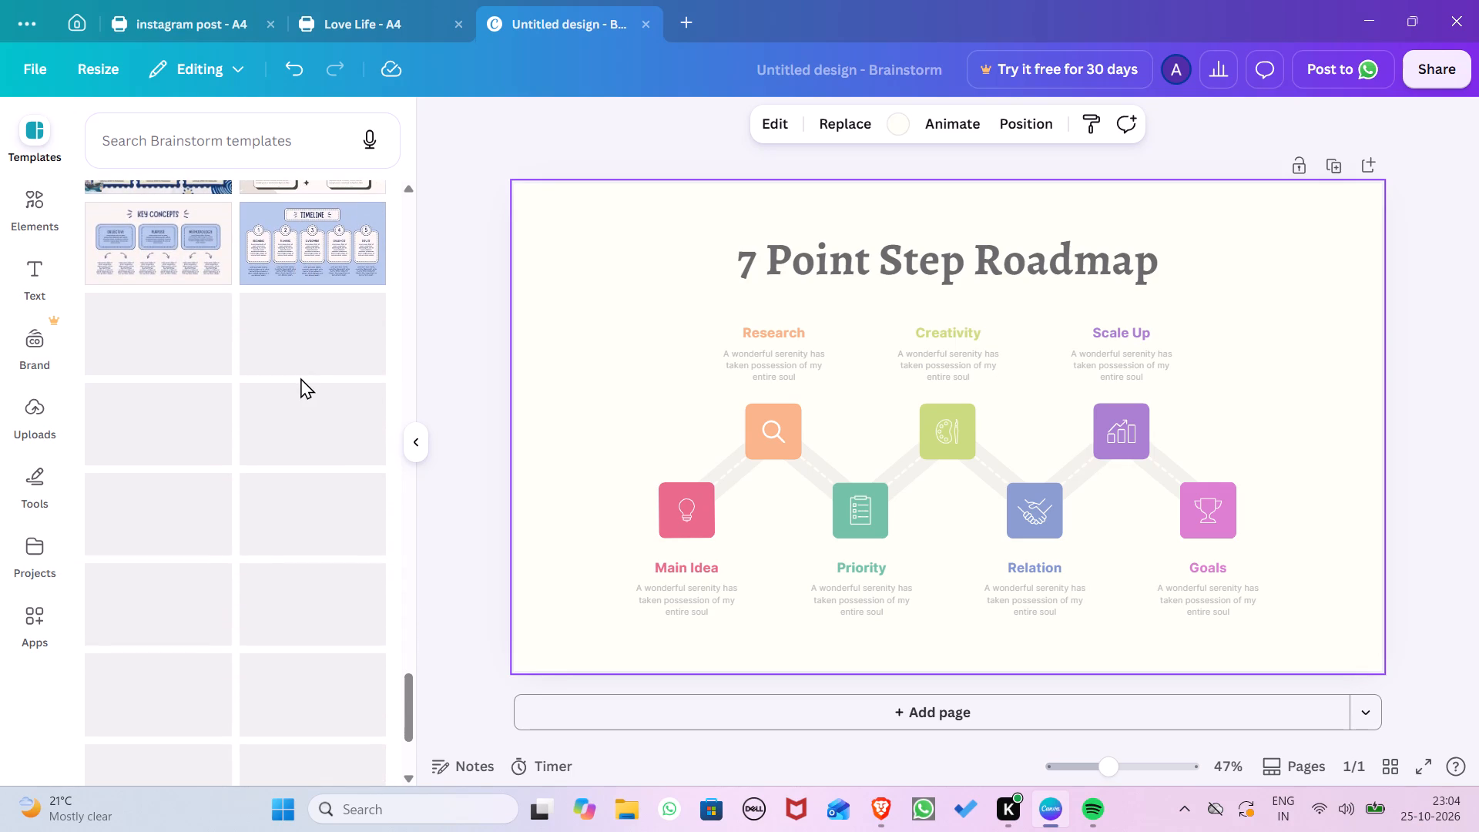
scroll(300, 377, "down", 3)
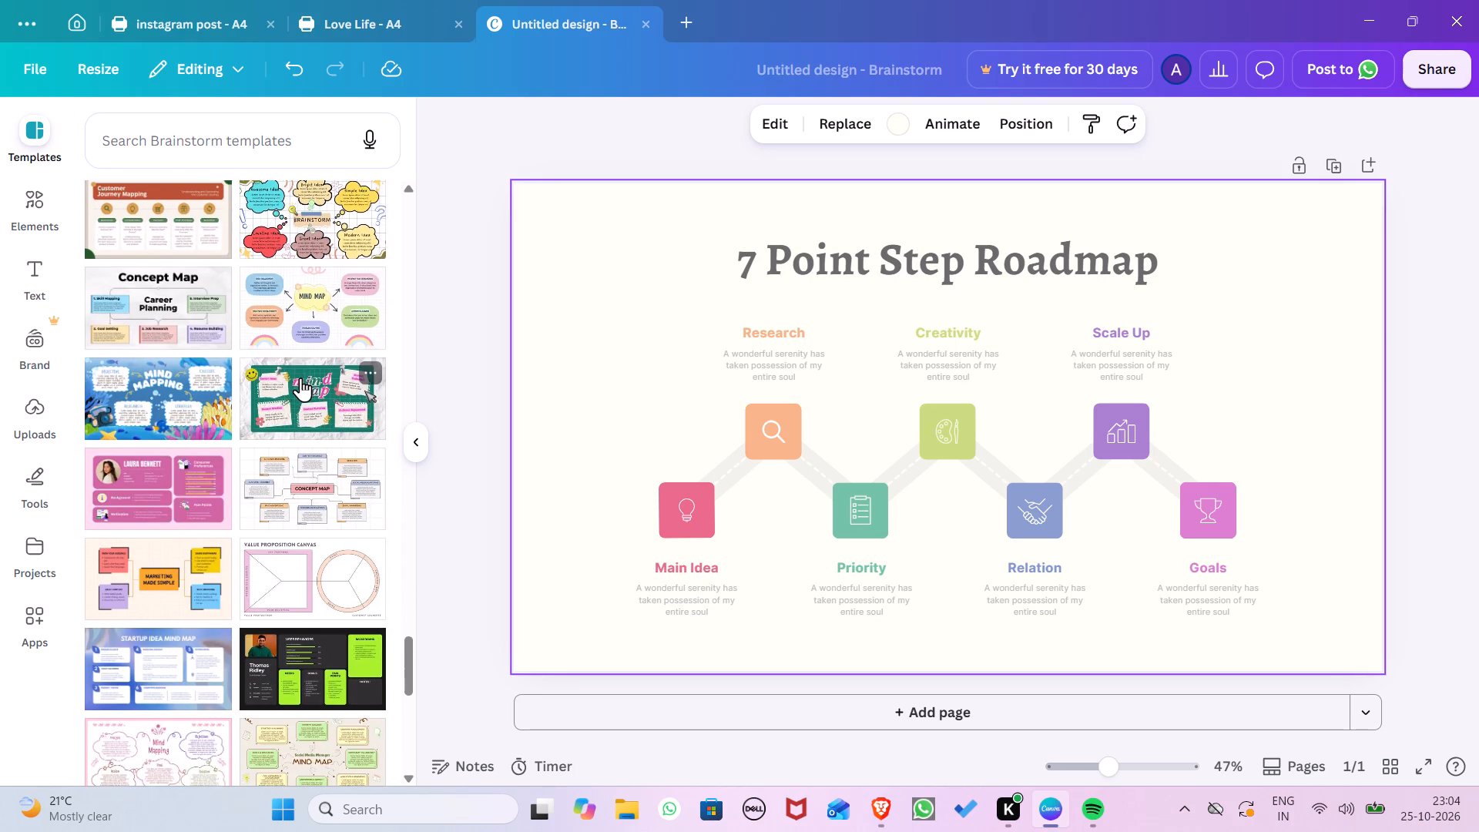
scroll(300, 377, "down", 3)
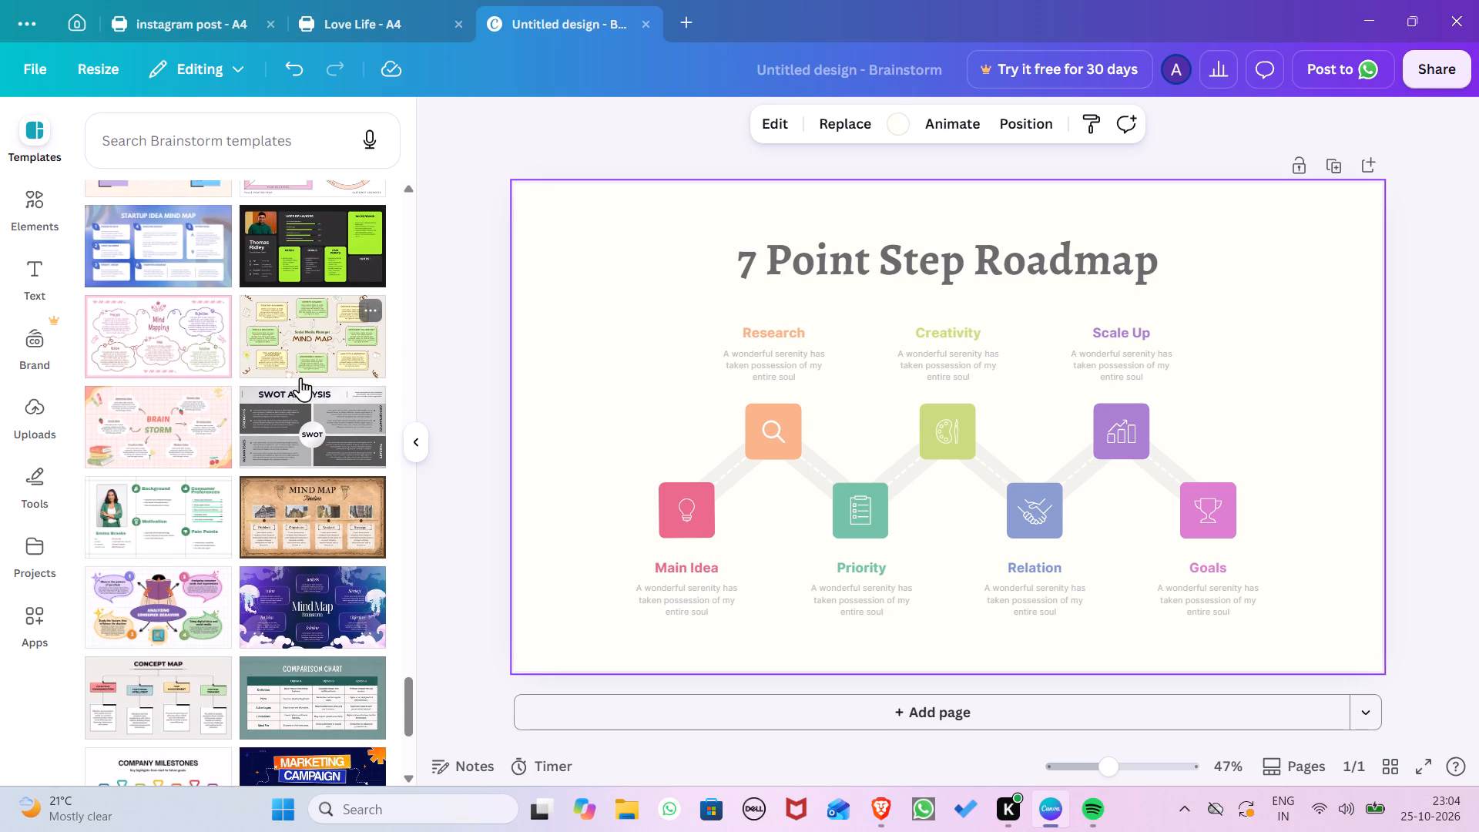
left_click(701, 594)
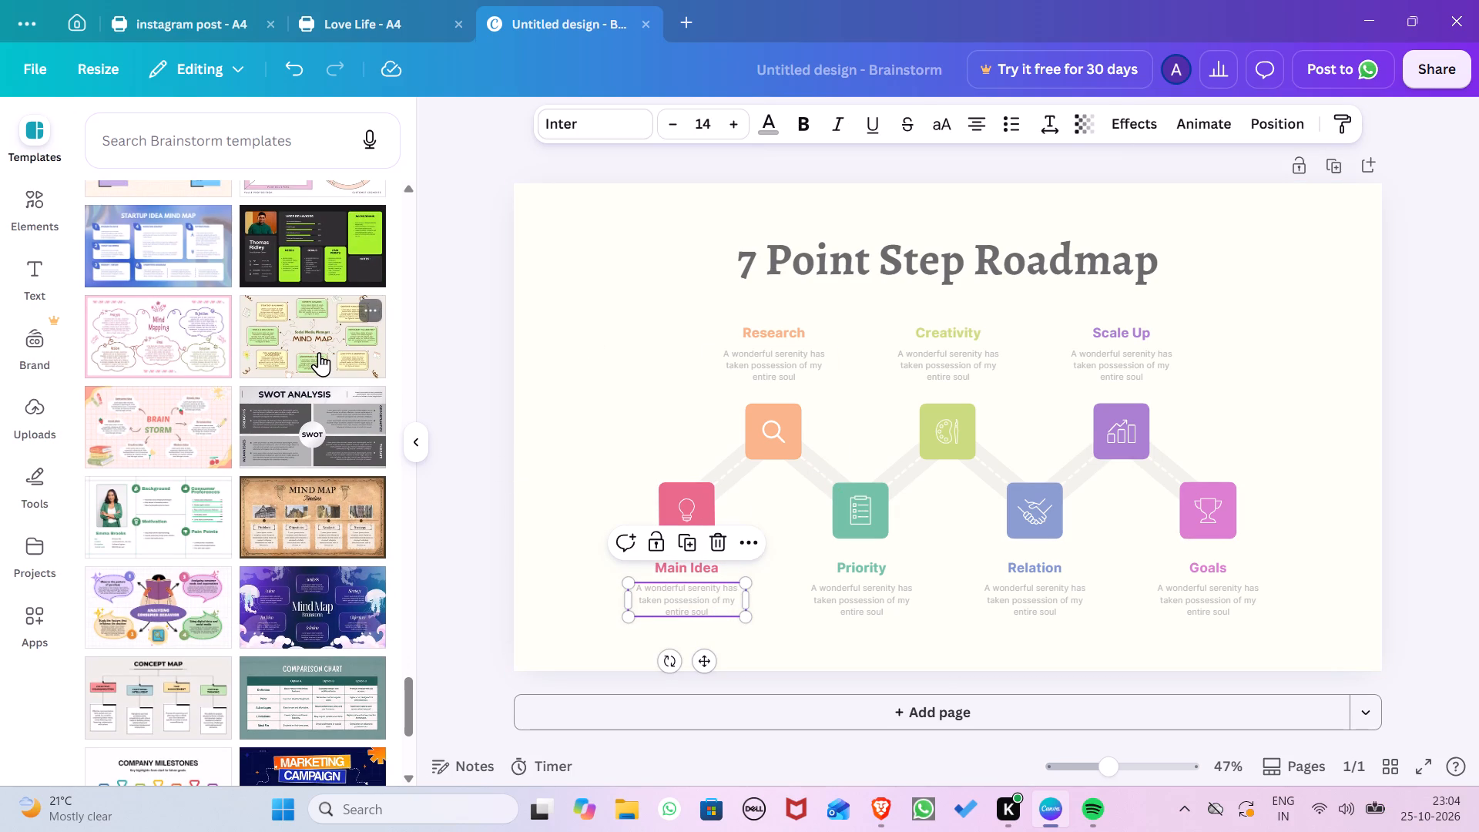
scroll(319, 352, "down", 2)
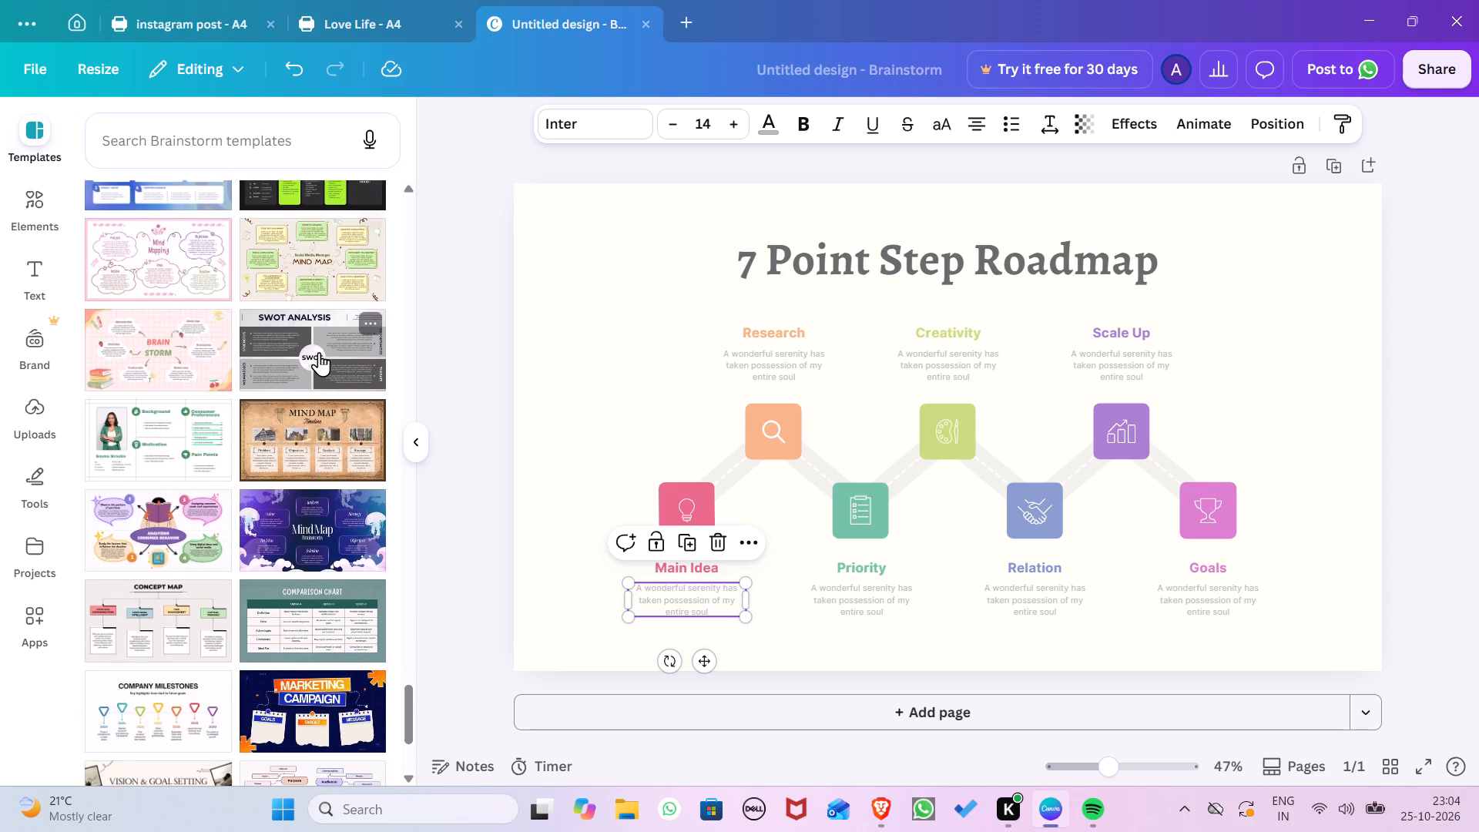
scroll(319, 352, "down", 3)
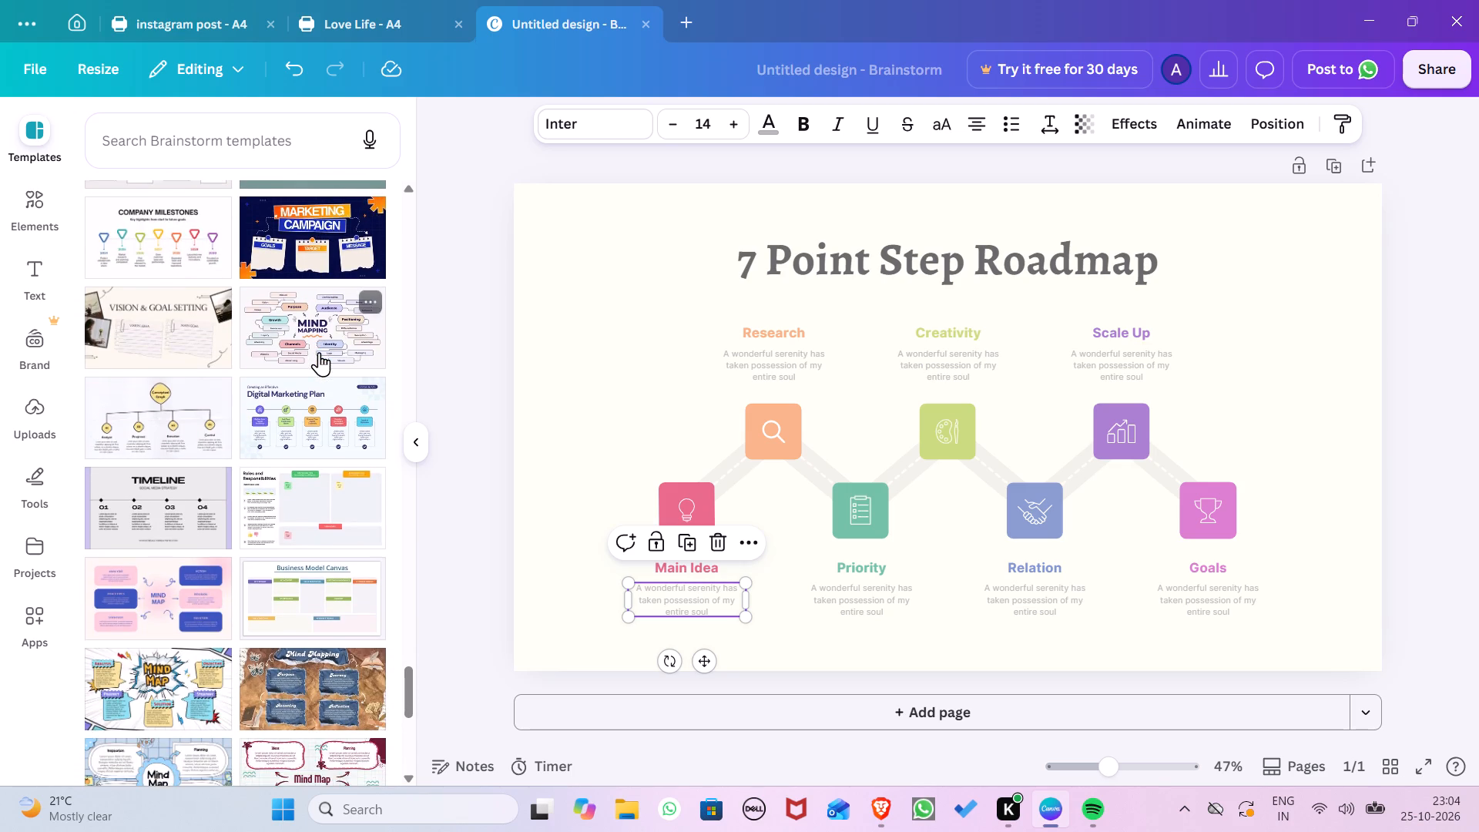
scroll(319, 352, "down", 3)
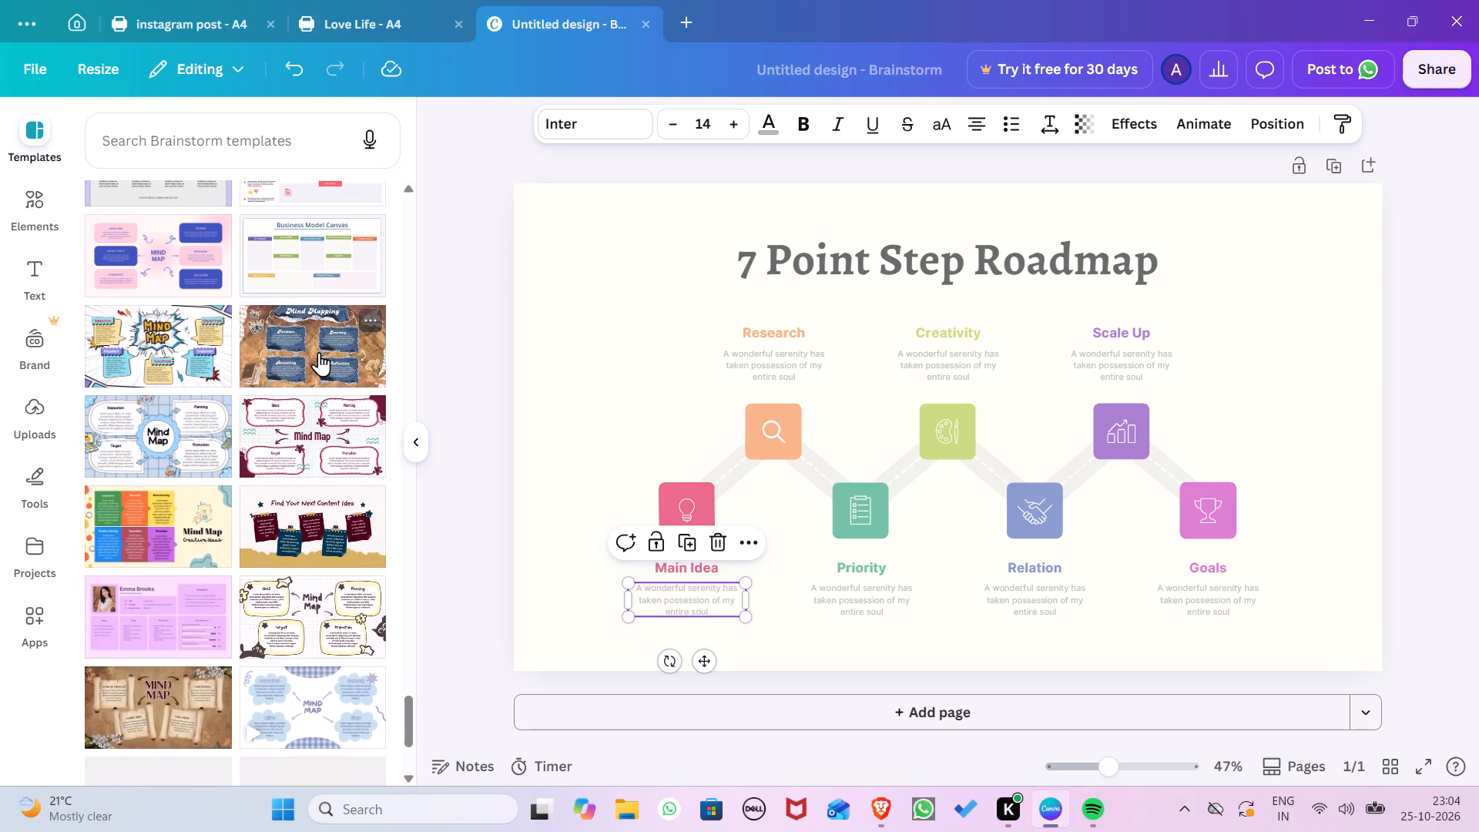
scroll(319, 352, "down", 4)
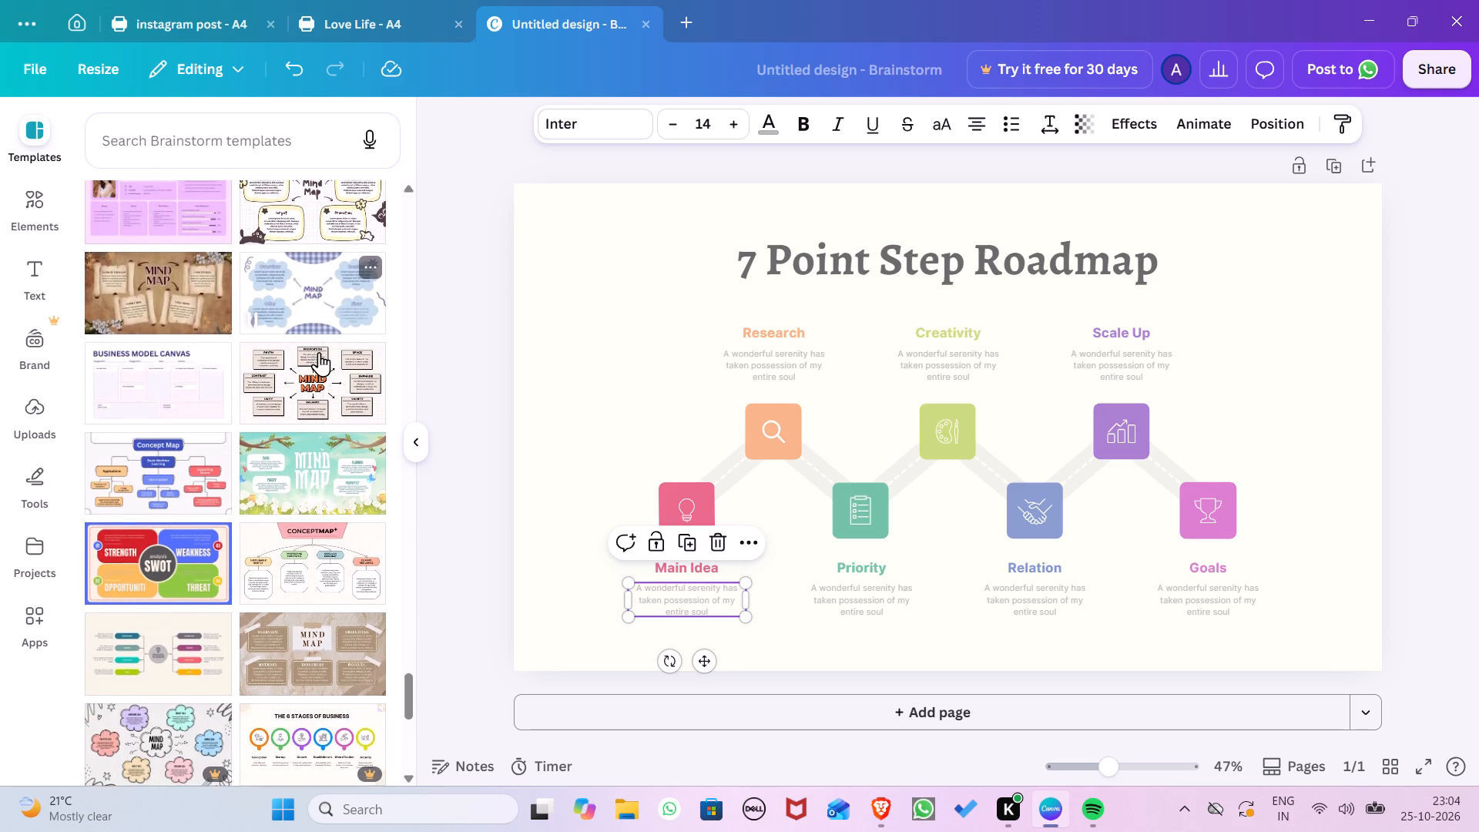
scroll(319, 352, "down", 2)
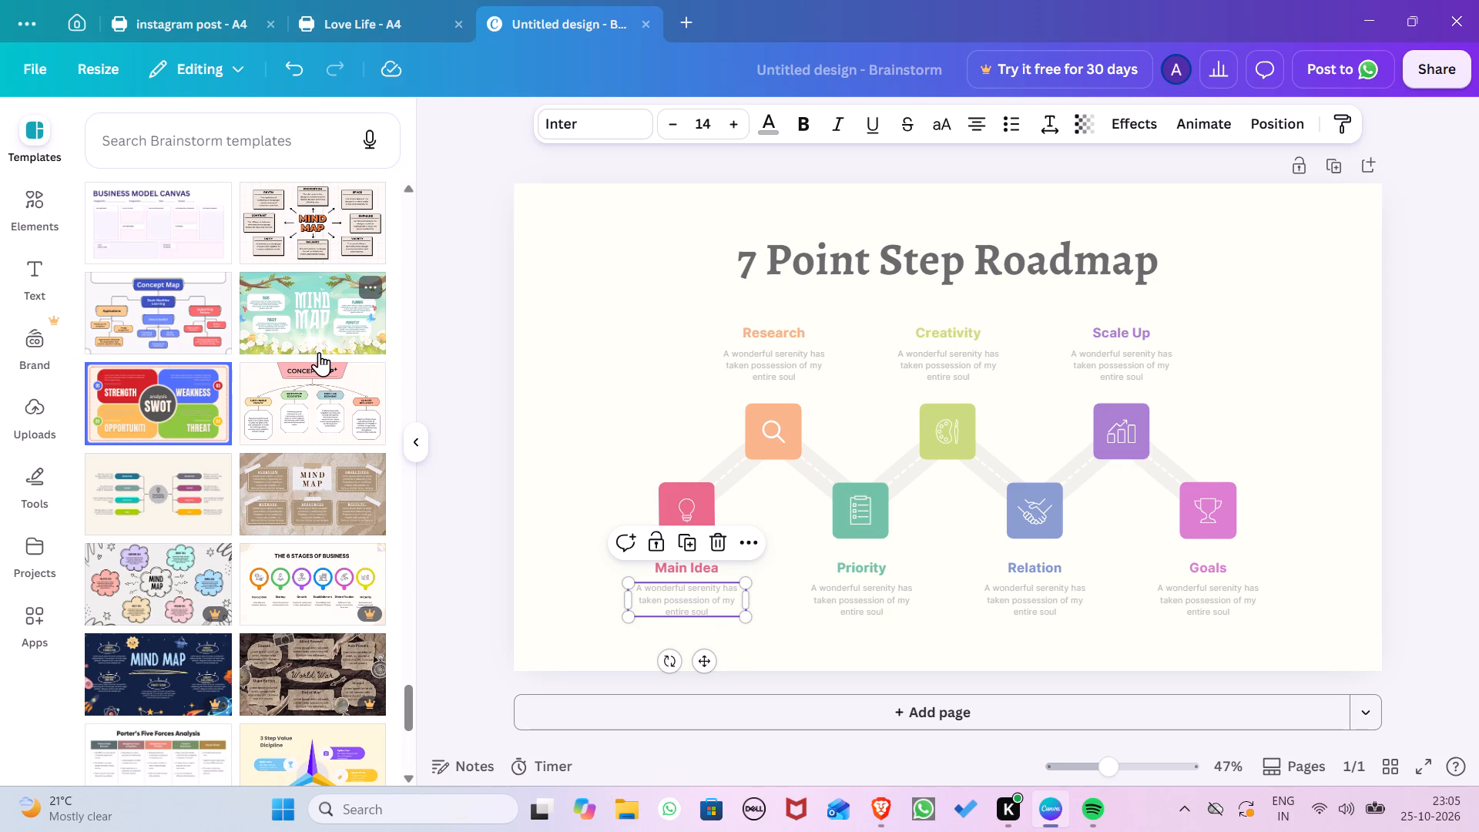
Nudge the description text box under the Main Idea heading slightly down.
key("Down")
key("Down")
key("Down")
key("Down")
key("Down")
key("Up")
key("Down")
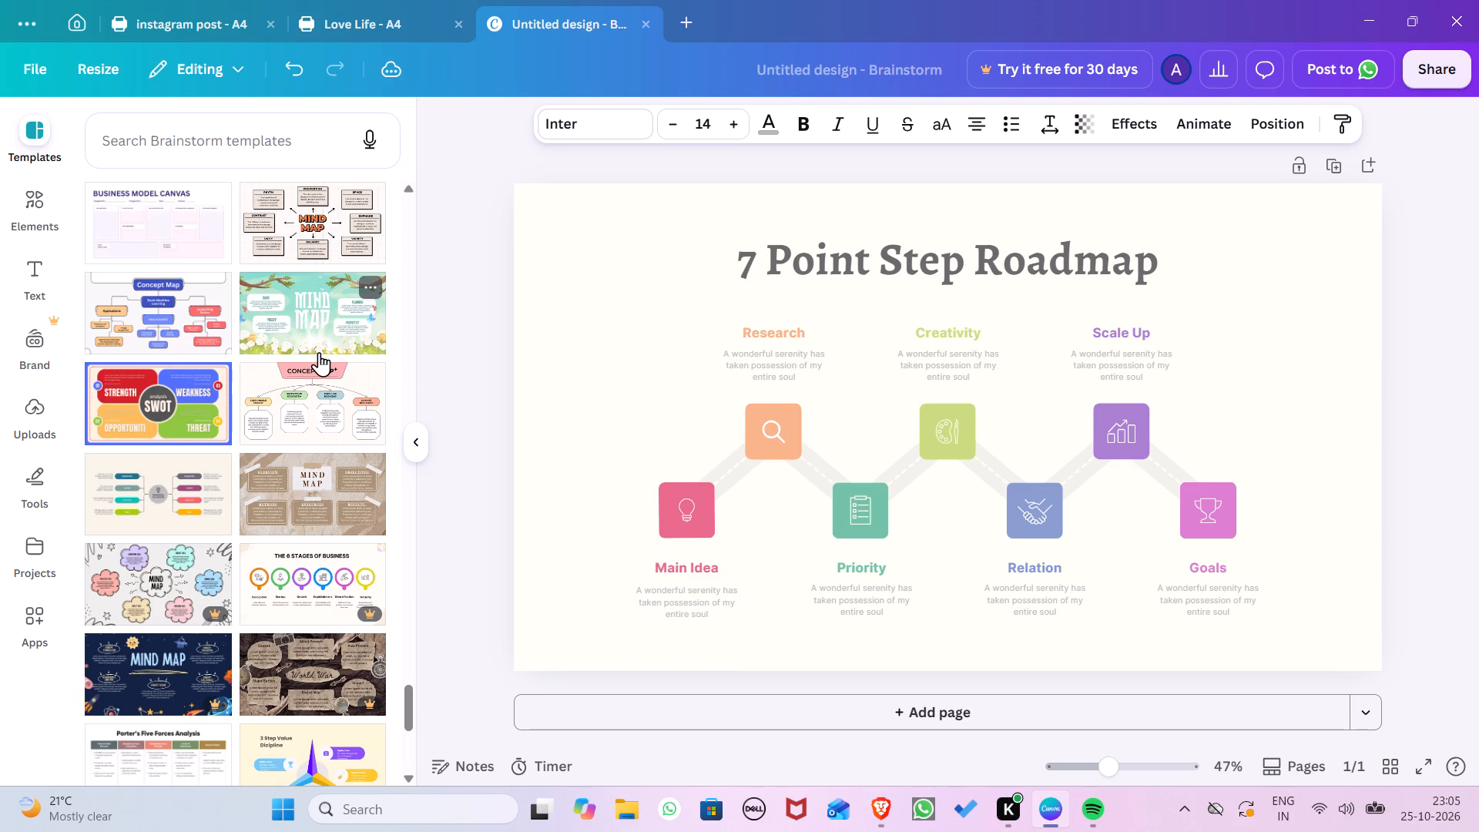
key("Up")
Look through more of the suggested brainstorm templates beyond the SWOT and concept map designs.
scroll(308, 553, "down", 1)
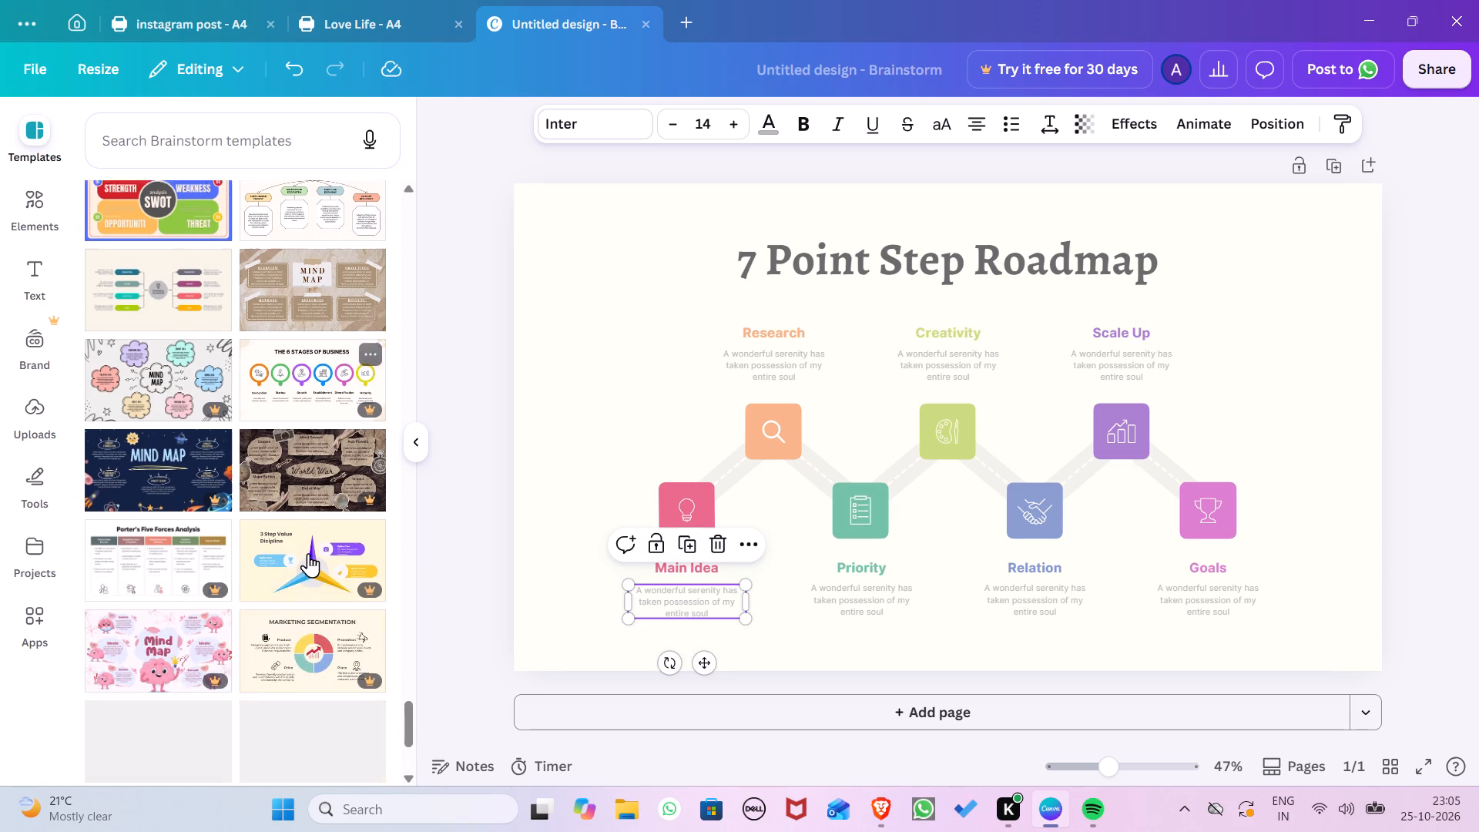
scroll(308, 553, "down", 4)
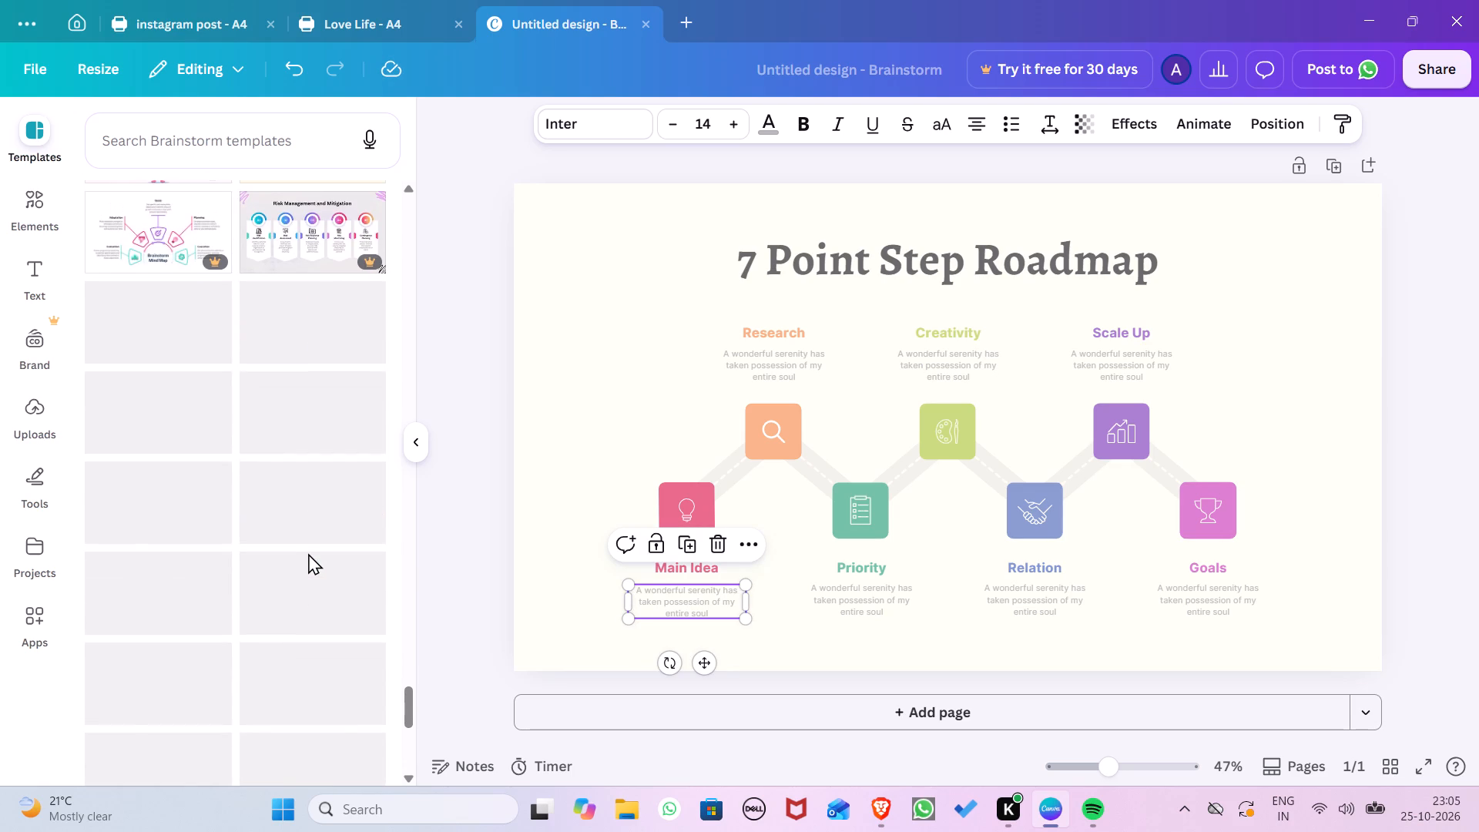
scroll(308, 553, "down", 1)
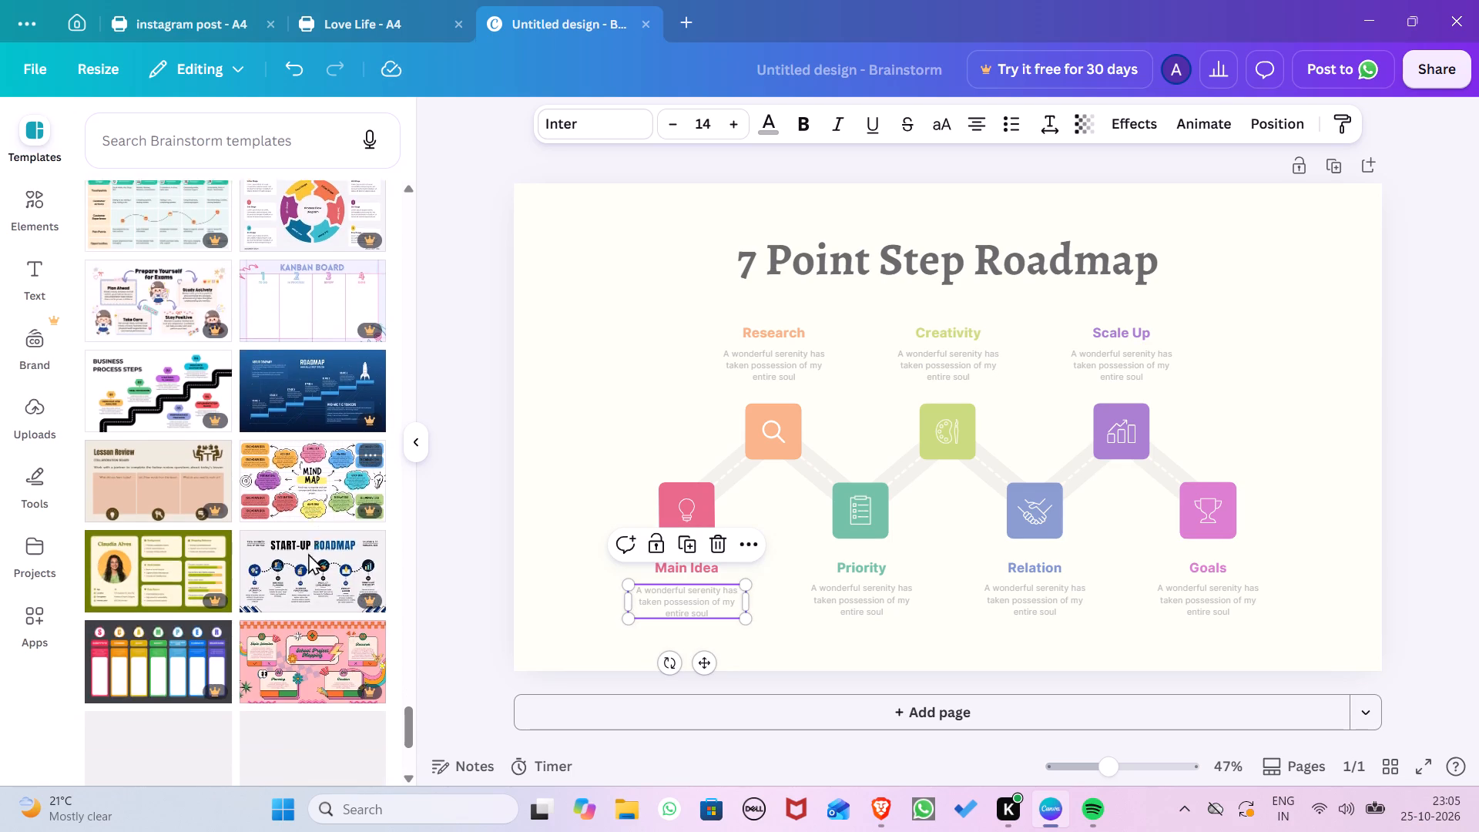
scroll(308, 553, "down", 2)
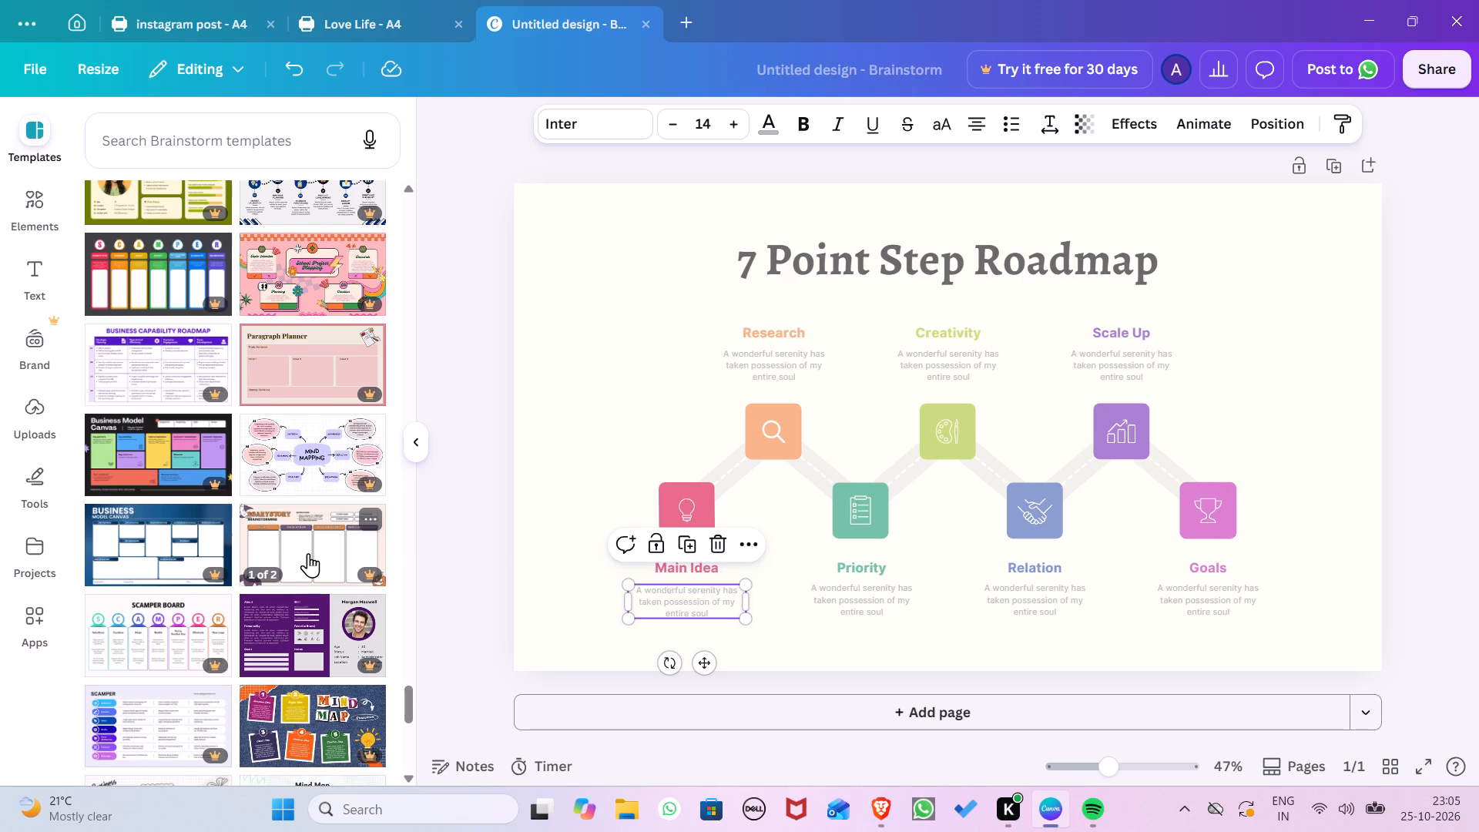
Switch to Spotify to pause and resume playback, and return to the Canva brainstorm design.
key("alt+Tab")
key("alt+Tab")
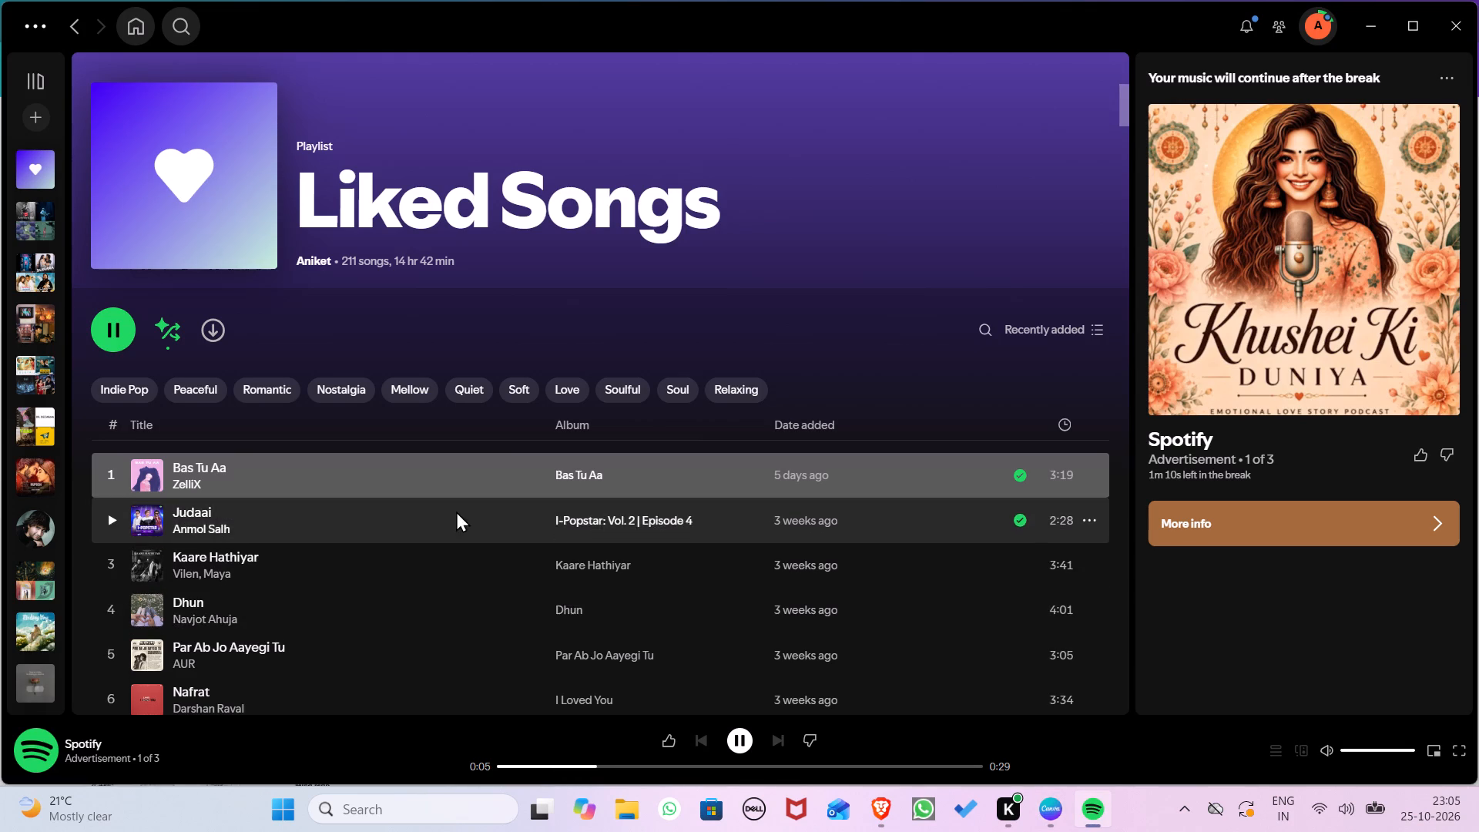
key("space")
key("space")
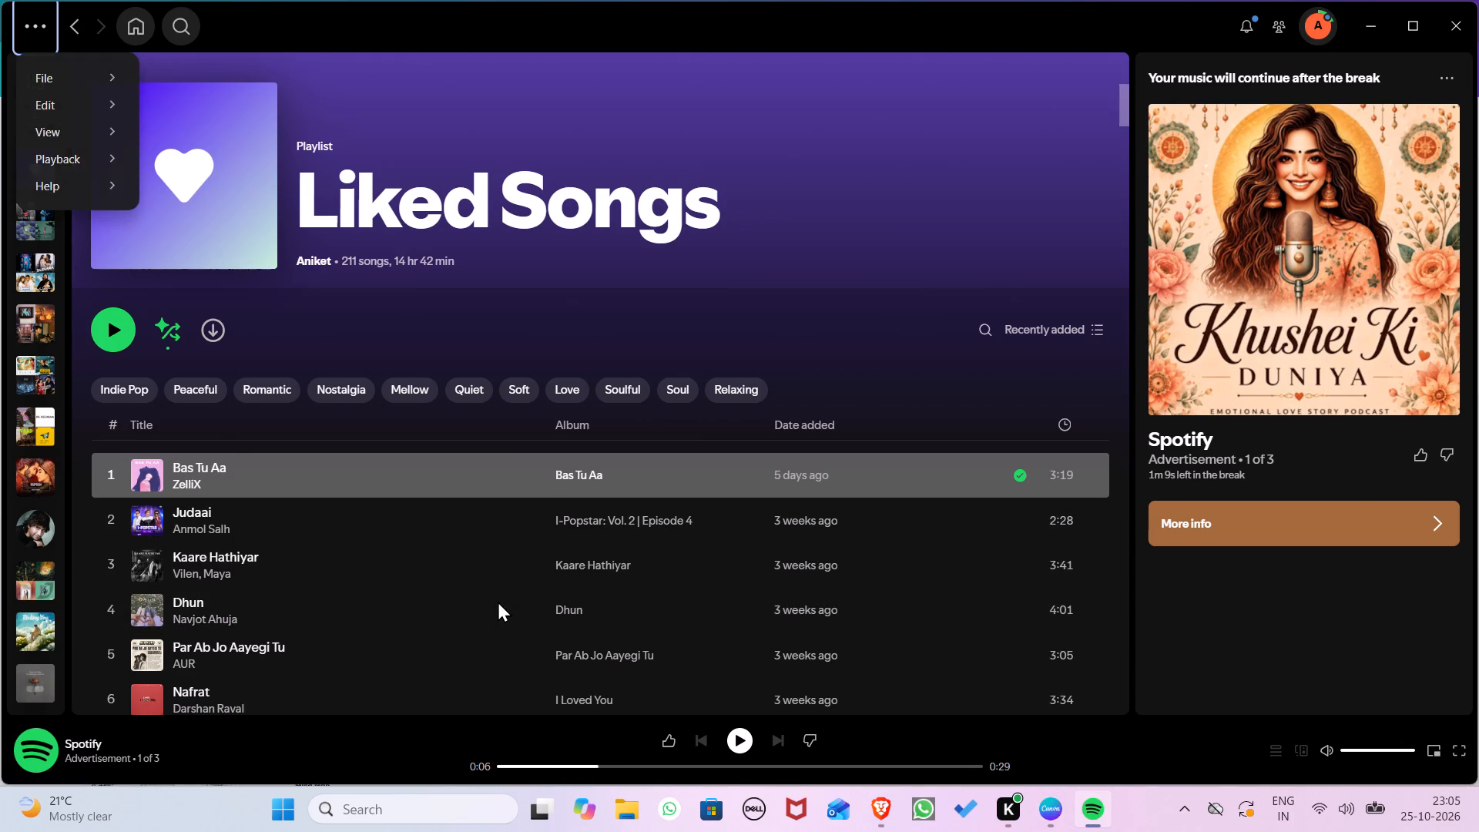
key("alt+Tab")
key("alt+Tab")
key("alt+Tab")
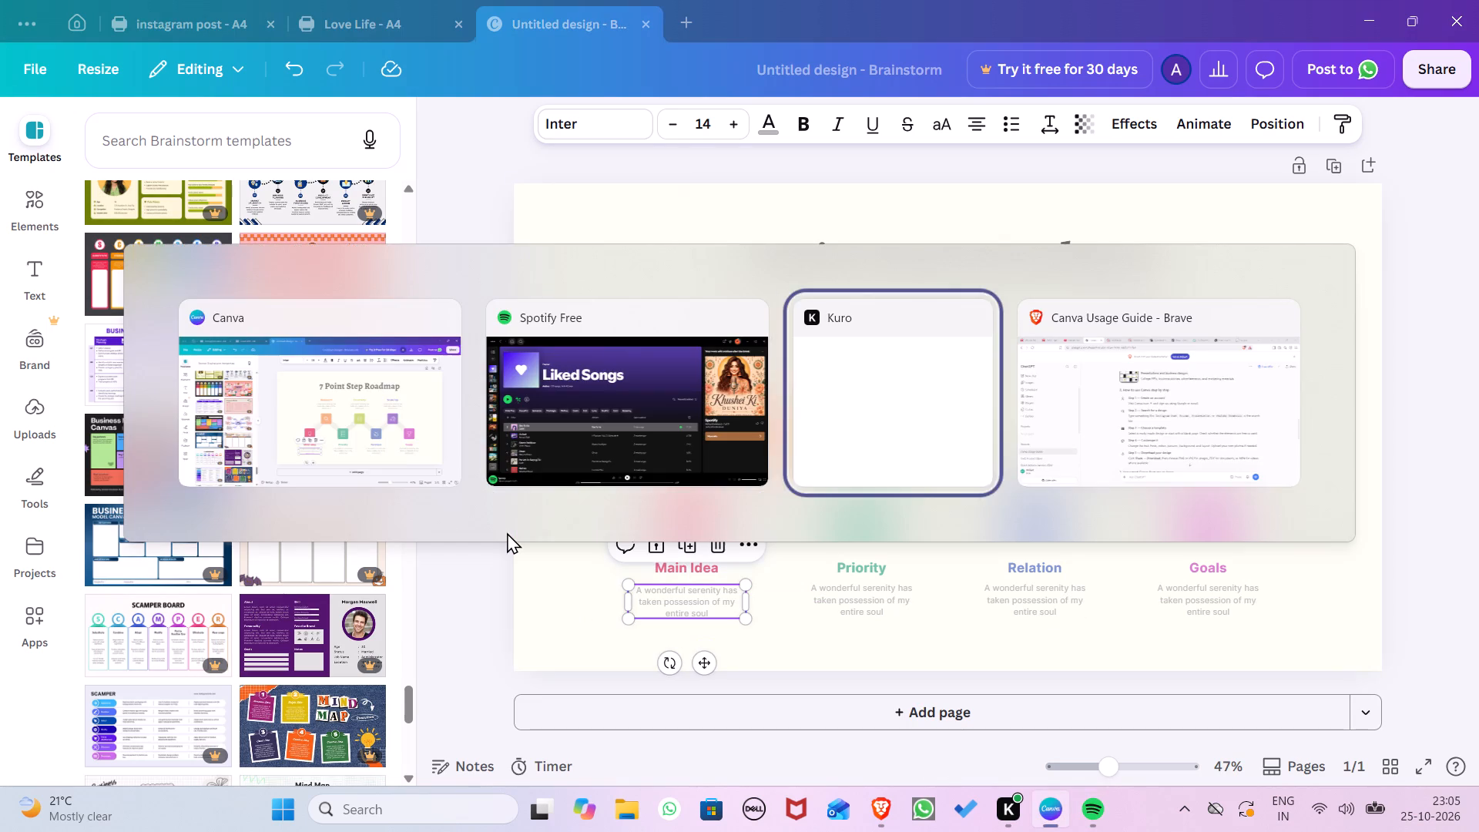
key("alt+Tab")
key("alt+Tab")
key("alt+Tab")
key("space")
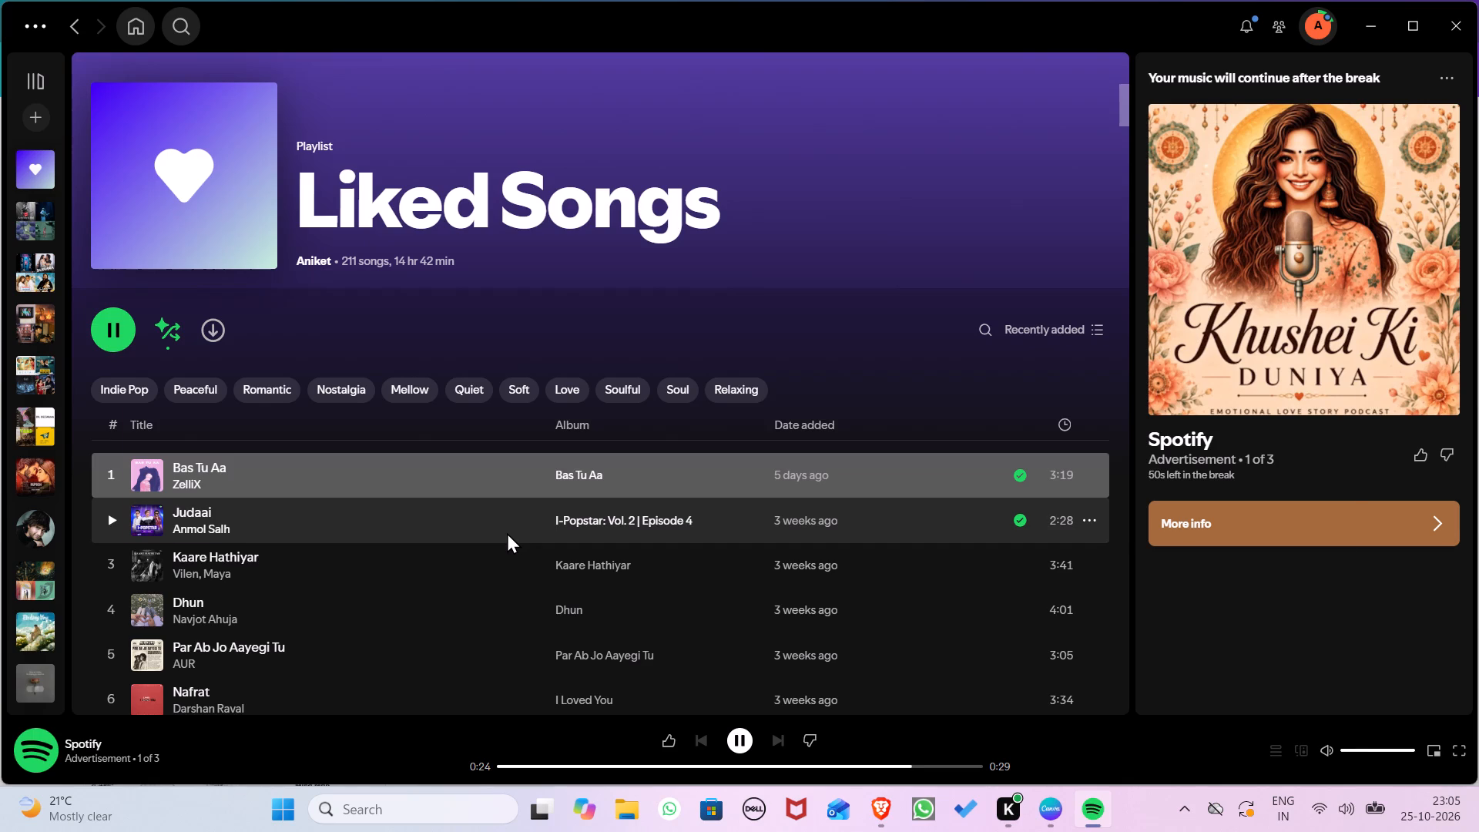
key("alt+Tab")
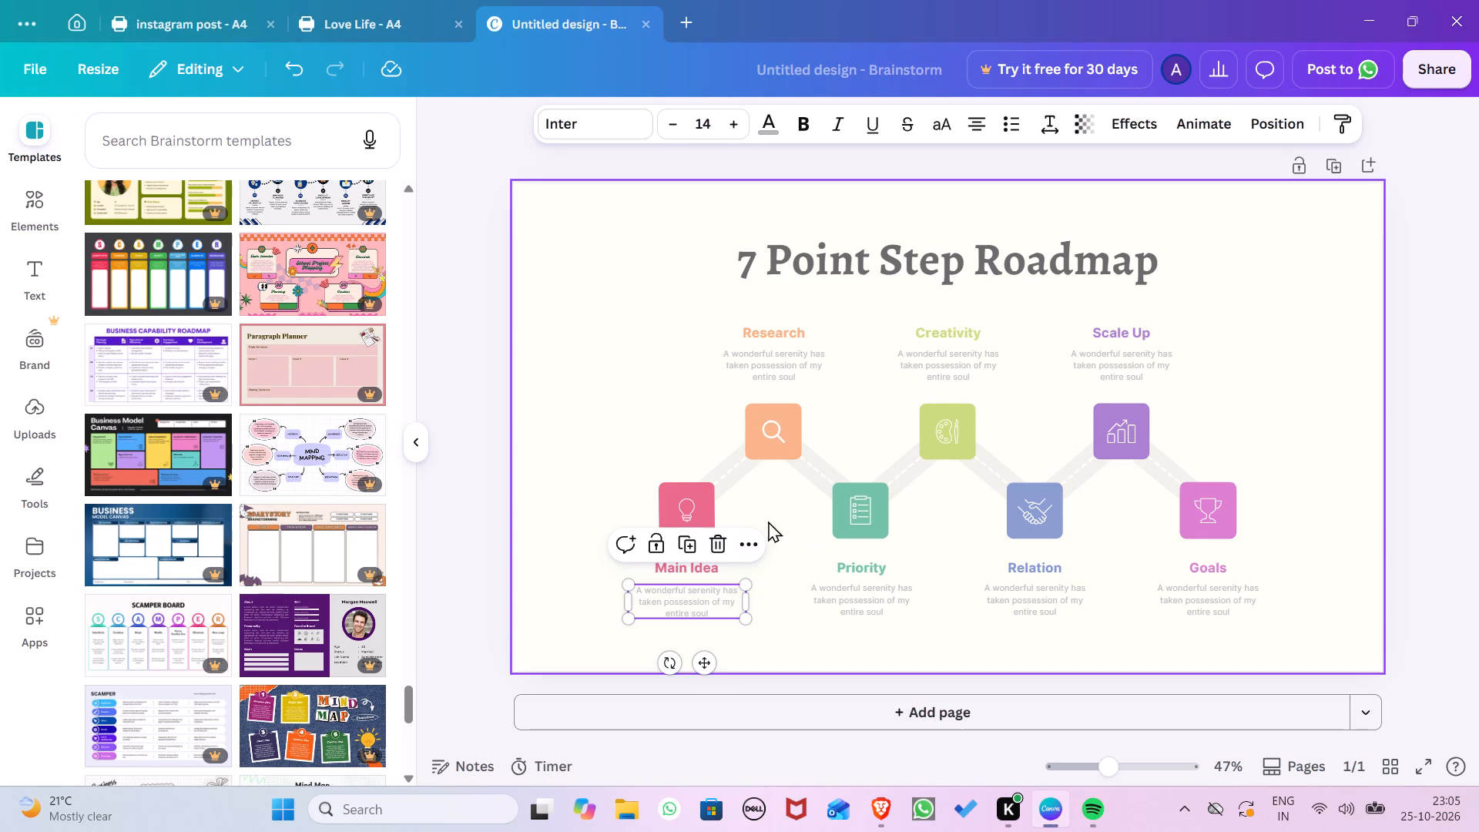
Nudge the lightbulb icon slightly down and try repositioning the pink square behind it above the Main Idea heading.
left_click_drag(609, 421, 615, 462)
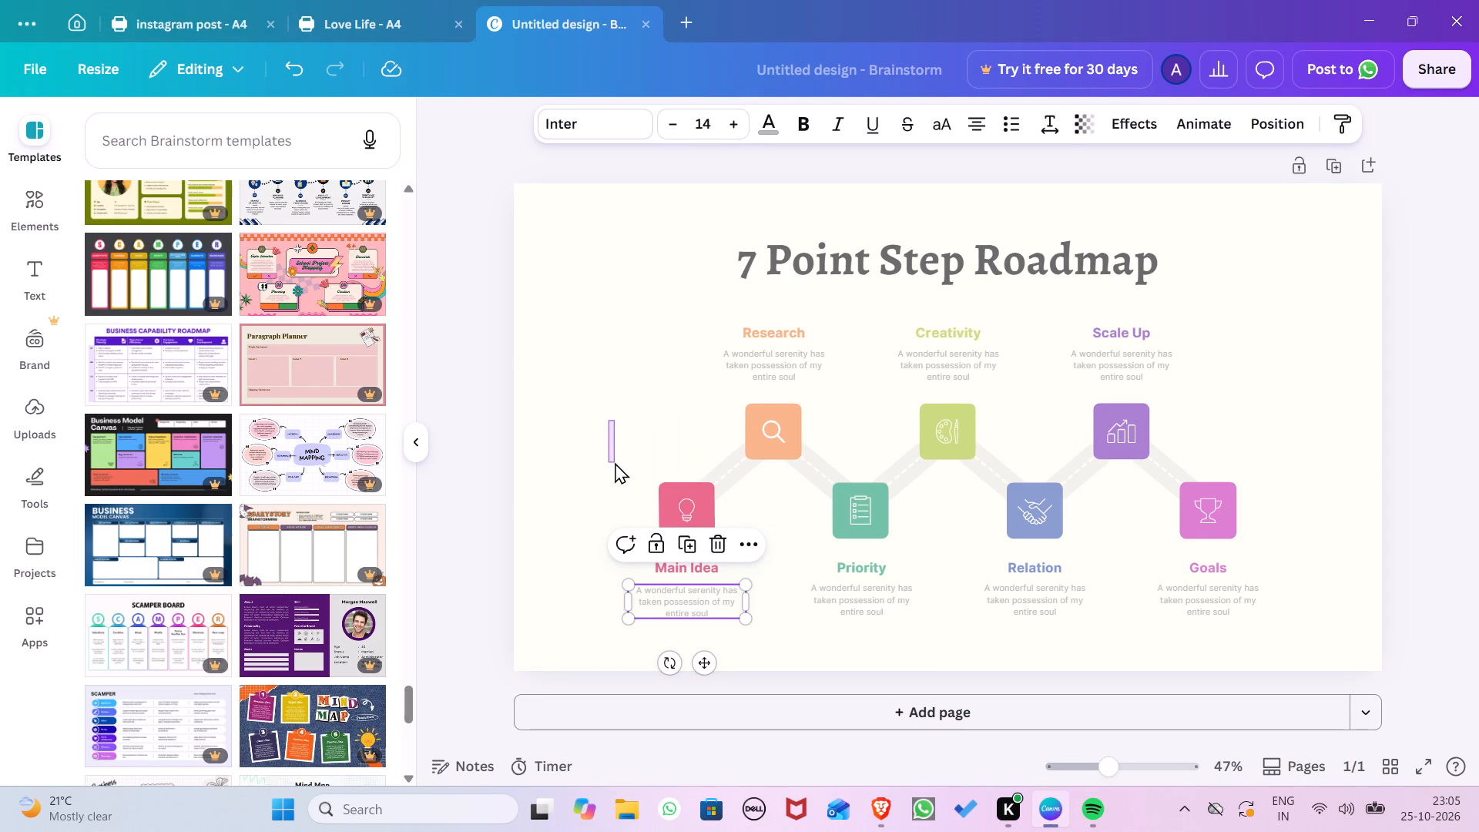
left_click(682, 512)
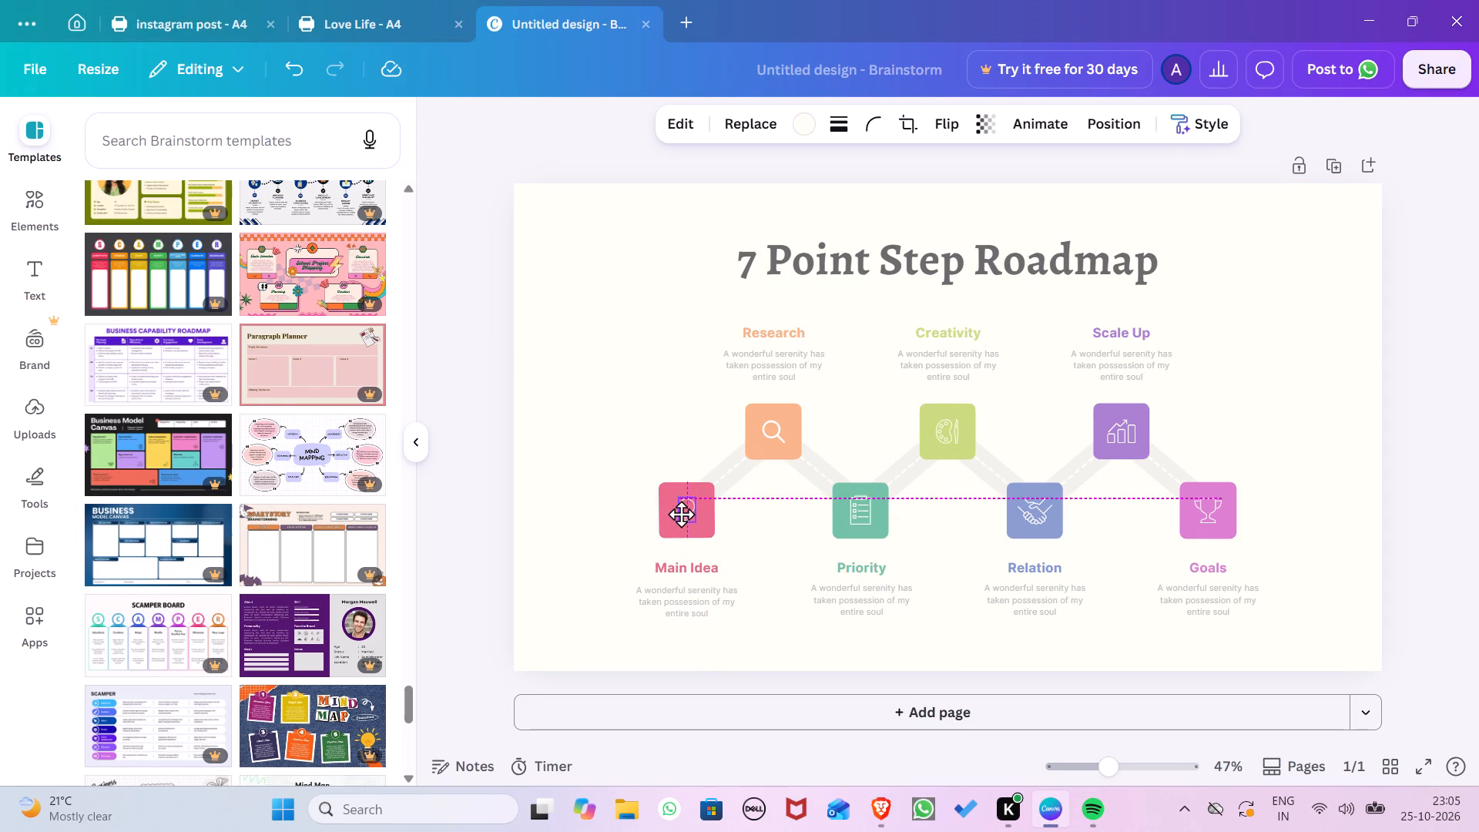
left_click(682, 507)
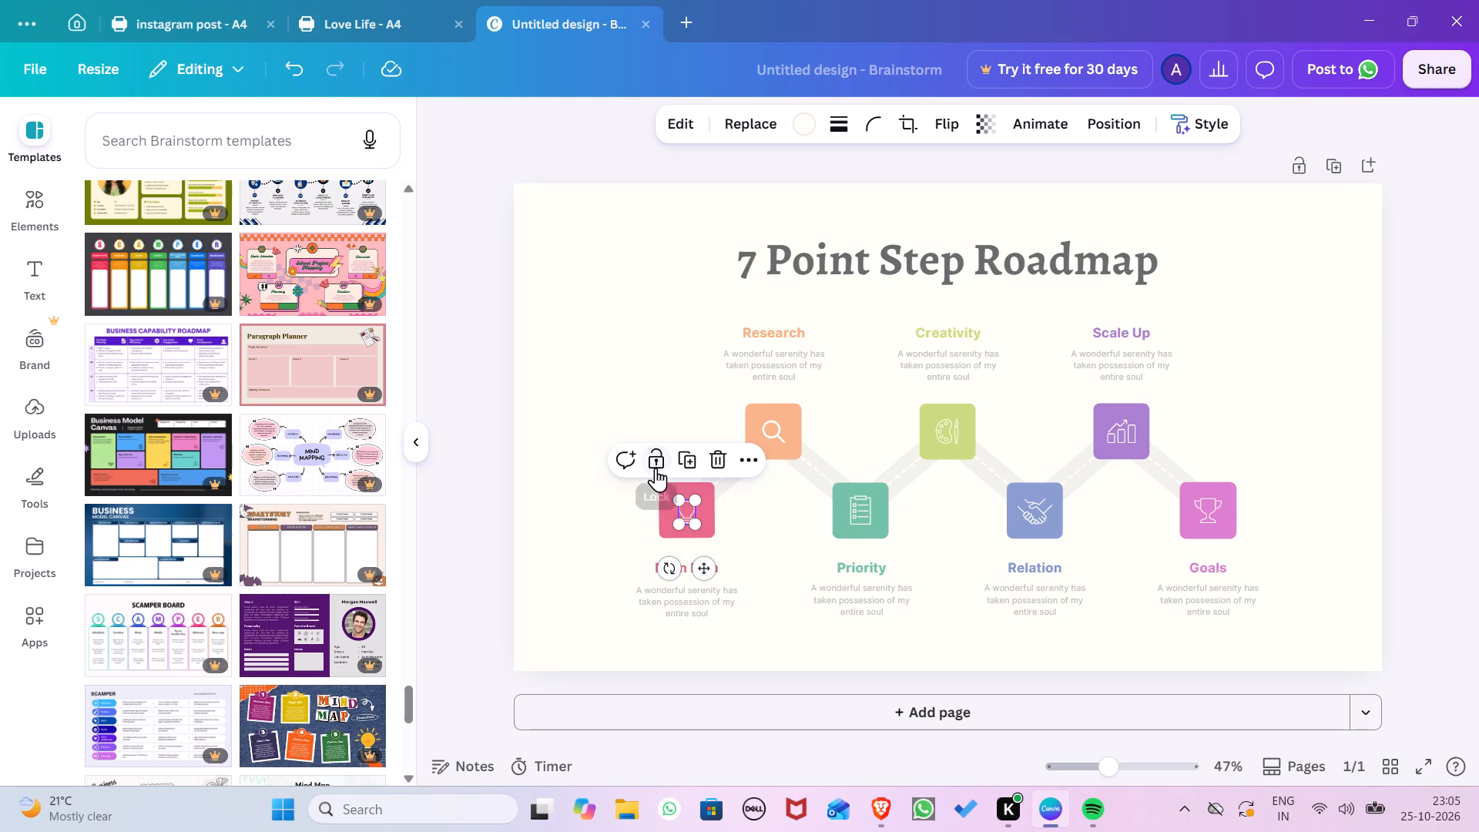
left_click(665, 485)
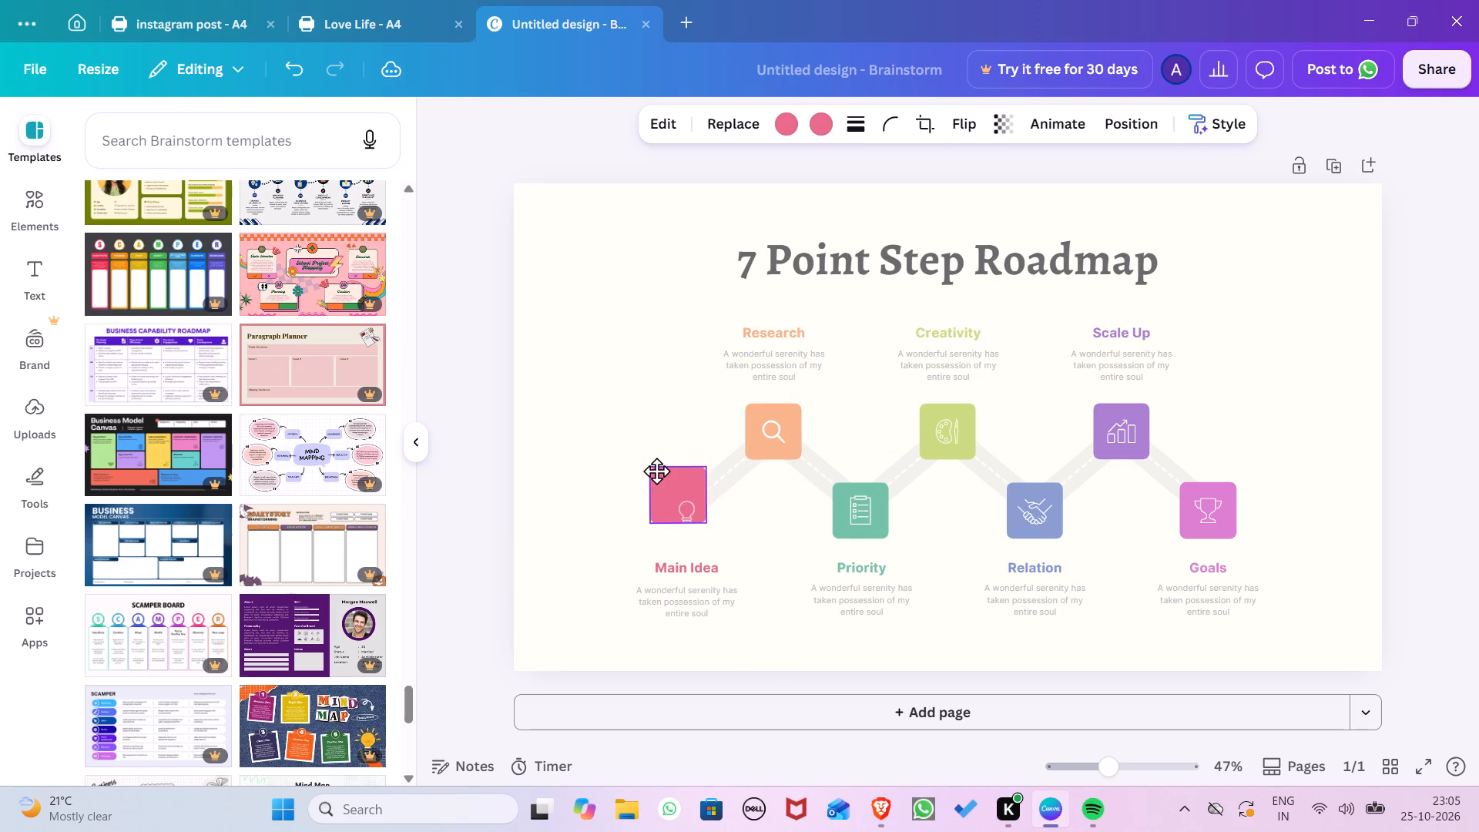
left_click(636, 475)
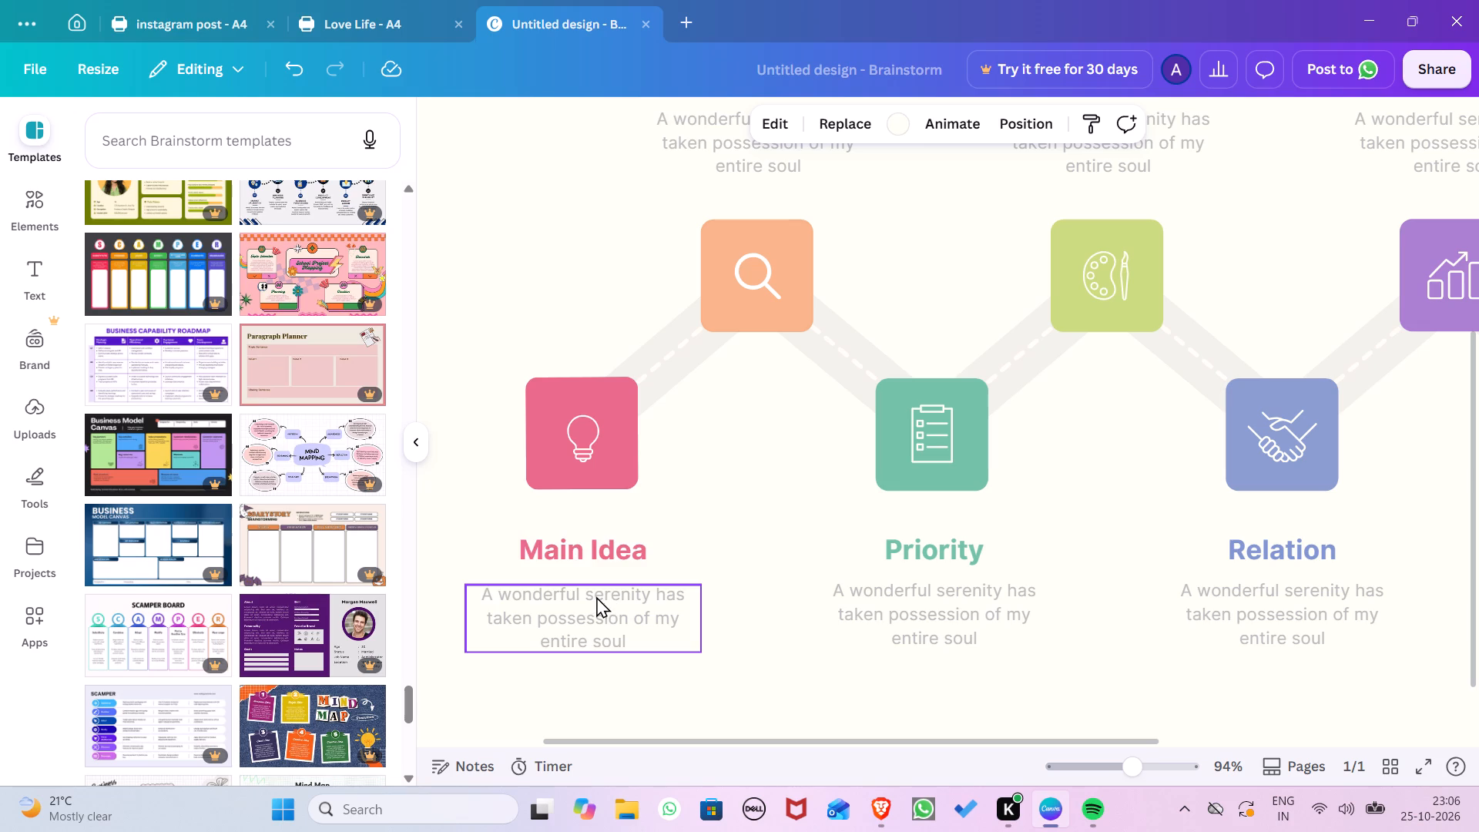
Replace the placeholder description under the Main Idea heading with "the main idea is about to grow up".
left_click(596, 596)
left_click(596, 596)
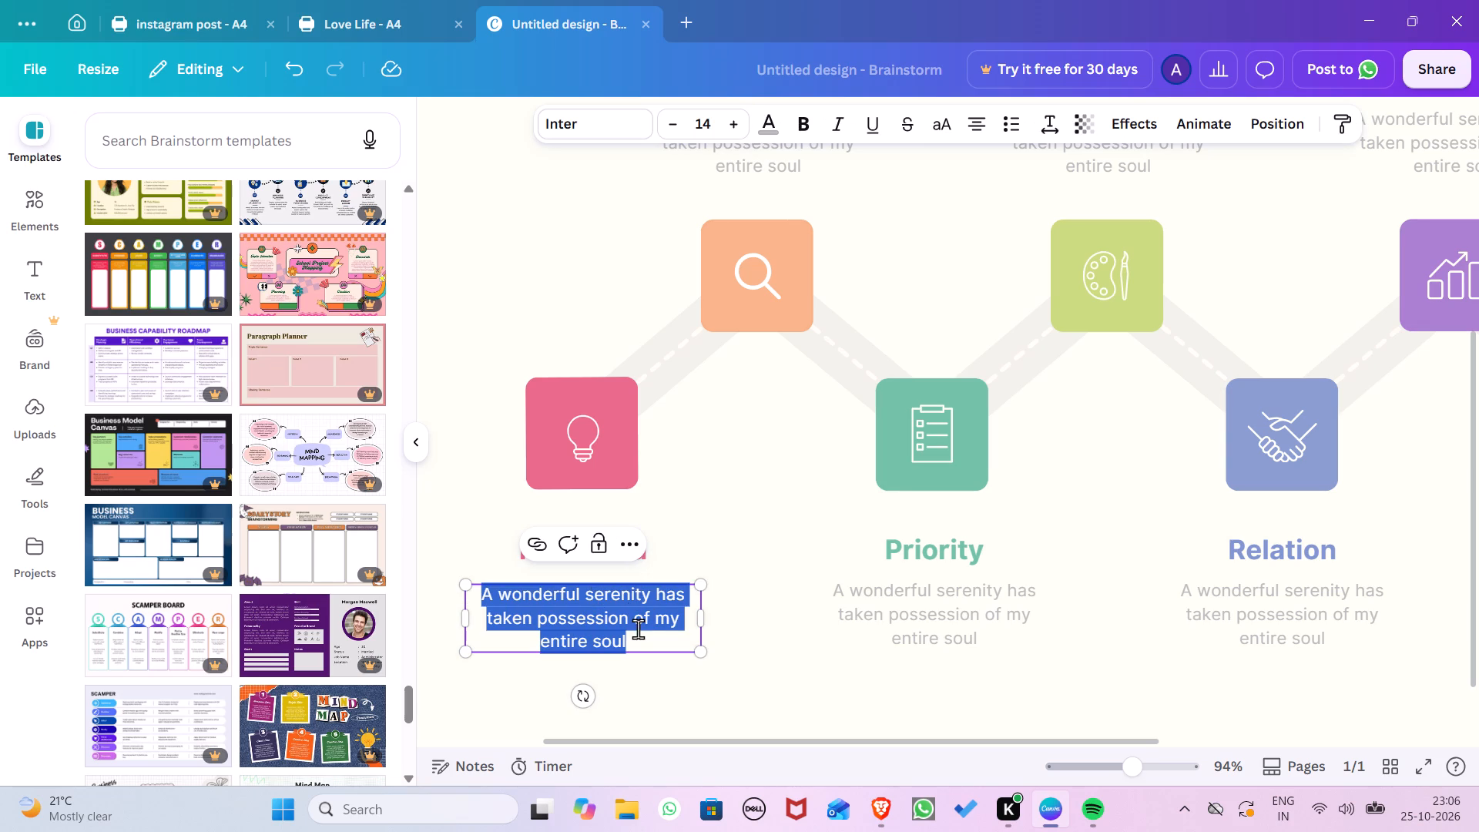
left_click(639, 643)
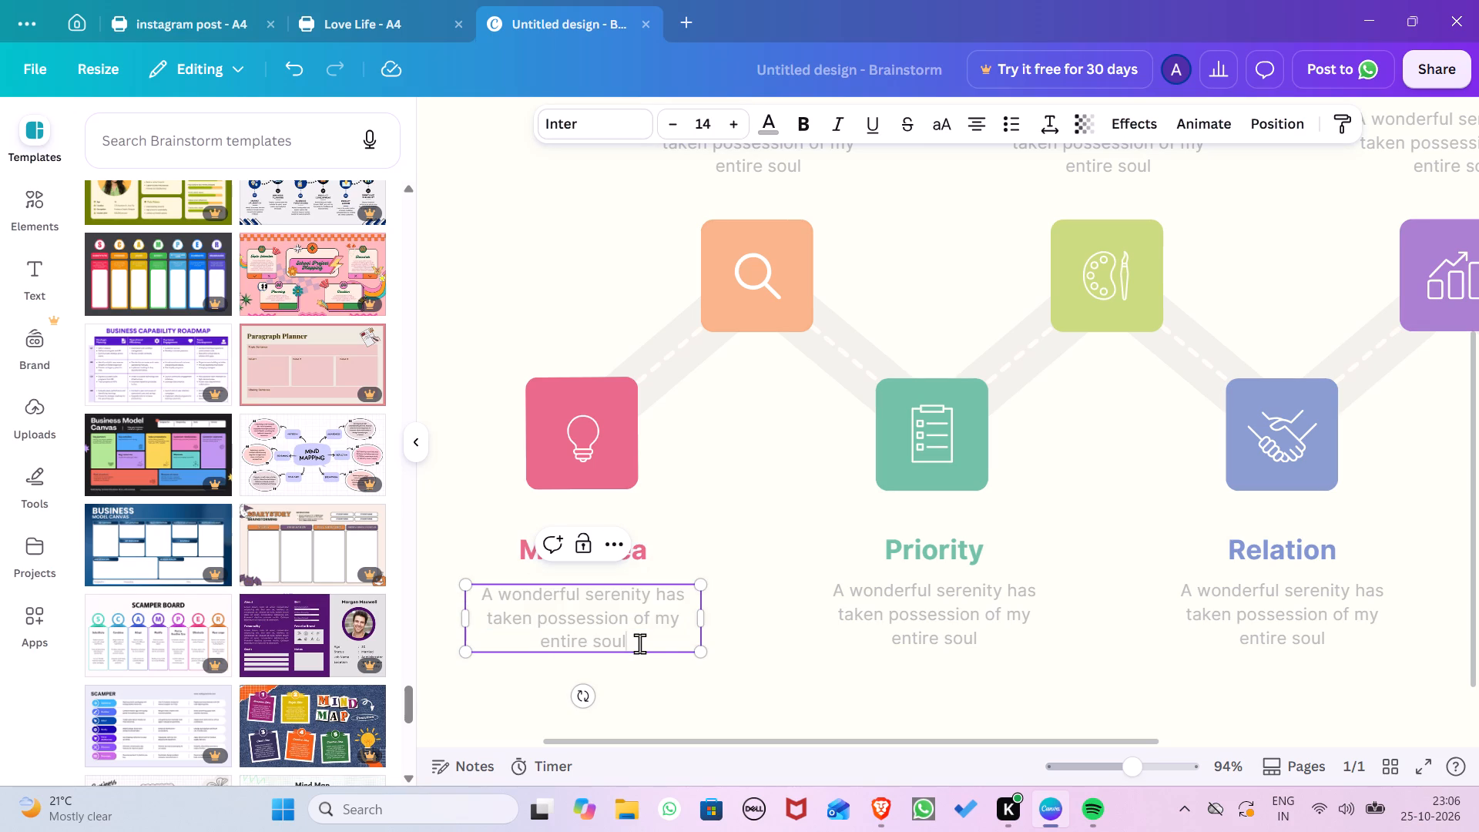
key("BackSpace")
key("BackSpace")
key("BackSpace")
key("BackSpace")
key("BackSpace")
key("BackSpace")
key("BackSpace")
key("BackSpace")
key("BackSpace")
key("BackSpace")
key("BackSpace")
key("BackSpace")
key("BackSpace")
key("BackSpace")
key("BackSpace")
key("BackSpace")
key("BackSpace")
key("BackSpace")
key("BackSpace")
key("BackSpace")
key("BackSpace")
key("BackSpace")
key("BackSpace")
key("BackSpace")
key("BackSpace")
key("BackSpace")
key("BackSpace")
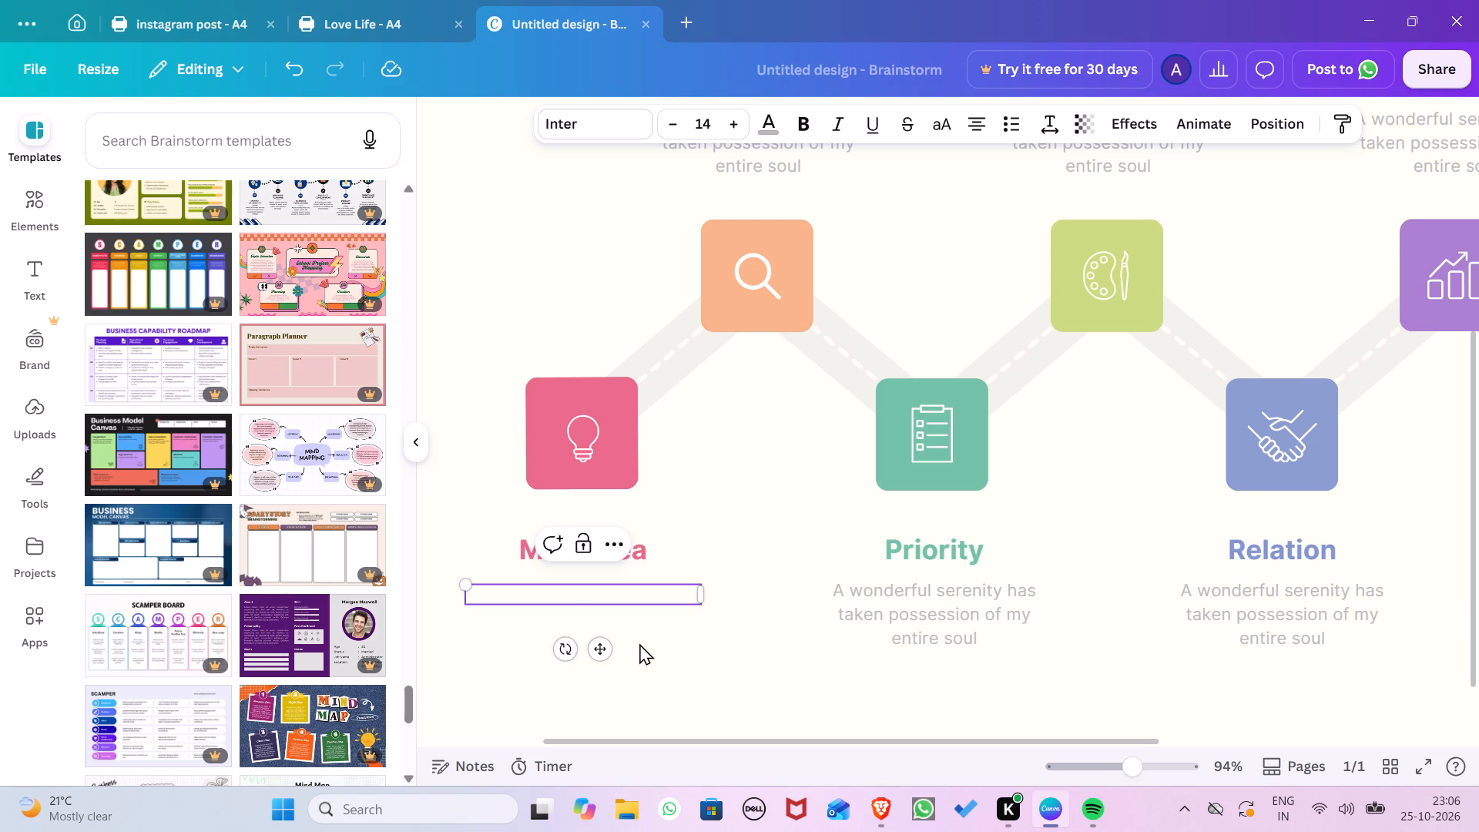
type("the main idea is ab")
type("out")
key("space")
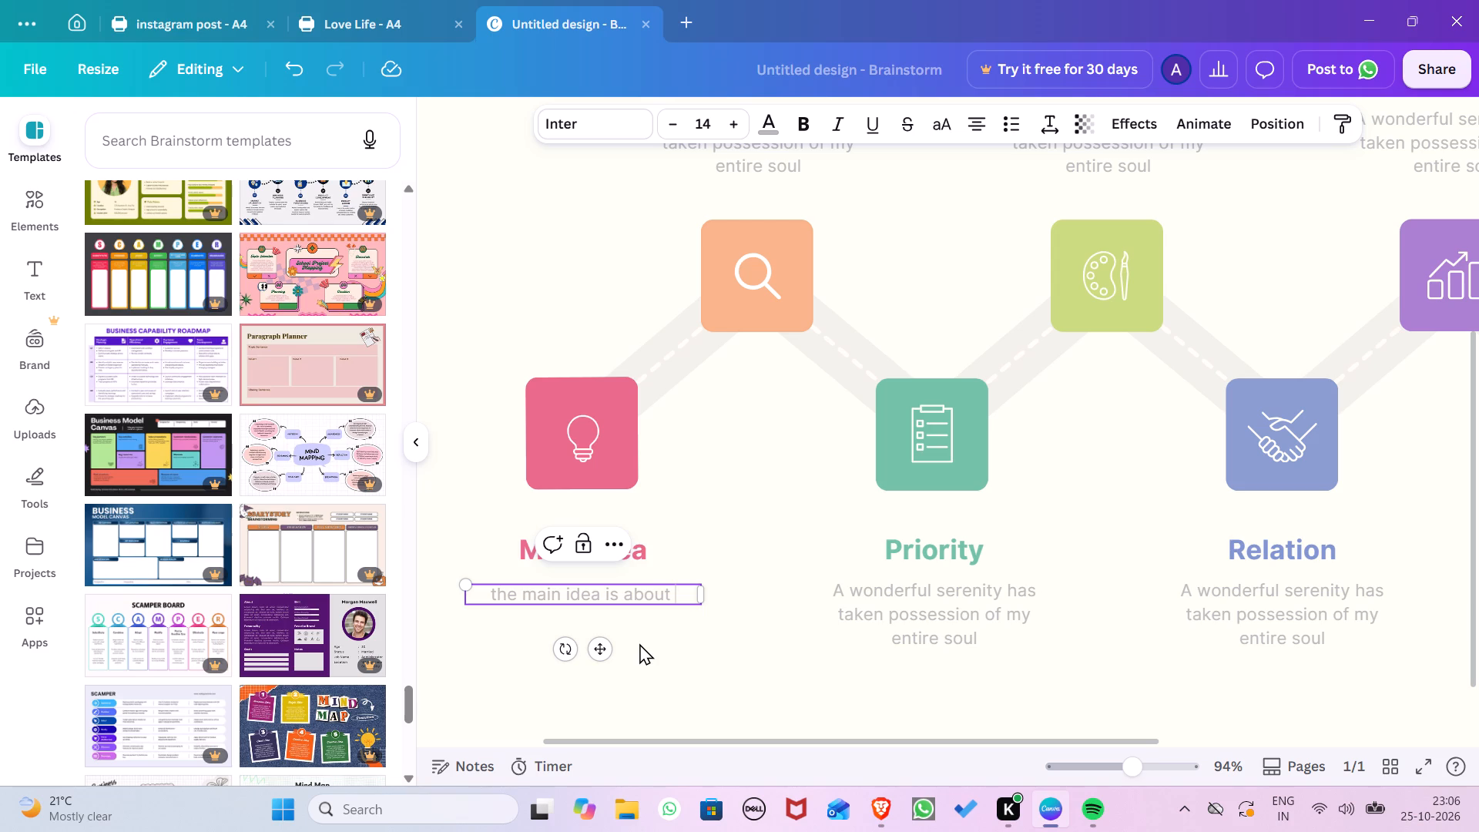
type("to")
key("space")
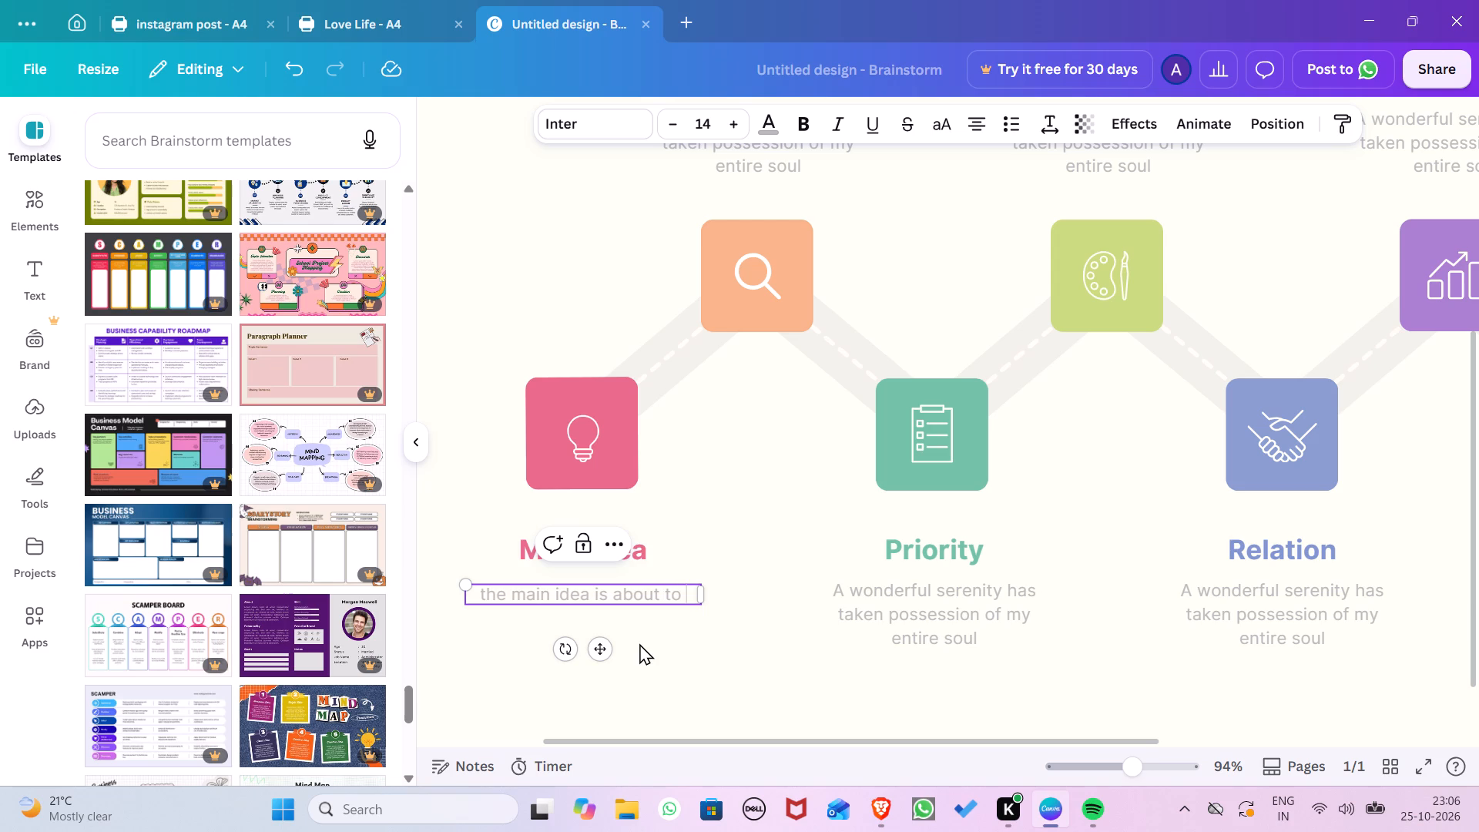
key("g")
type("row")
key("space")
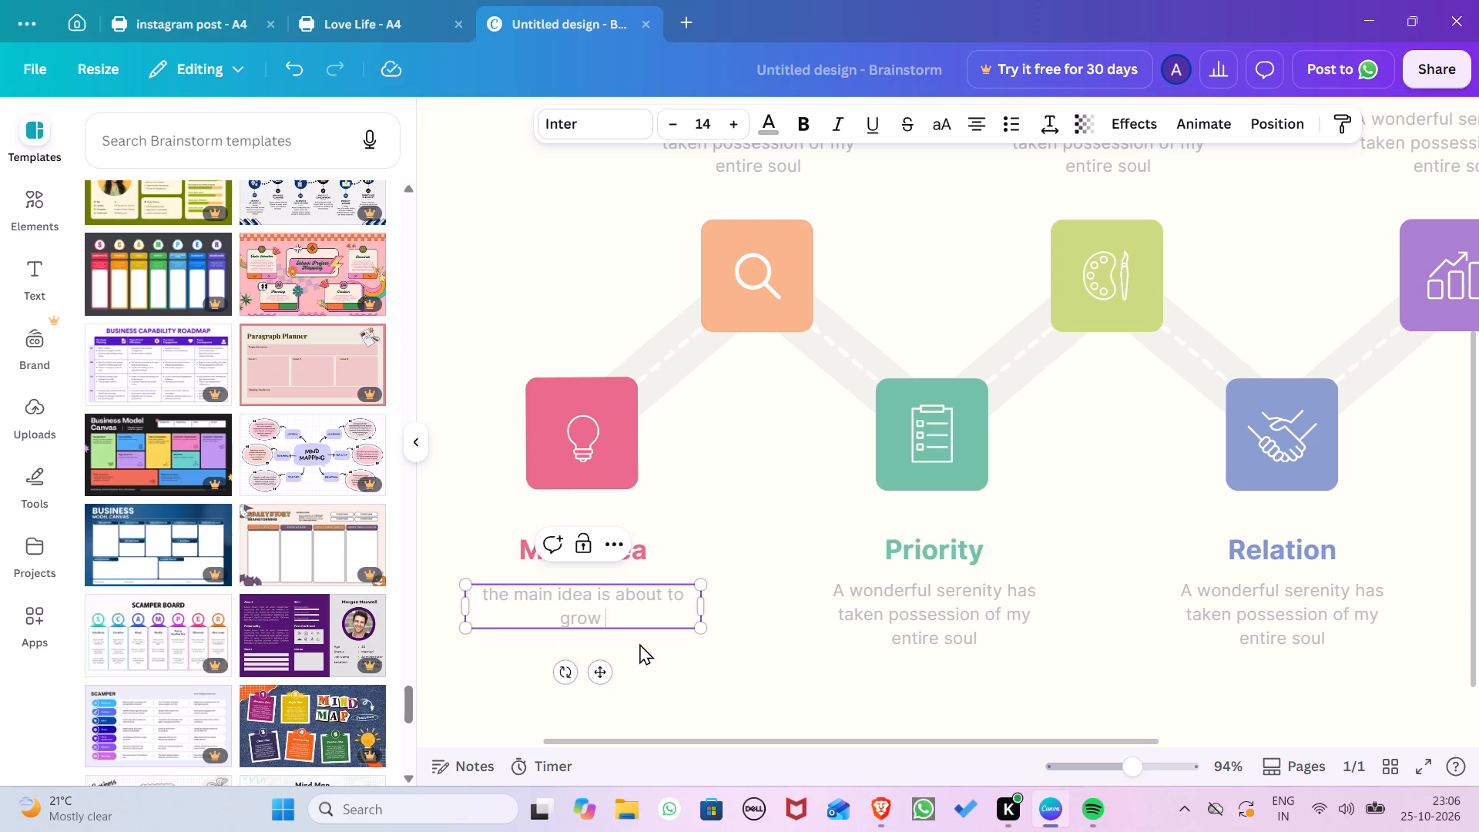
type("up")
key("space")
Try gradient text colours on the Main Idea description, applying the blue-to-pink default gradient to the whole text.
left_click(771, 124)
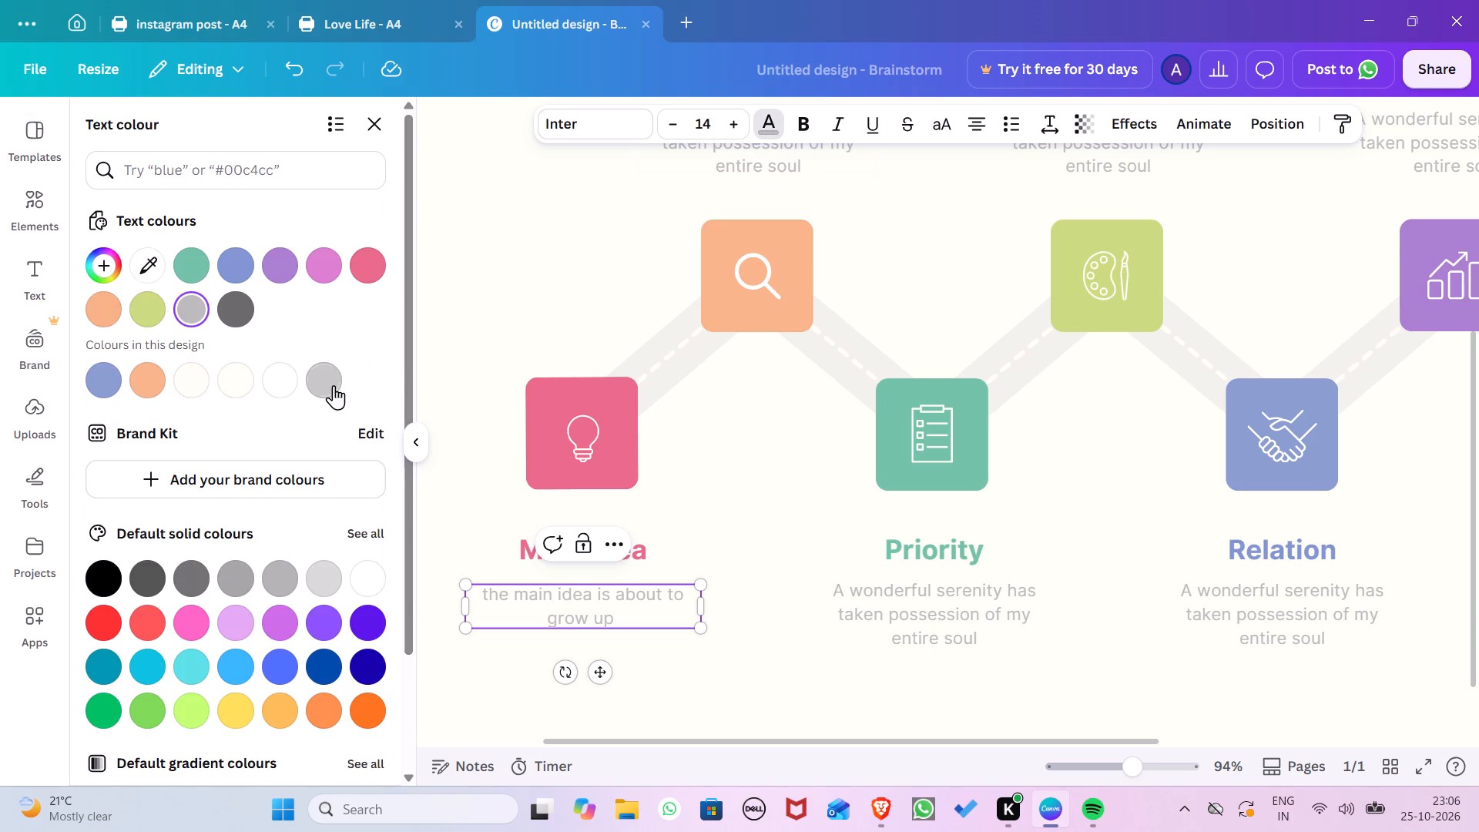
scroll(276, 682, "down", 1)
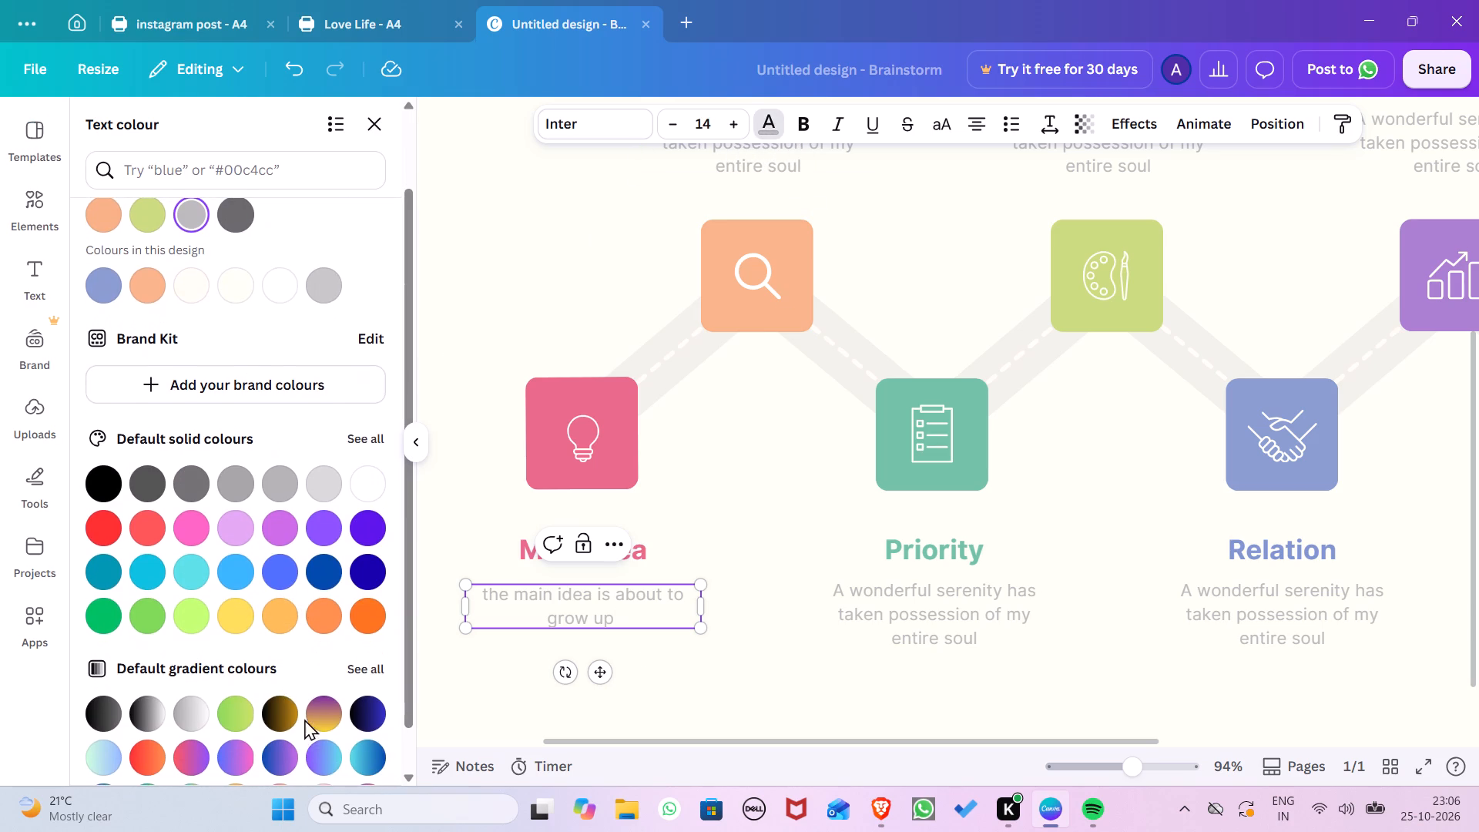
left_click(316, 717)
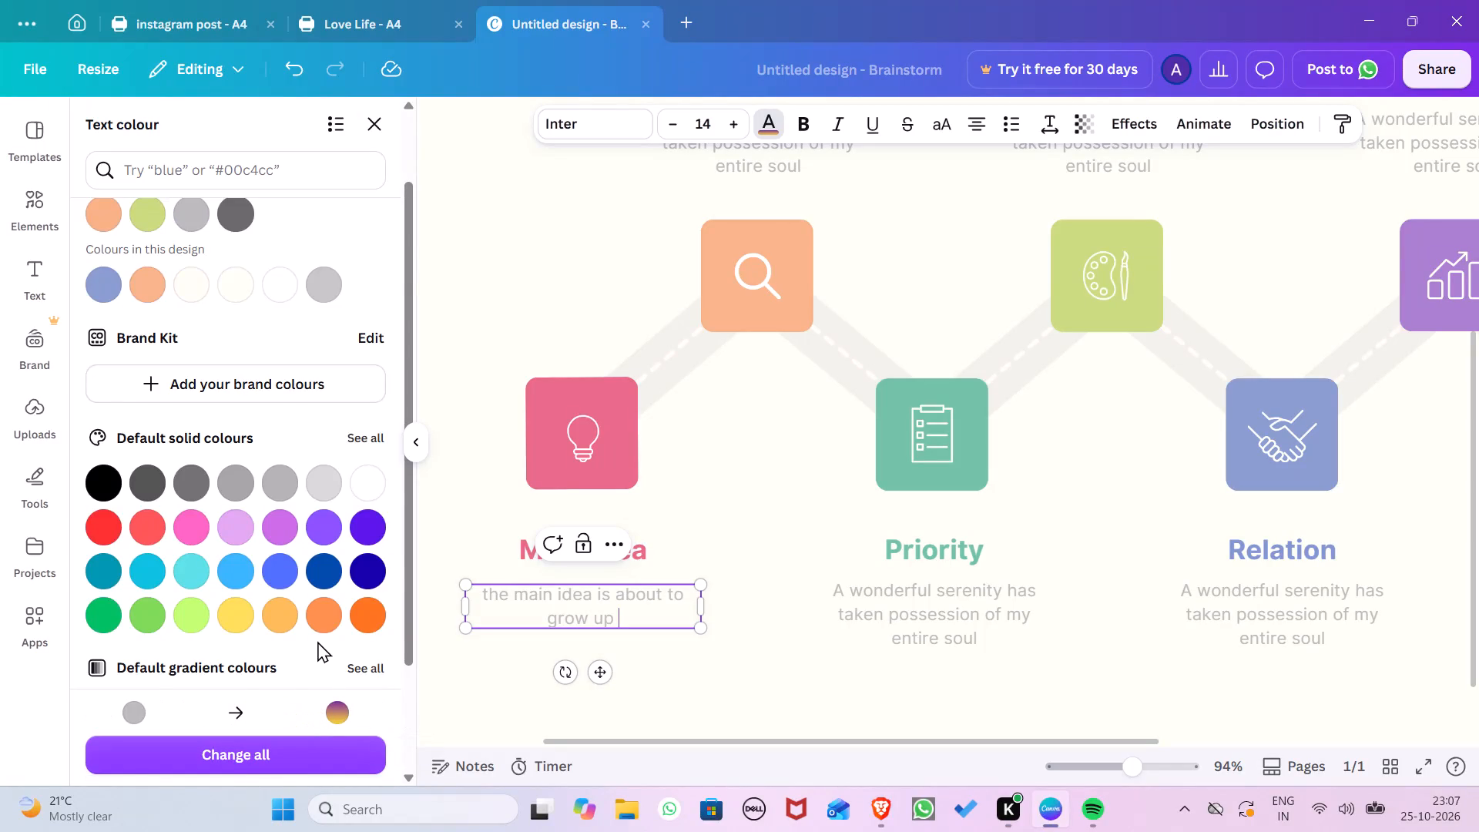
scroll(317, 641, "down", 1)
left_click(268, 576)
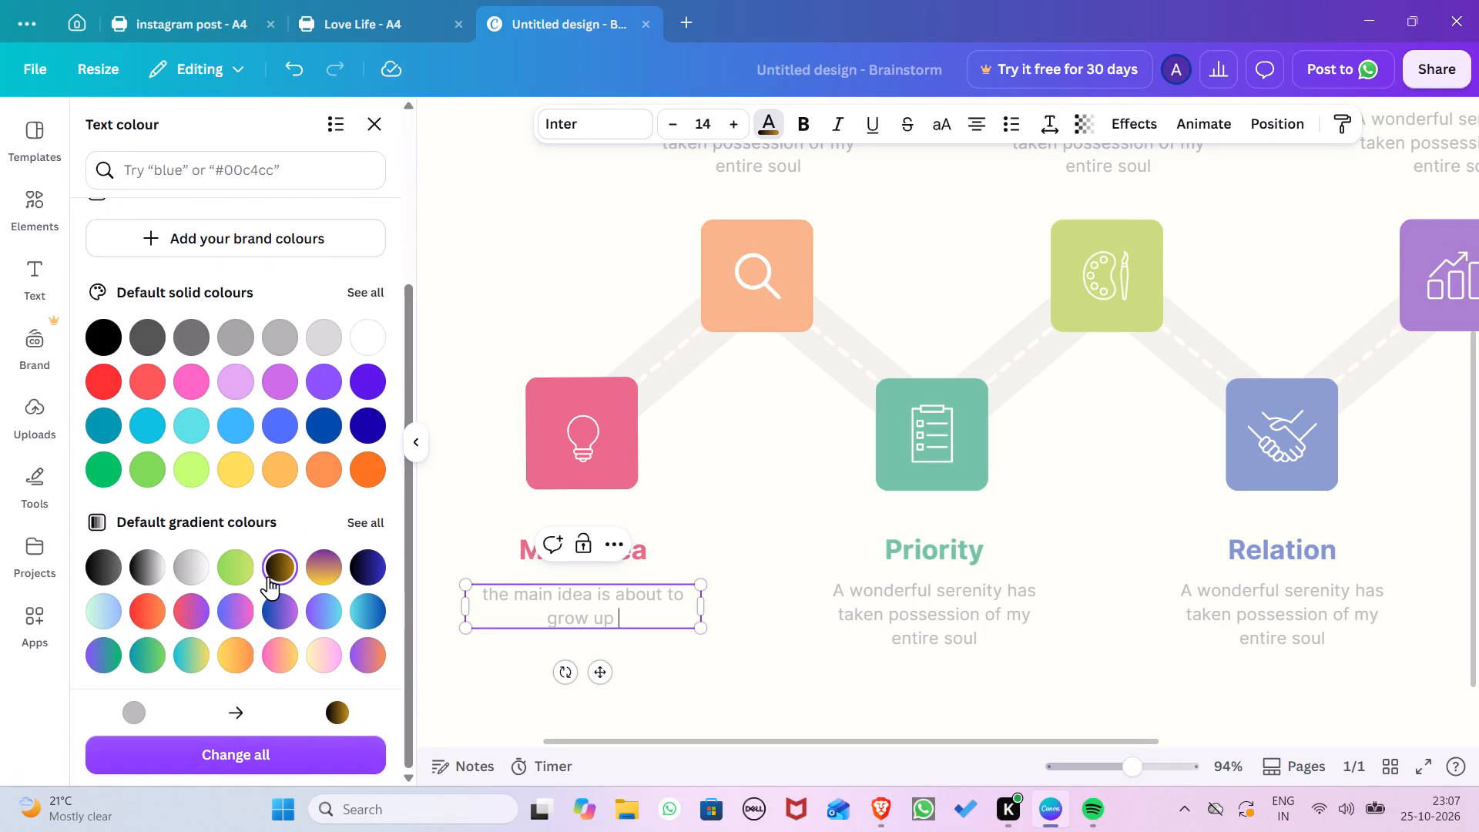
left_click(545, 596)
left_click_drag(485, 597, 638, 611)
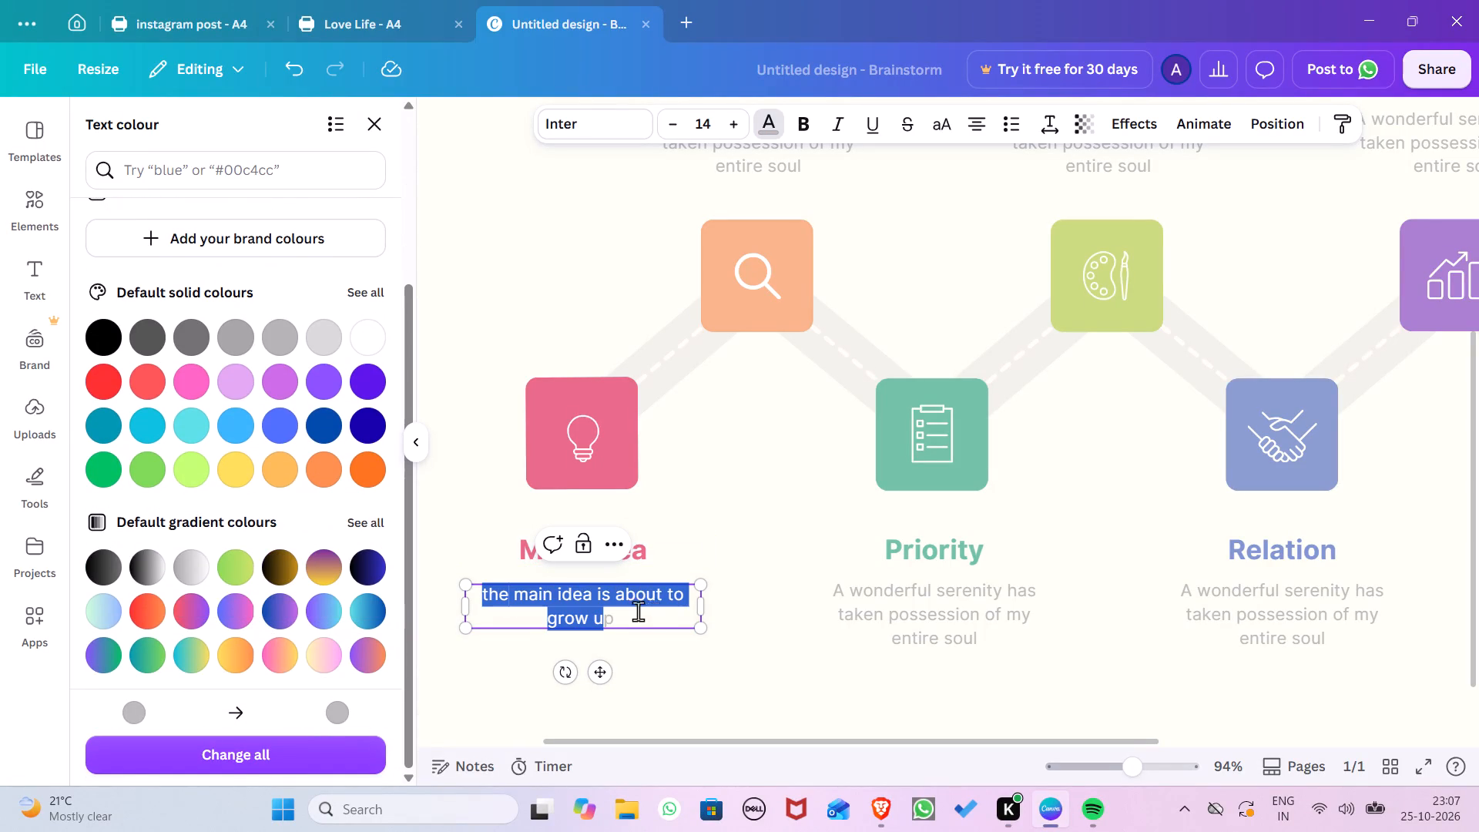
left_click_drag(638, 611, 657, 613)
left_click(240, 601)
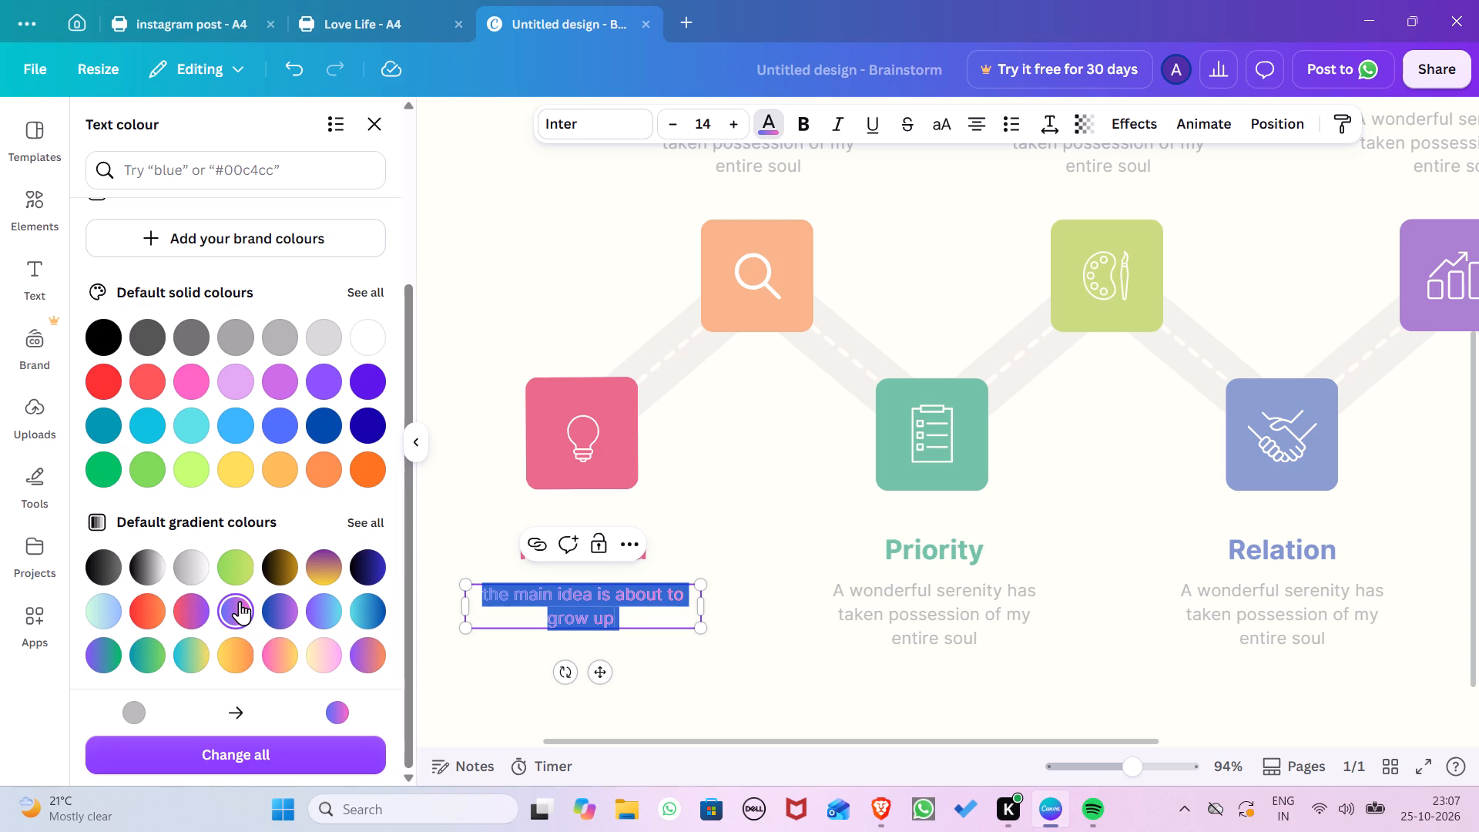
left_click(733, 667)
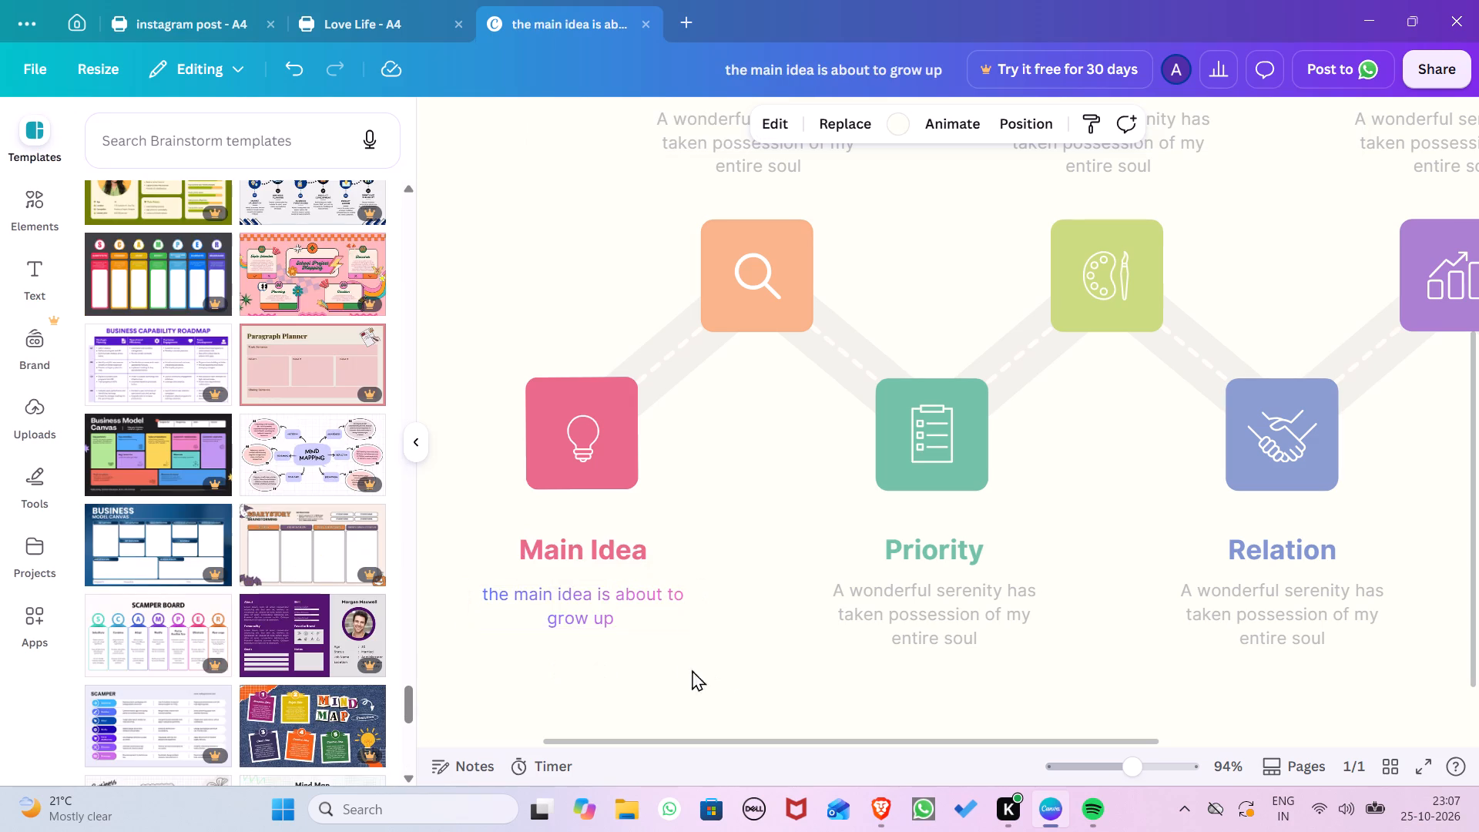
Recolour the Main Idea description, trying light turquoise before applying the default red-to-purple gradient.
left_click(629, 589)
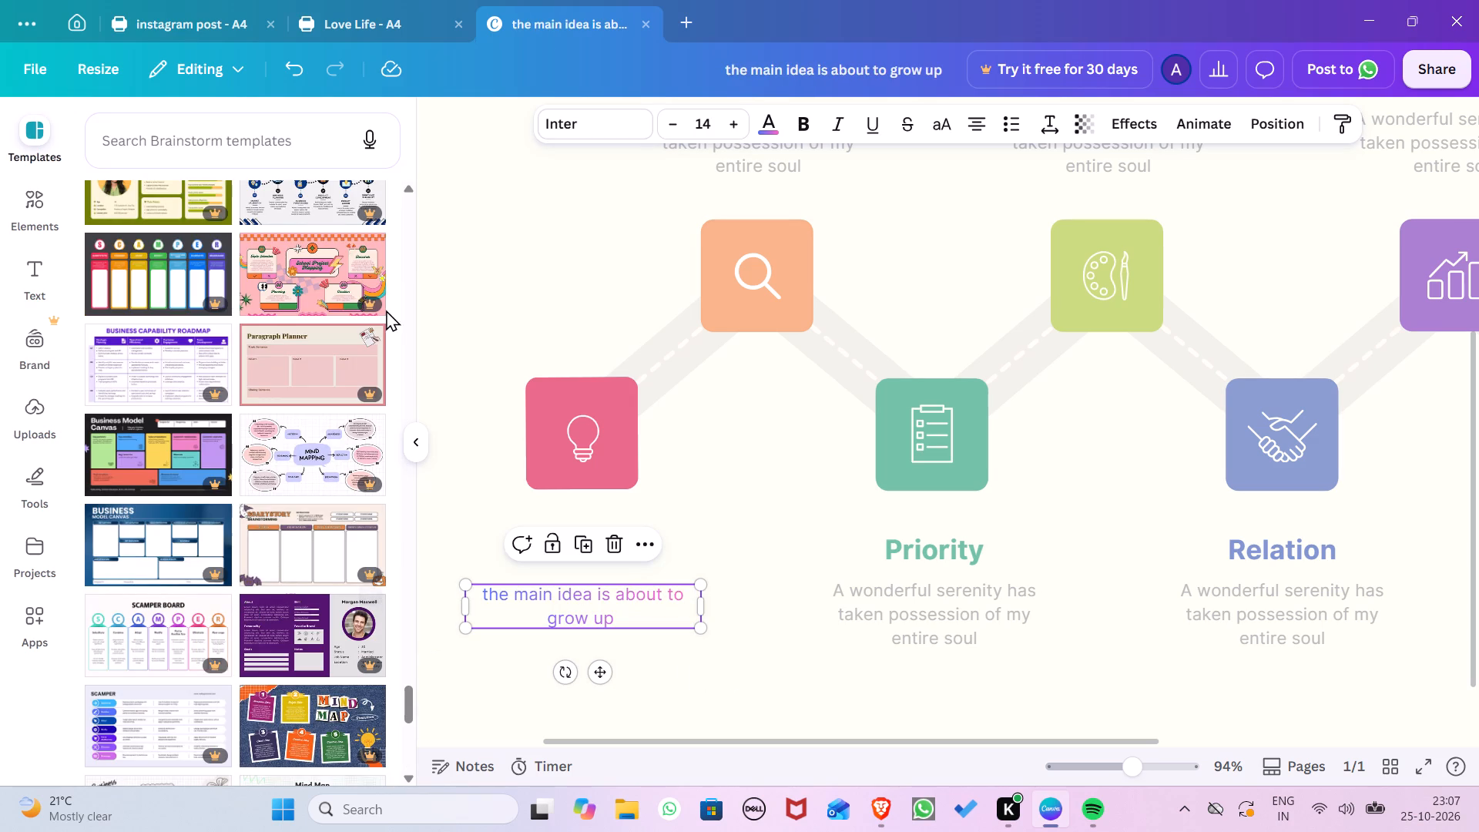
left_click(780, 134)
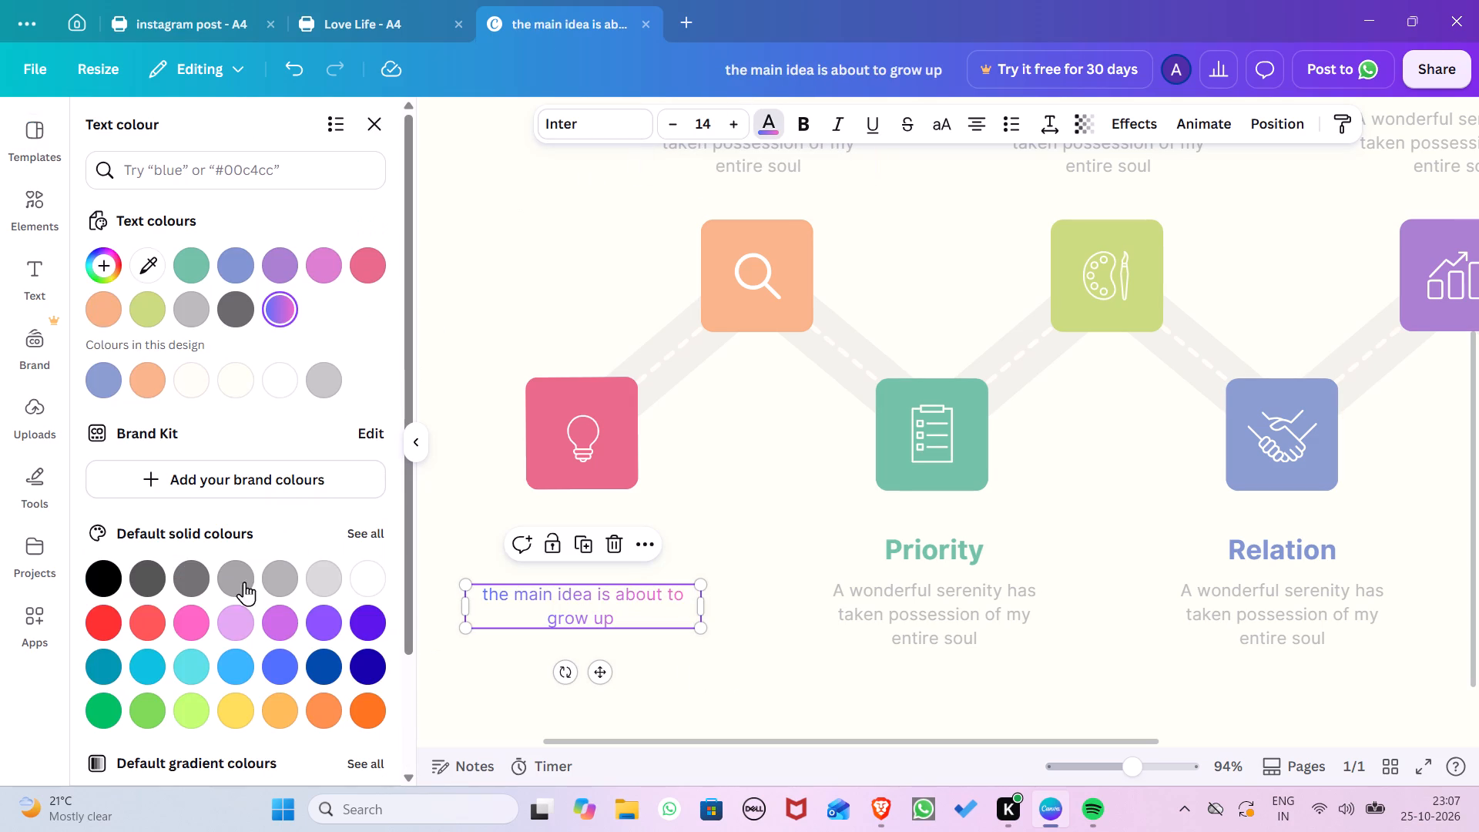
left_click(204, 671)
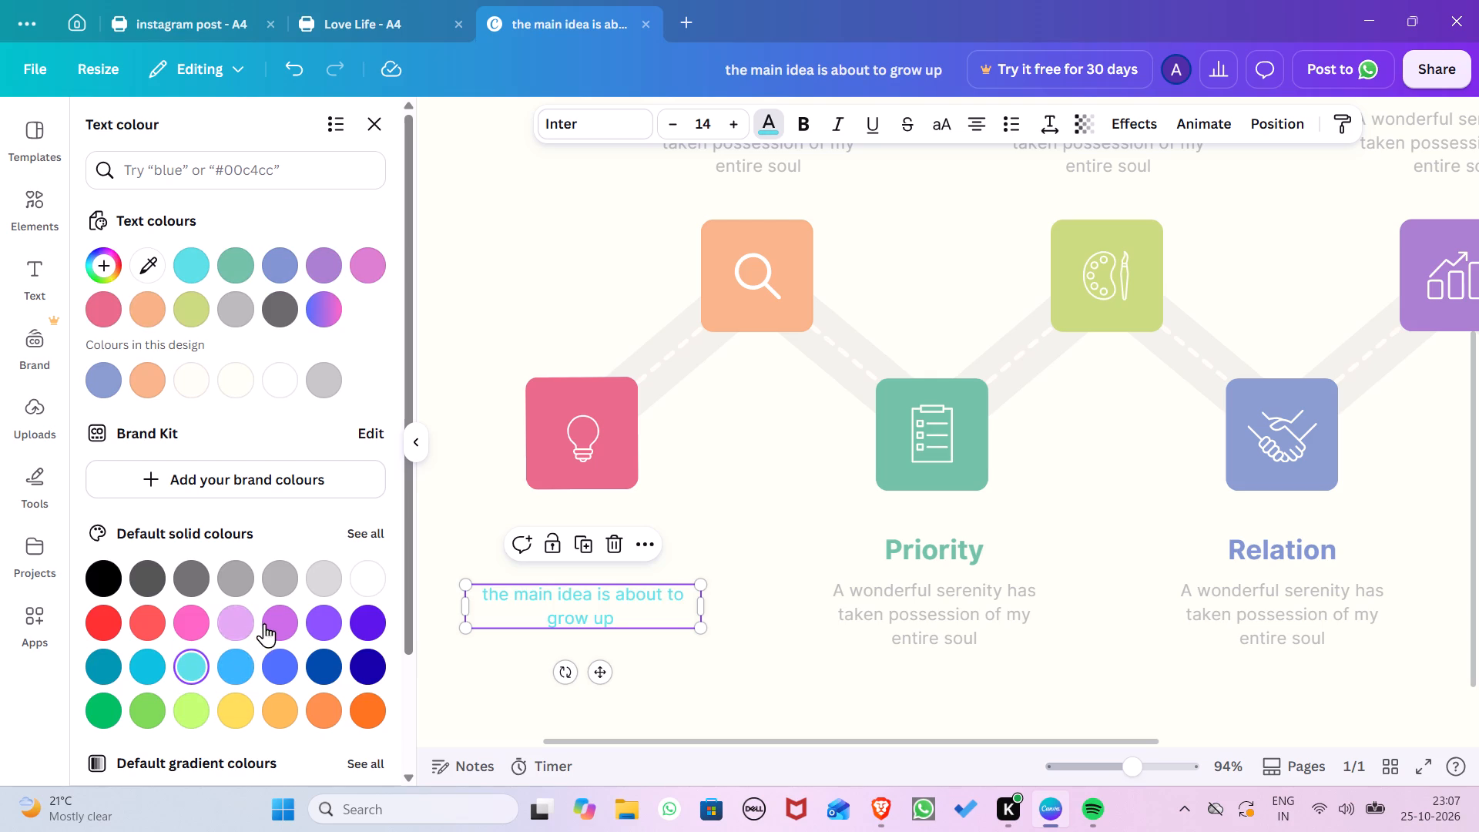
scroll(263, 645, "down", 2)
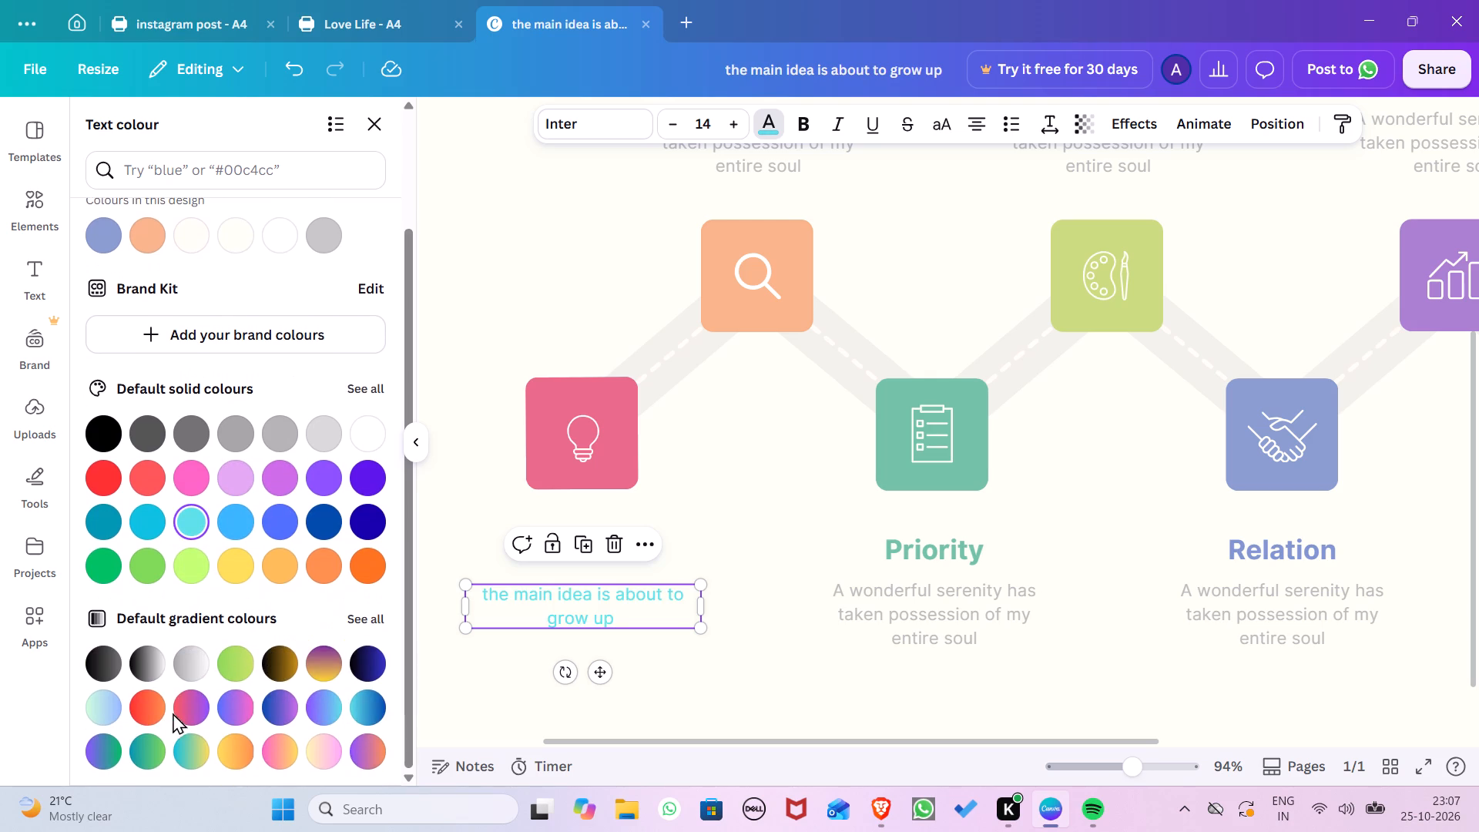
left_click(183, 706)
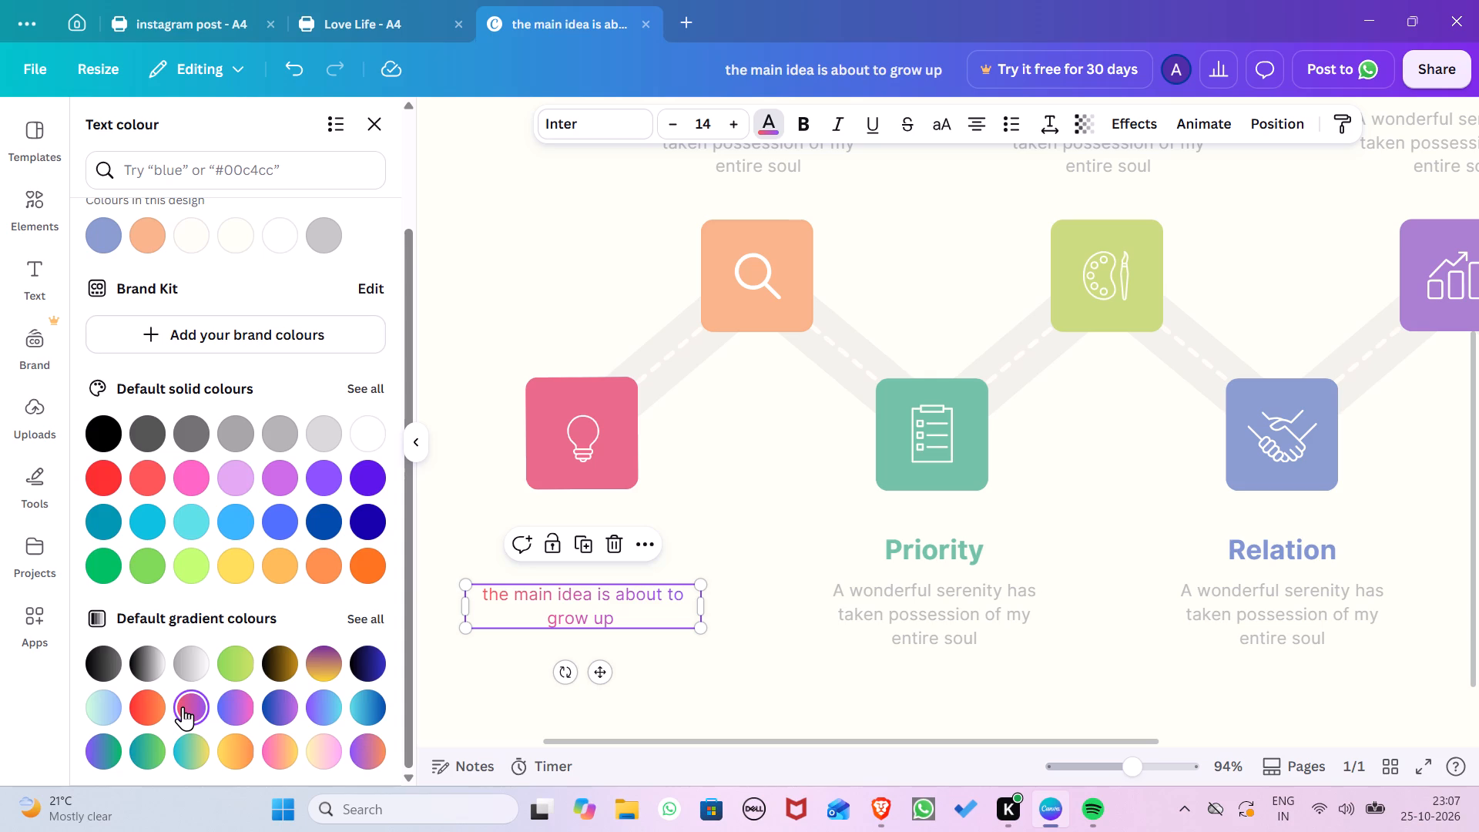
left_click(726, 495)
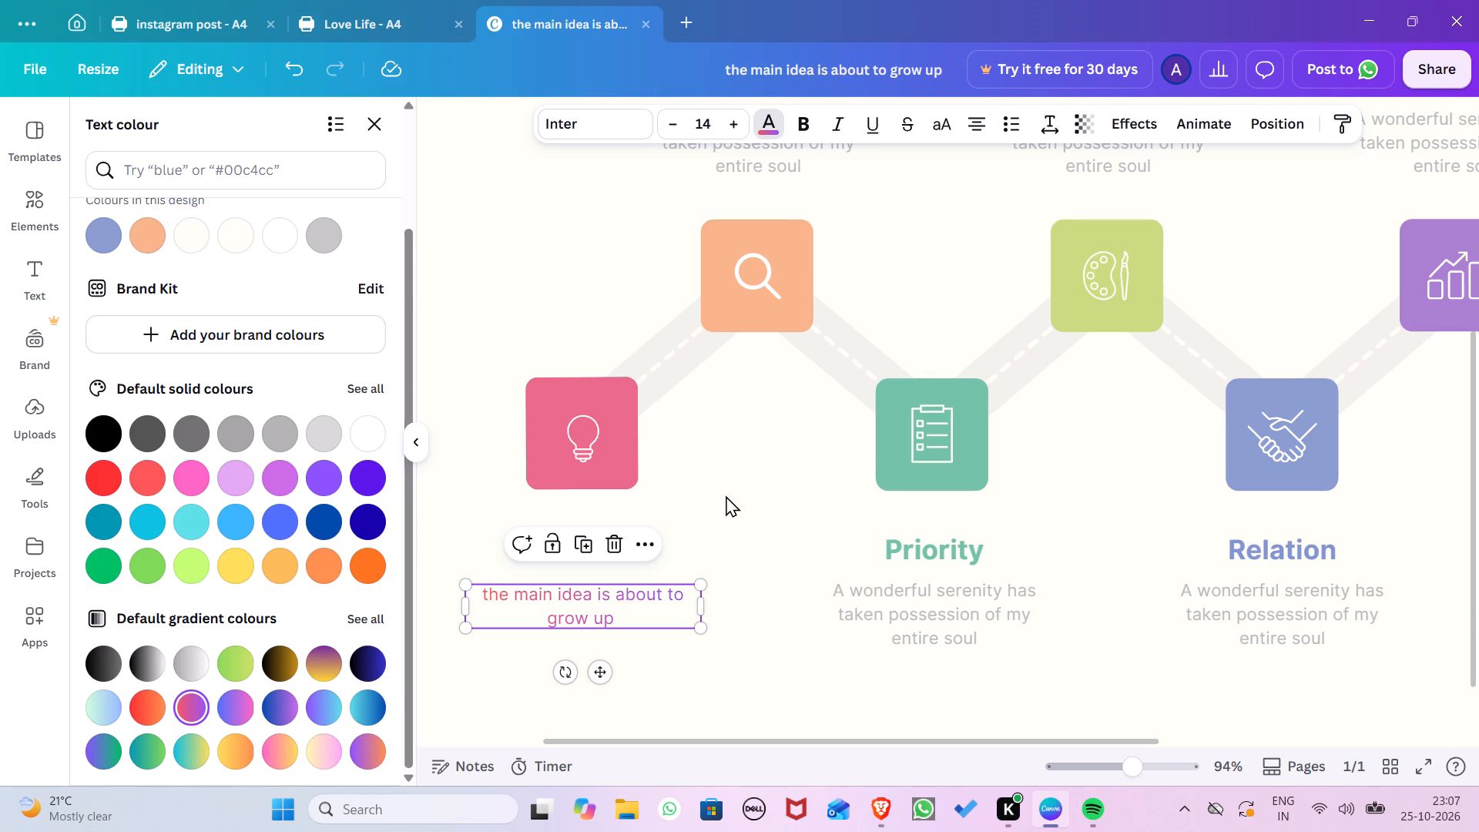
scroll(726, 495, "up", 3)
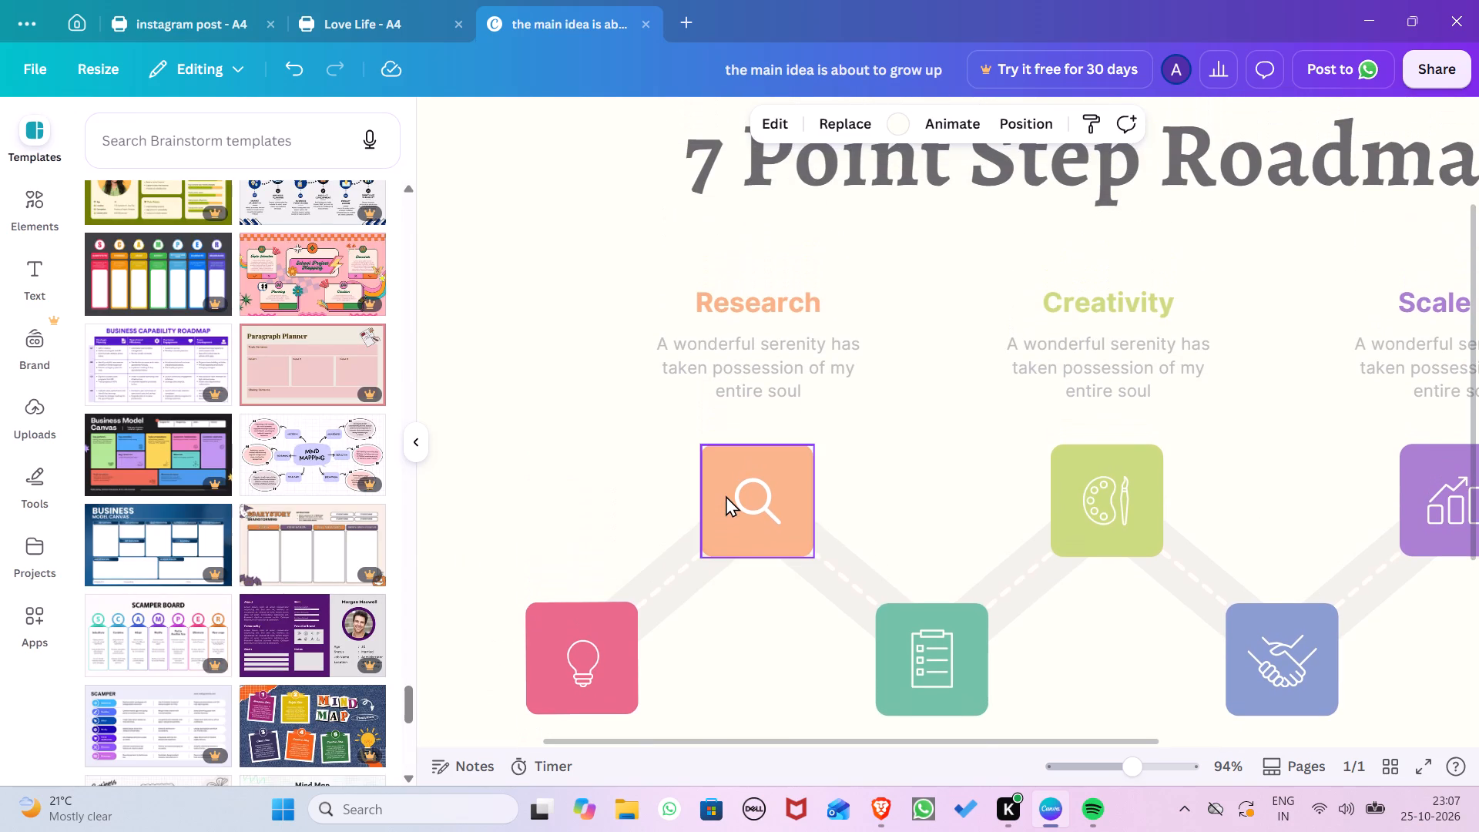
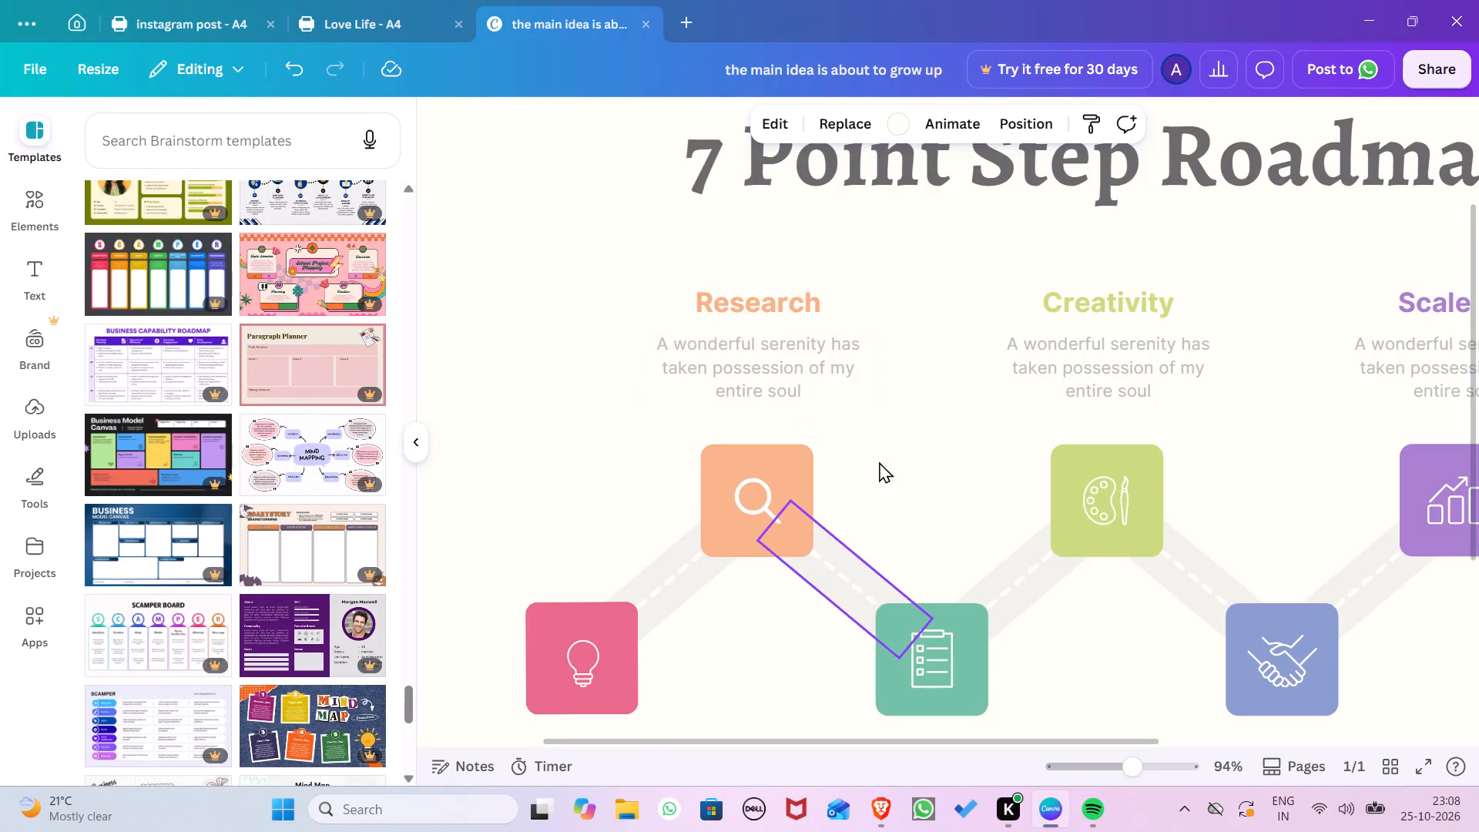
Replace the placeholder description under the Research heading with "Research about my interest and what i can do for my career".
left_click(814, 380)
left_click(814, 380)
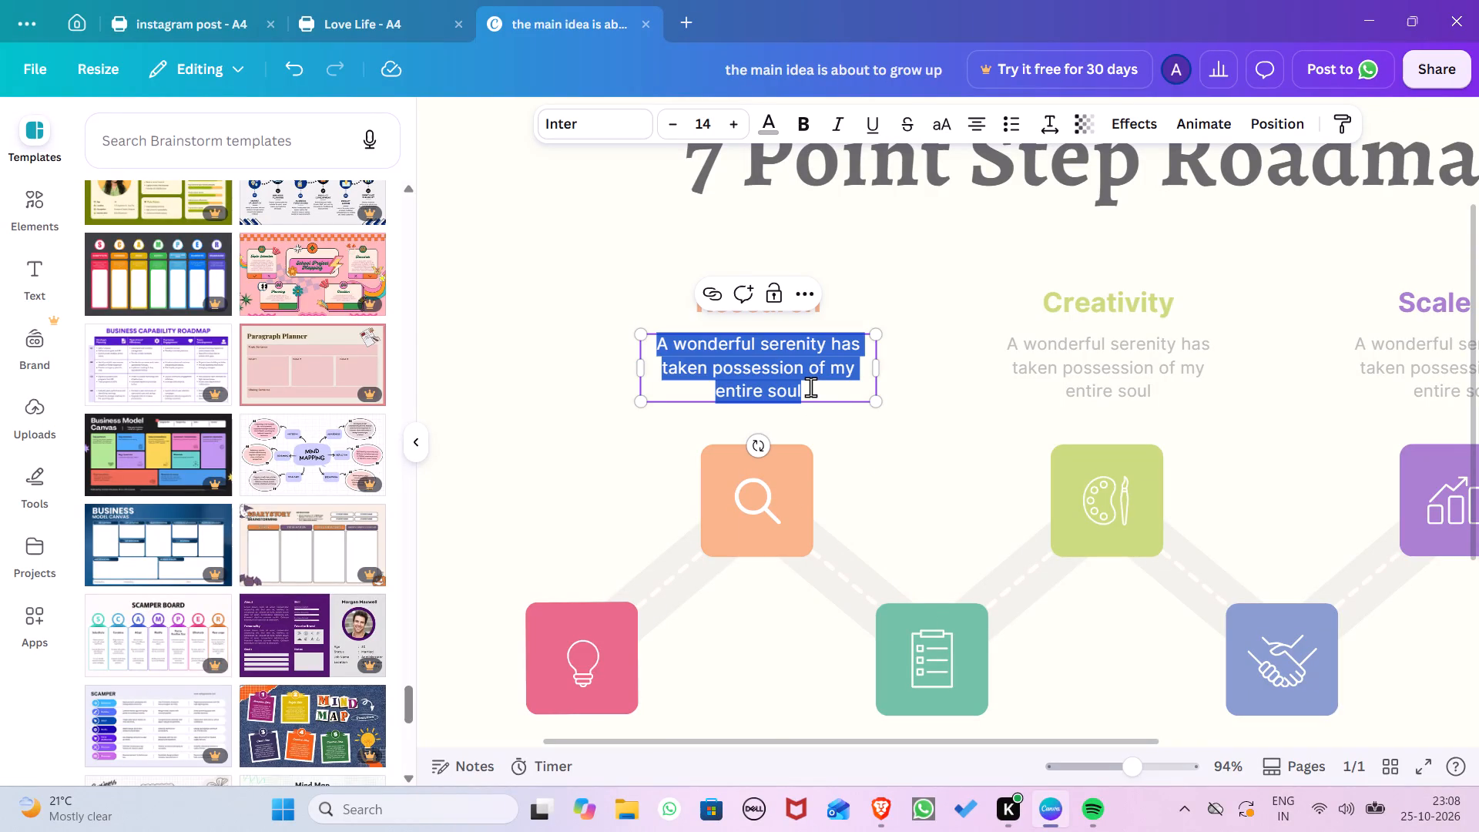
key("BackSpace")
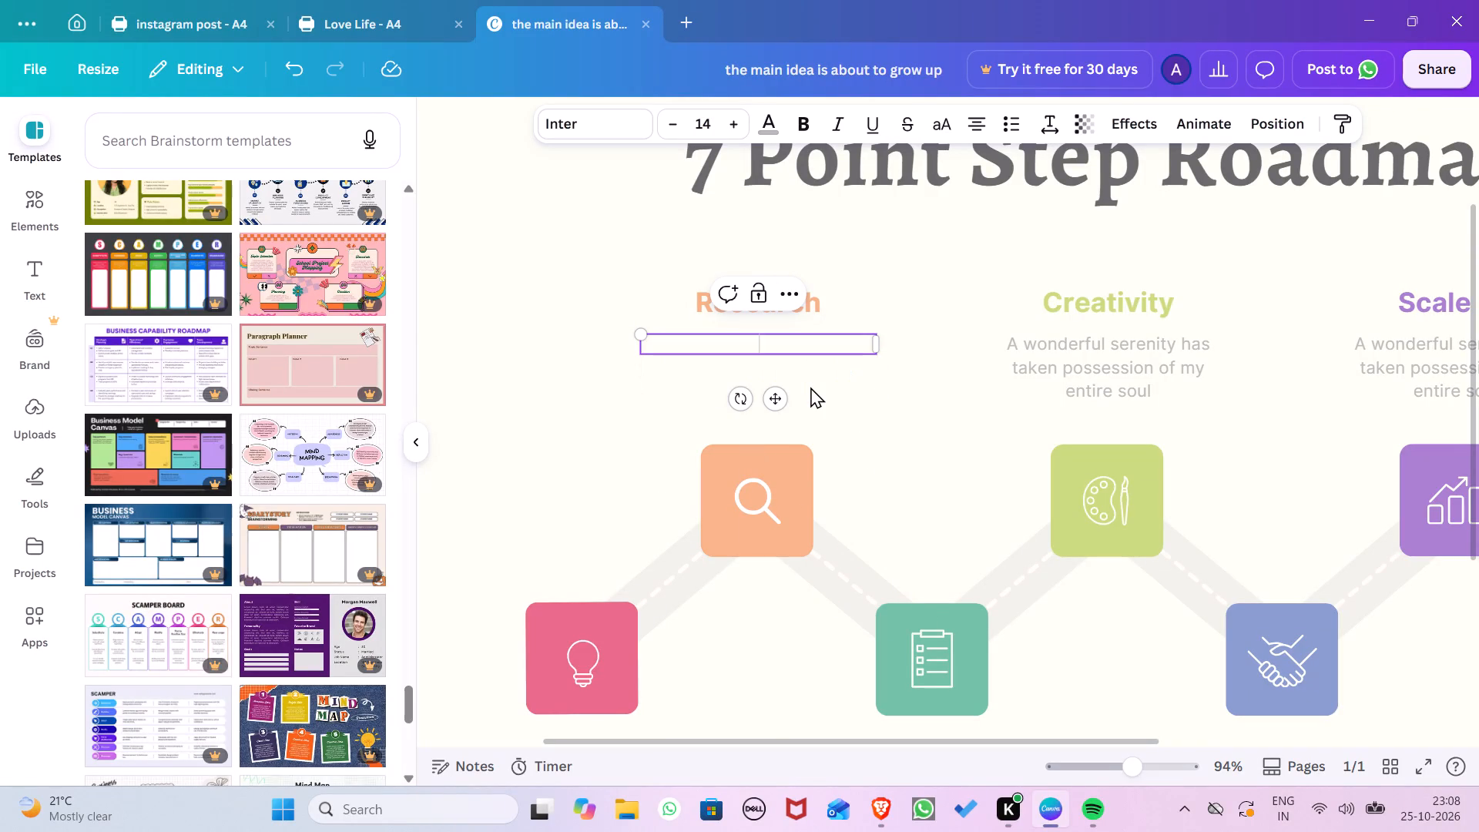
key("r")
key("BackSpace")
type("R")
key("space")
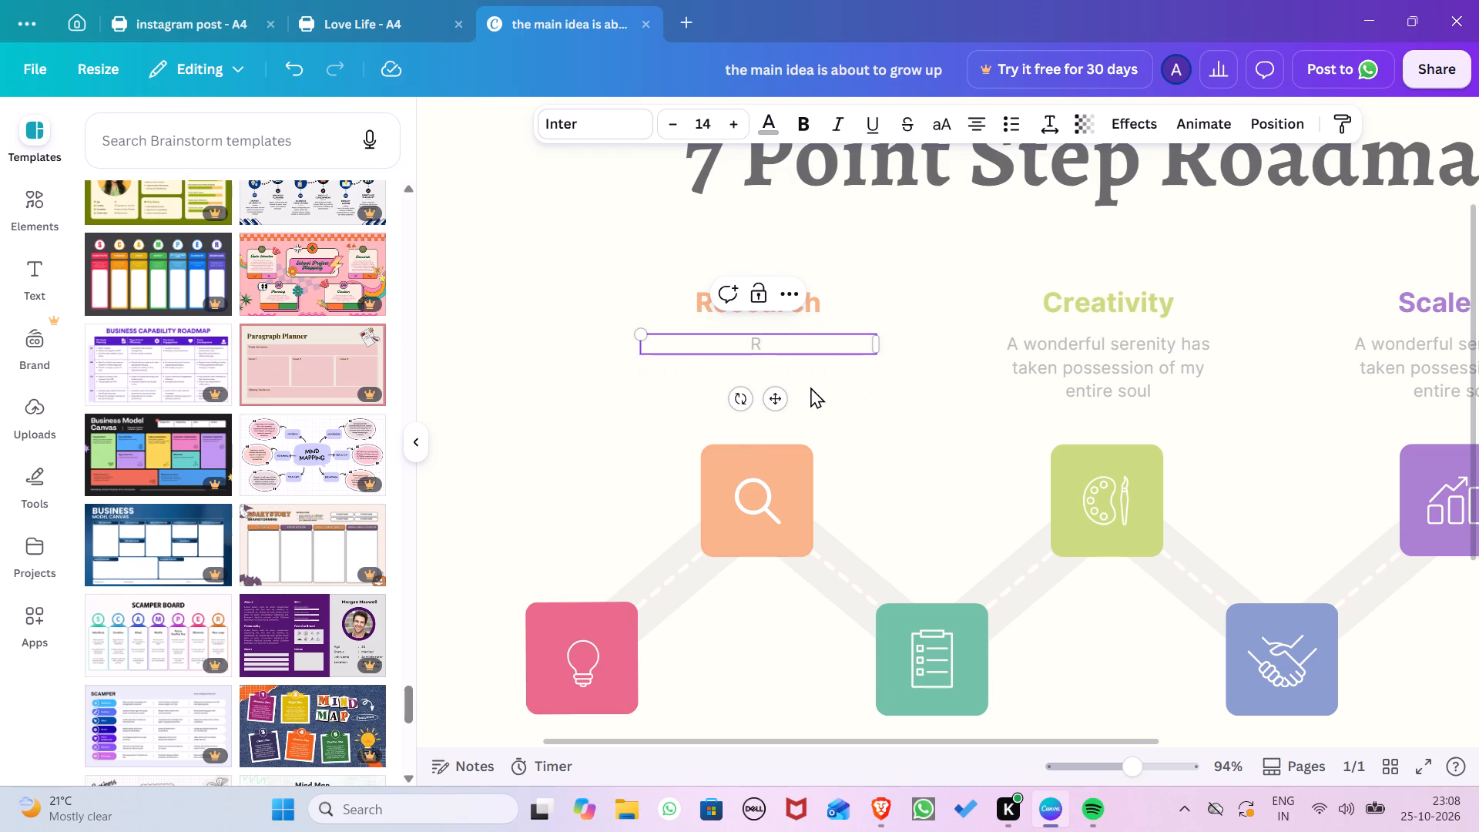
key("BackSpace")
key("e")
type("search abo")
type("ut")
key("space")
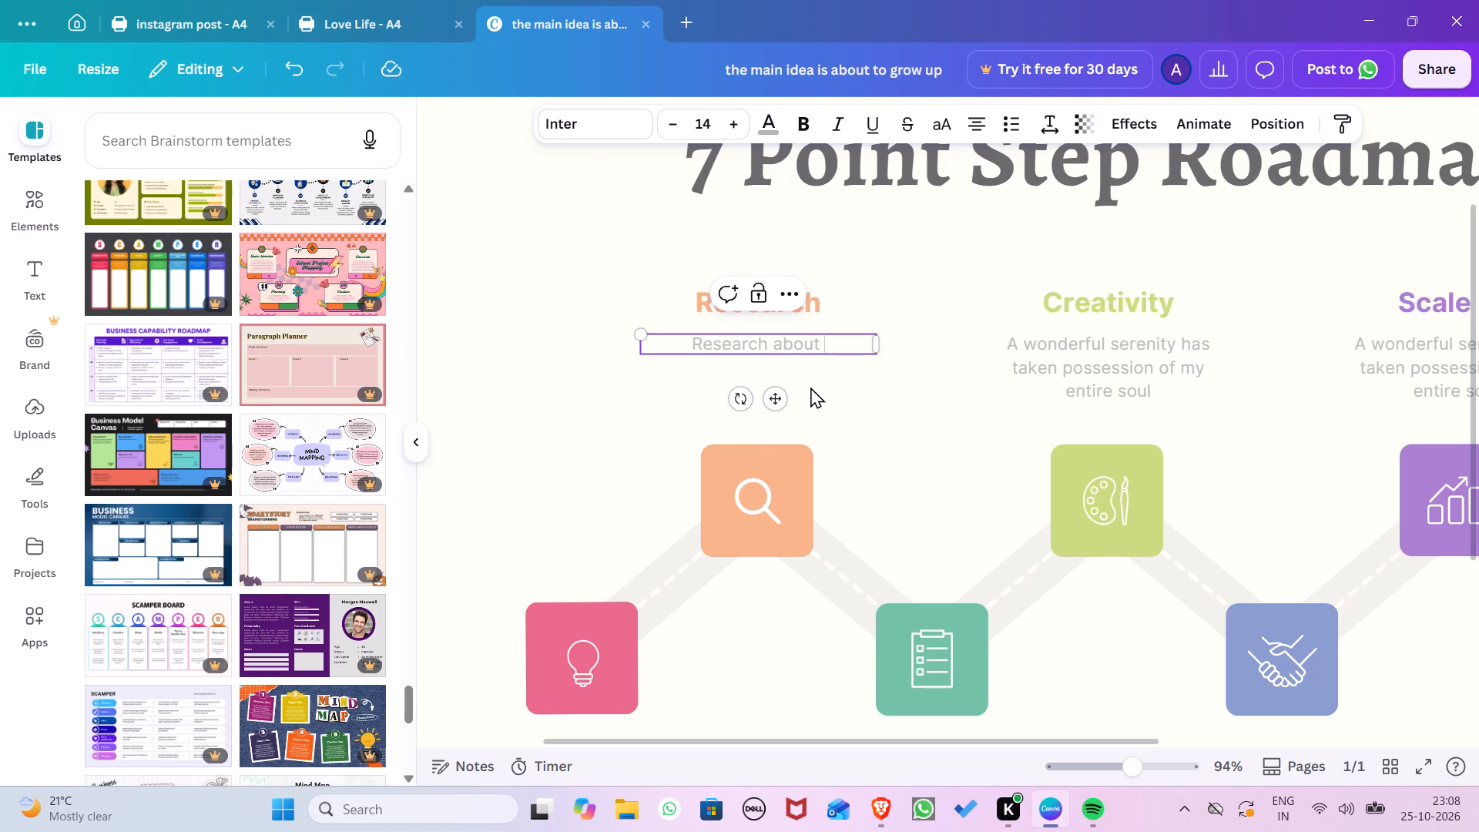
key("m")
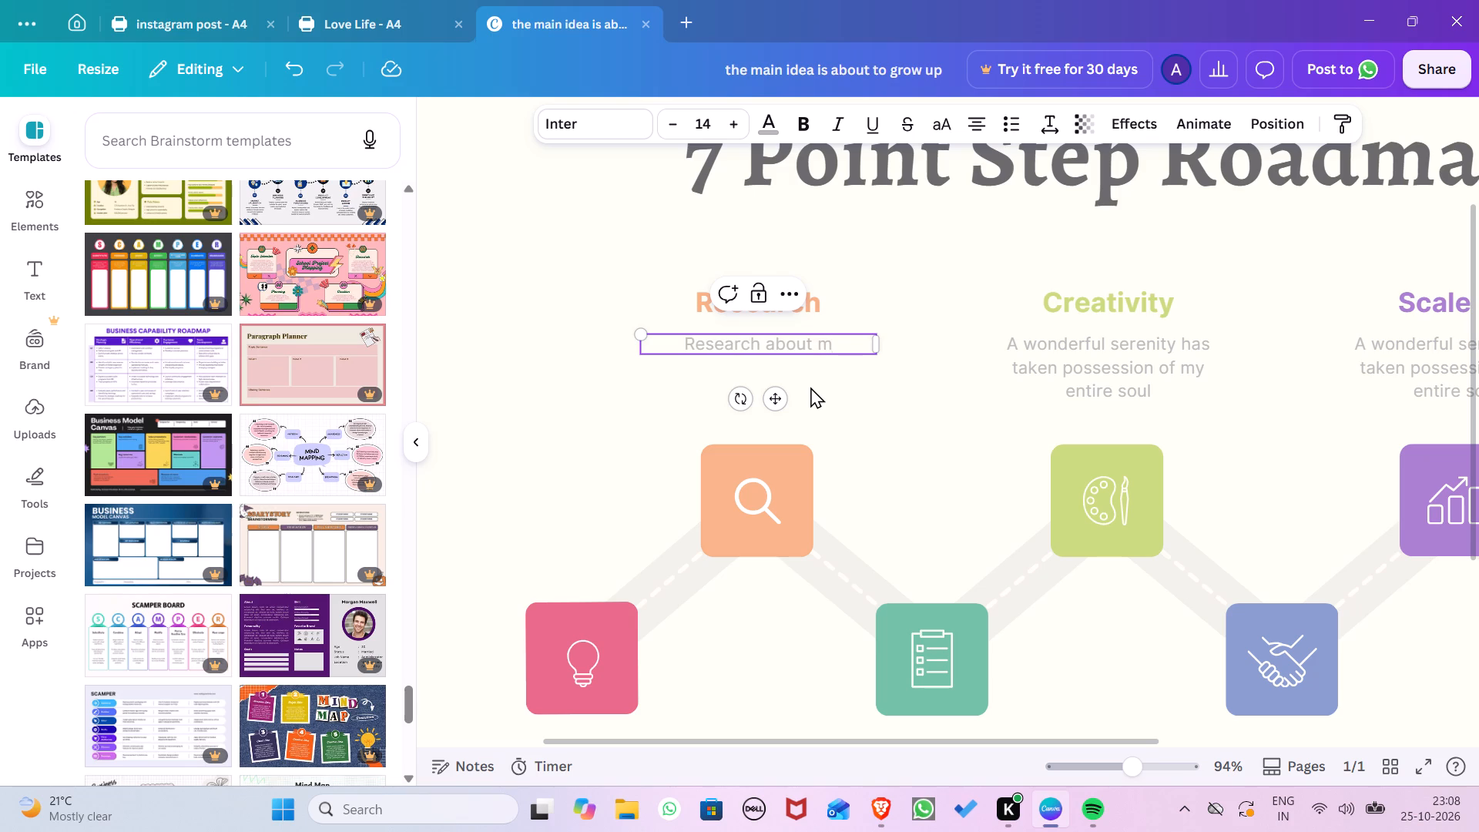
type("y interest")
key("space")
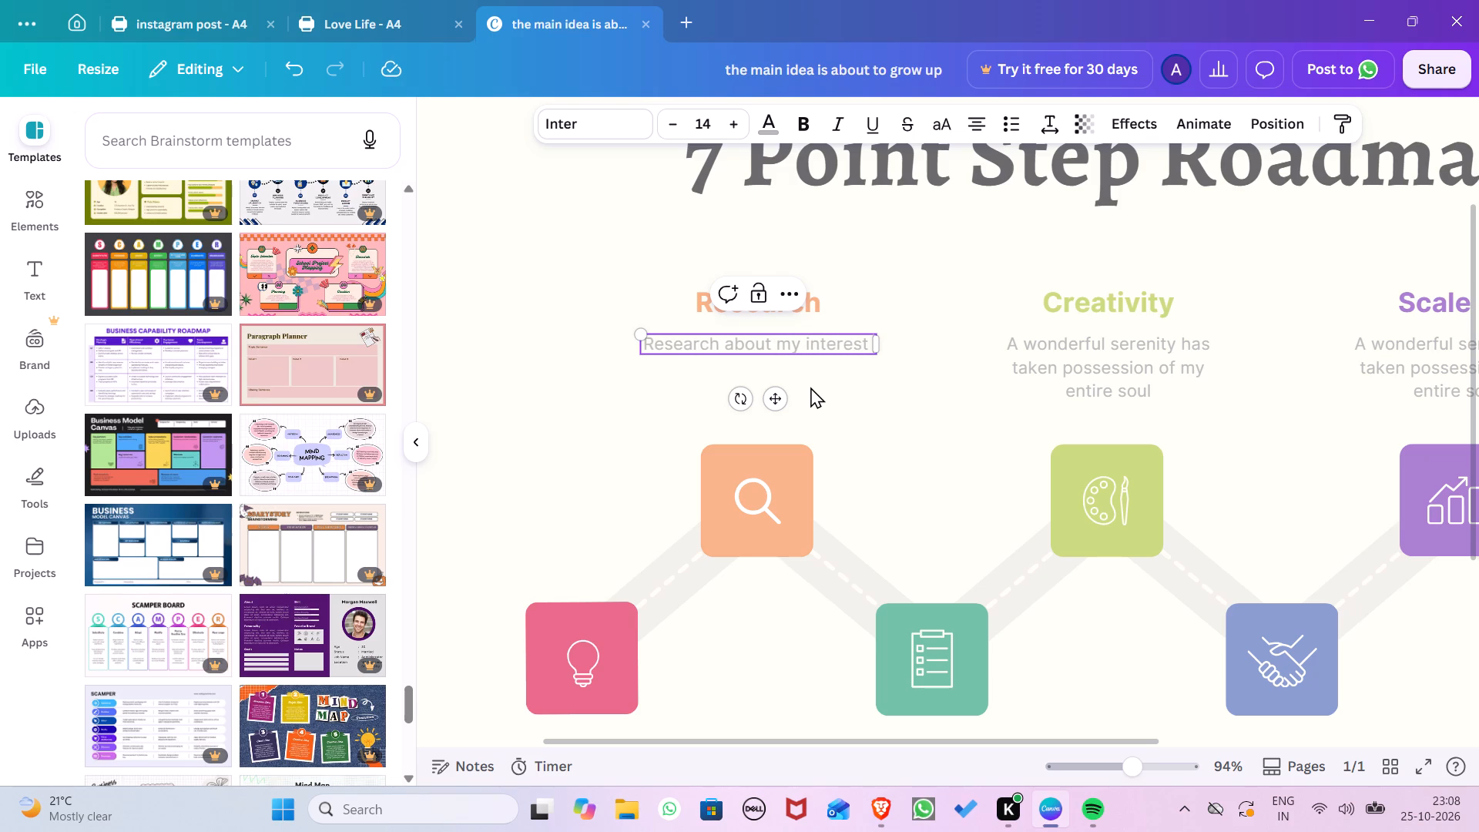
type("and")
key("space")
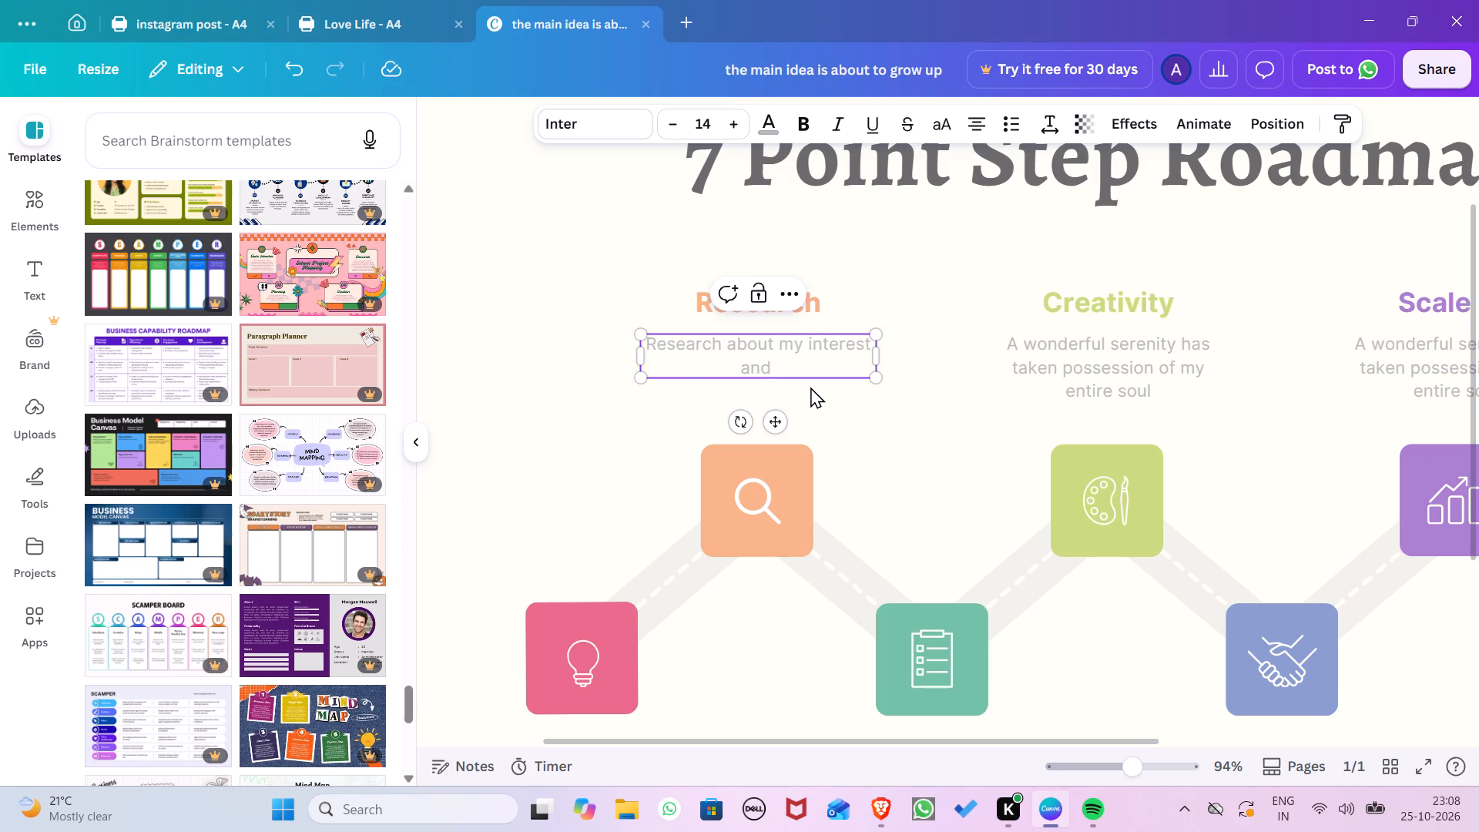
type("what i can do")
key("space")
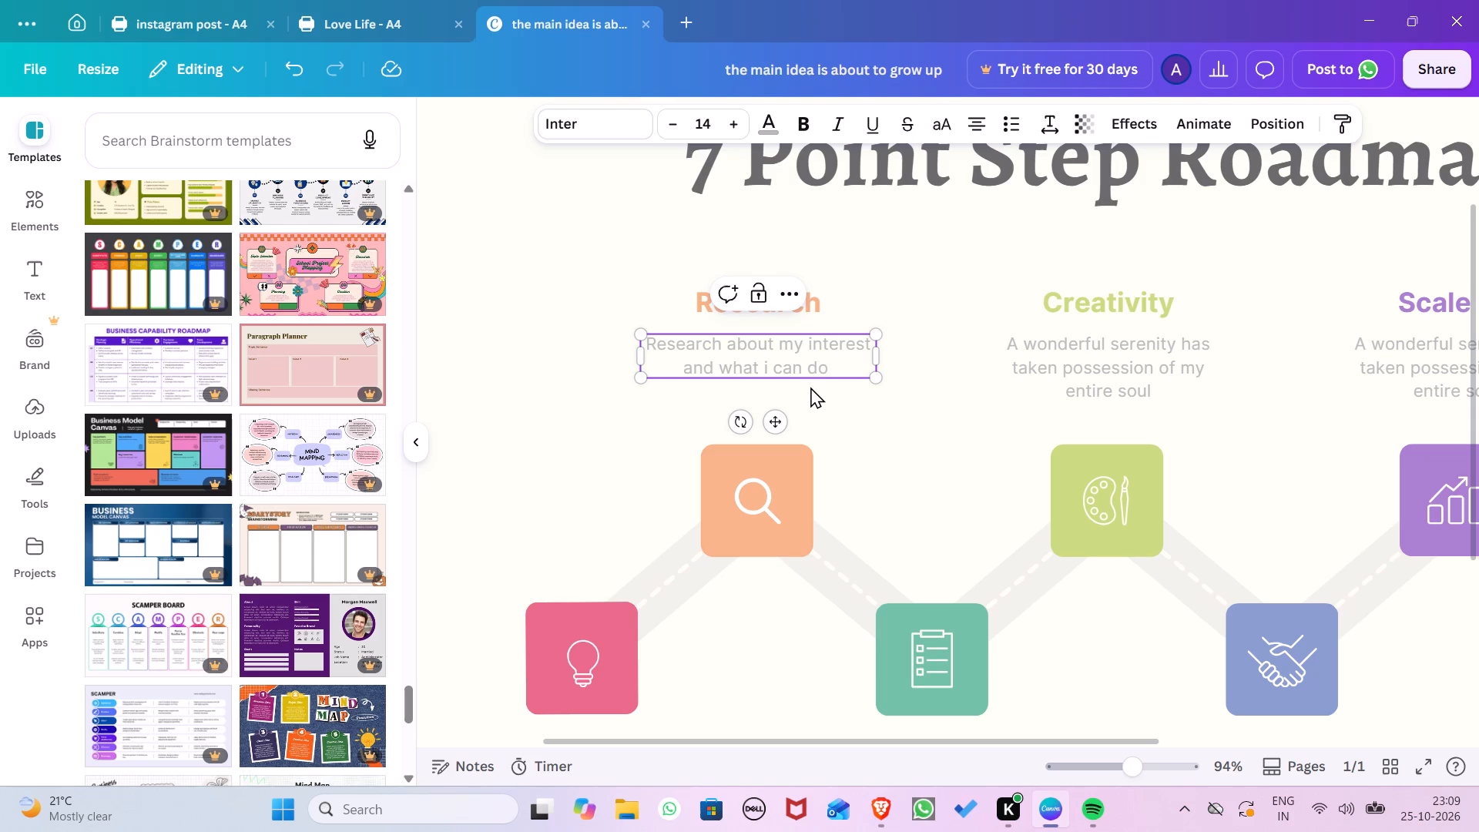
type("for")
key("space")
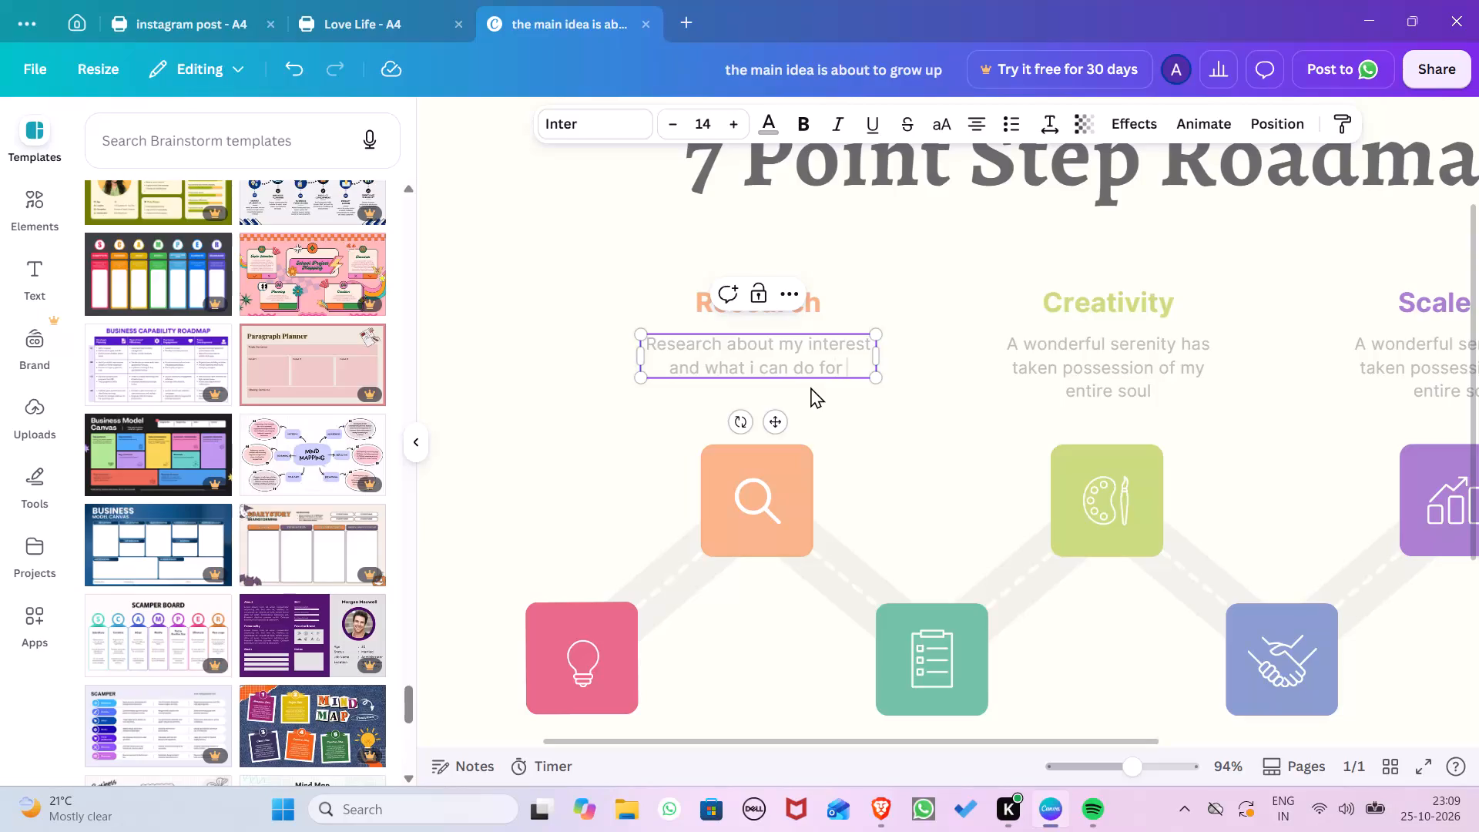
key("m")
type("y car")
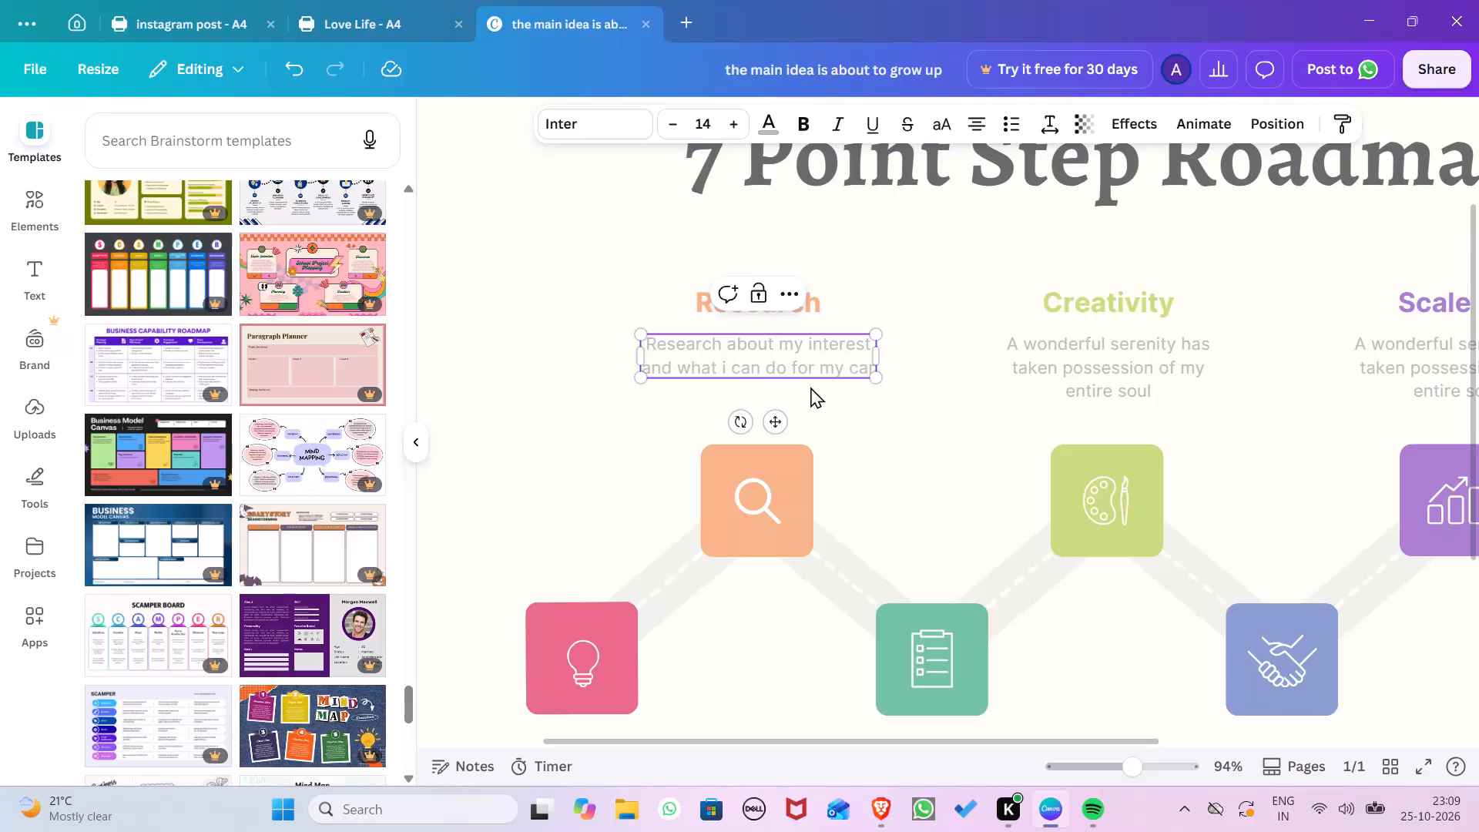
key("e")
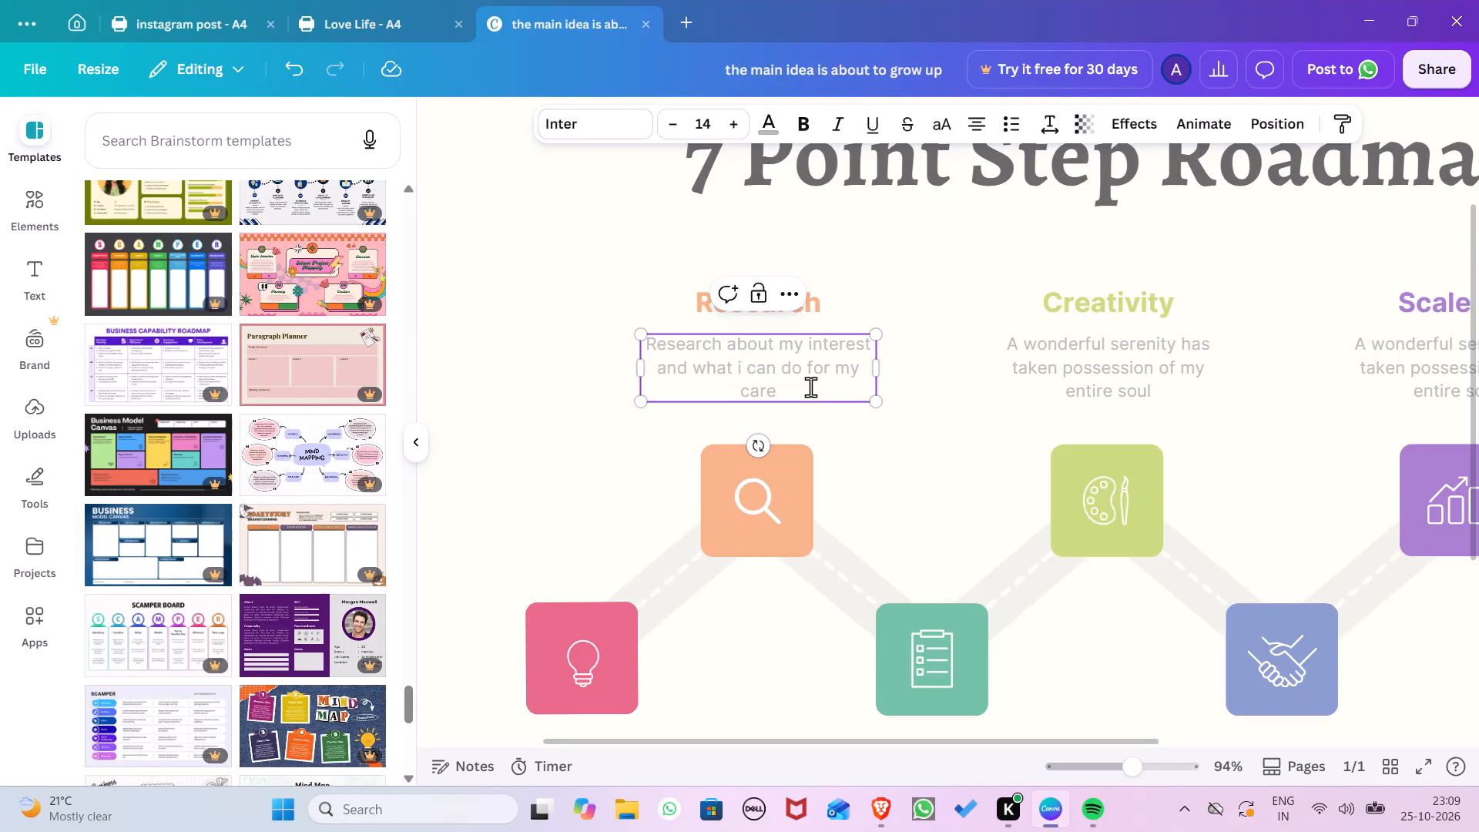
type("er")
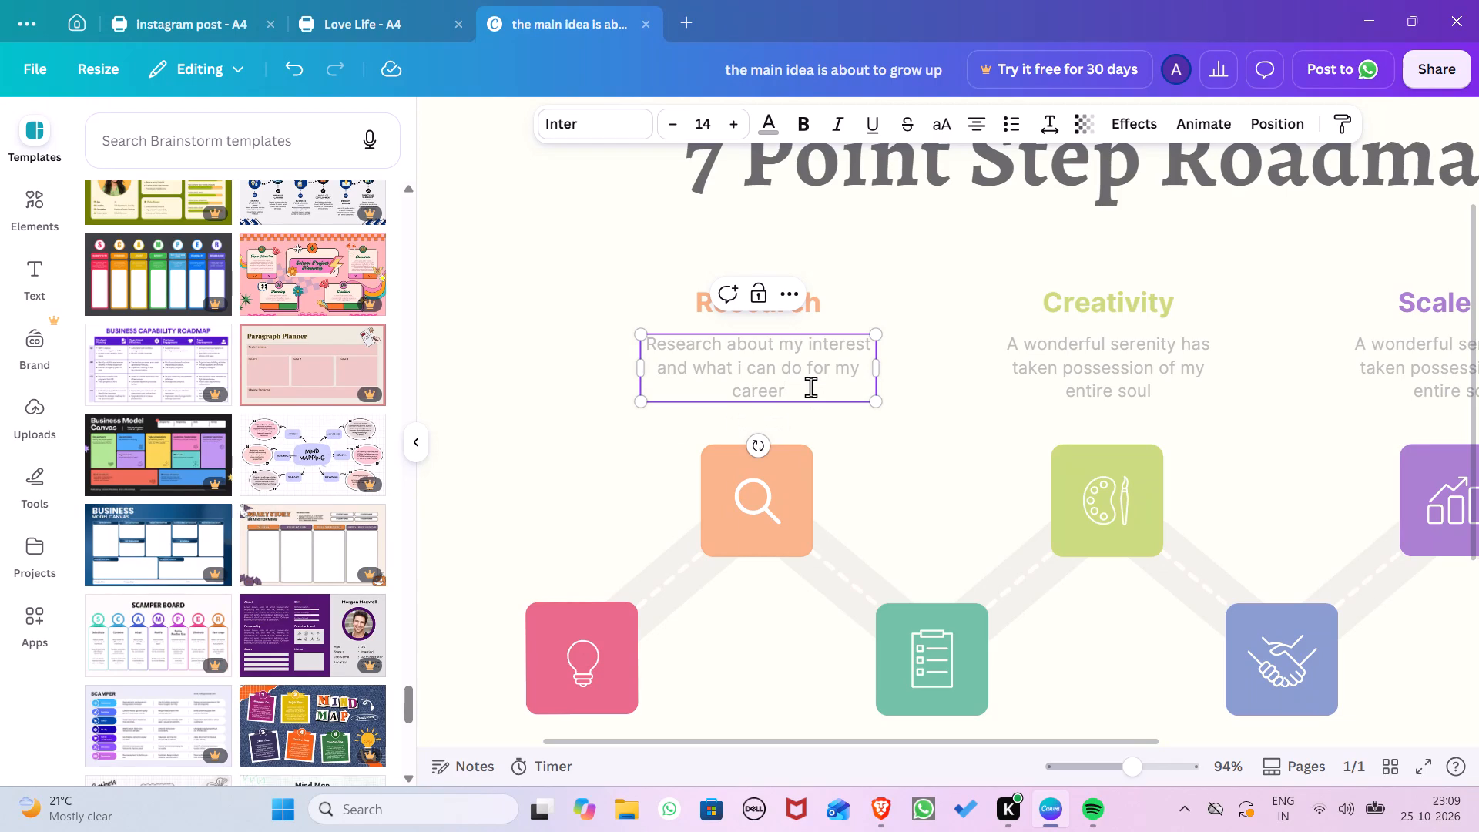
Apply the default blue-to-pink gradient (#5170ff, #ff66c4) to the whole Research description text.
left_click(778, 127)
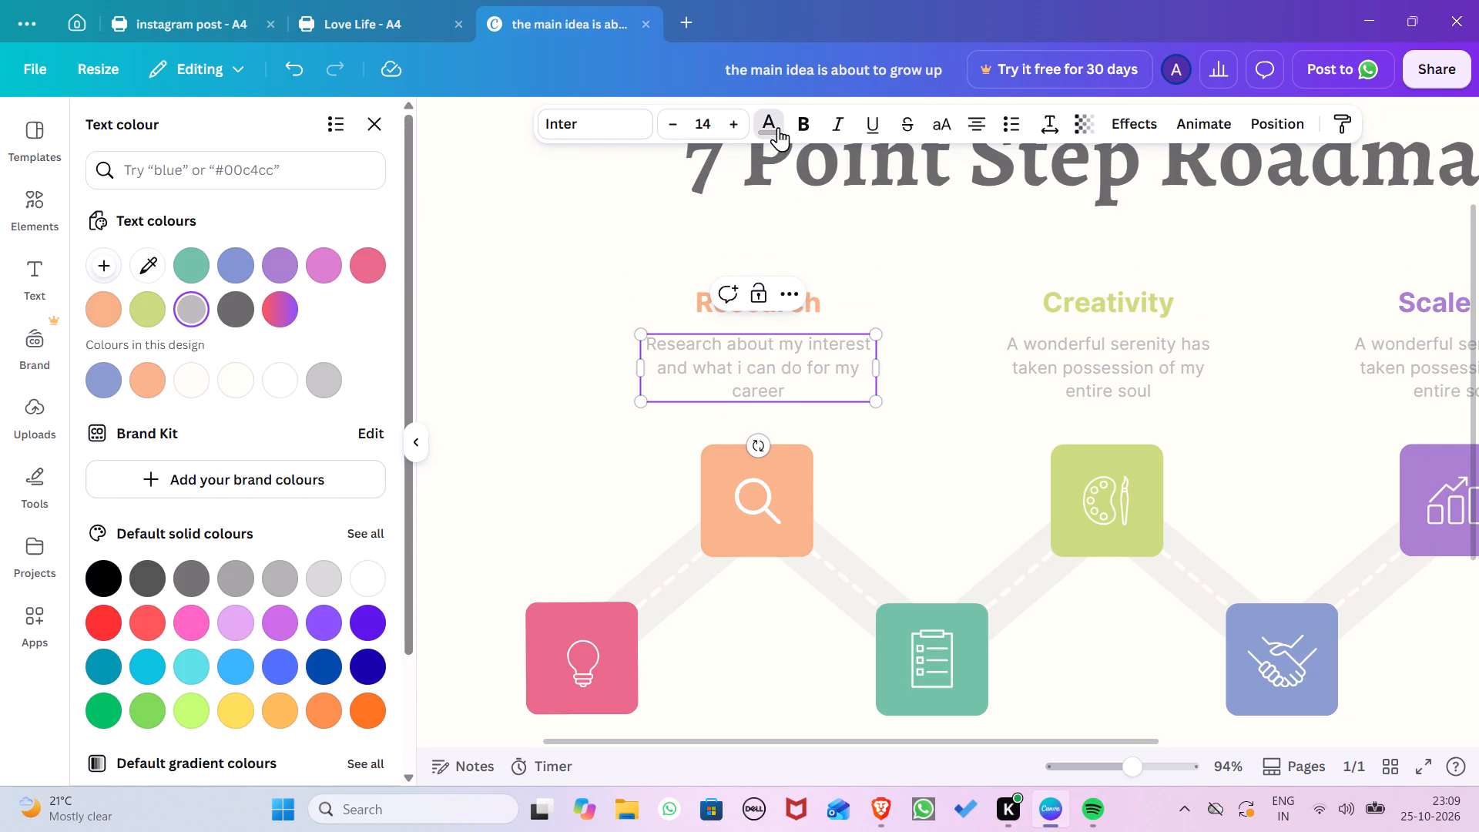
scroll(244, 664, "down", 1)
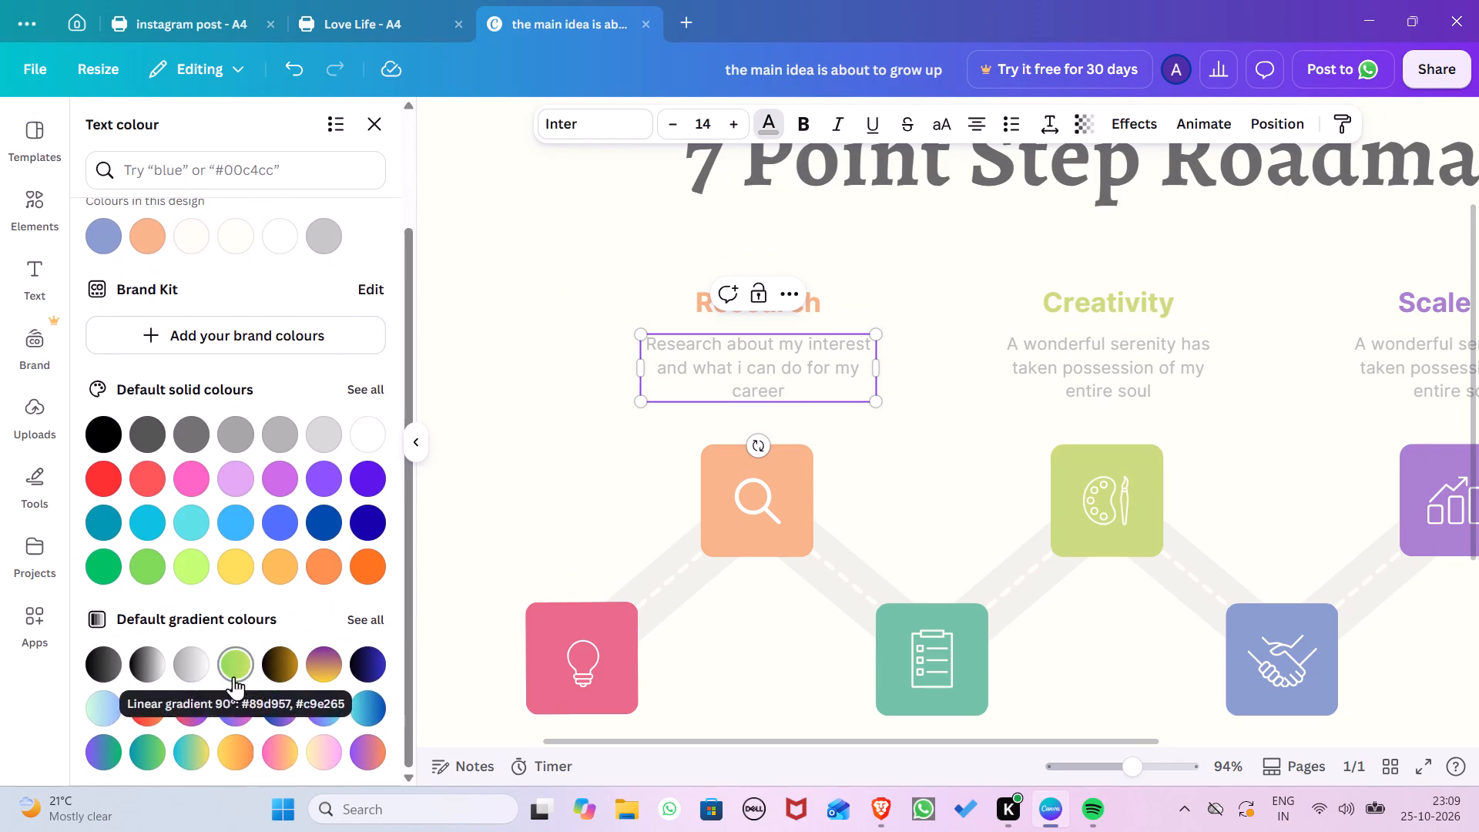
left_click(239, 712)
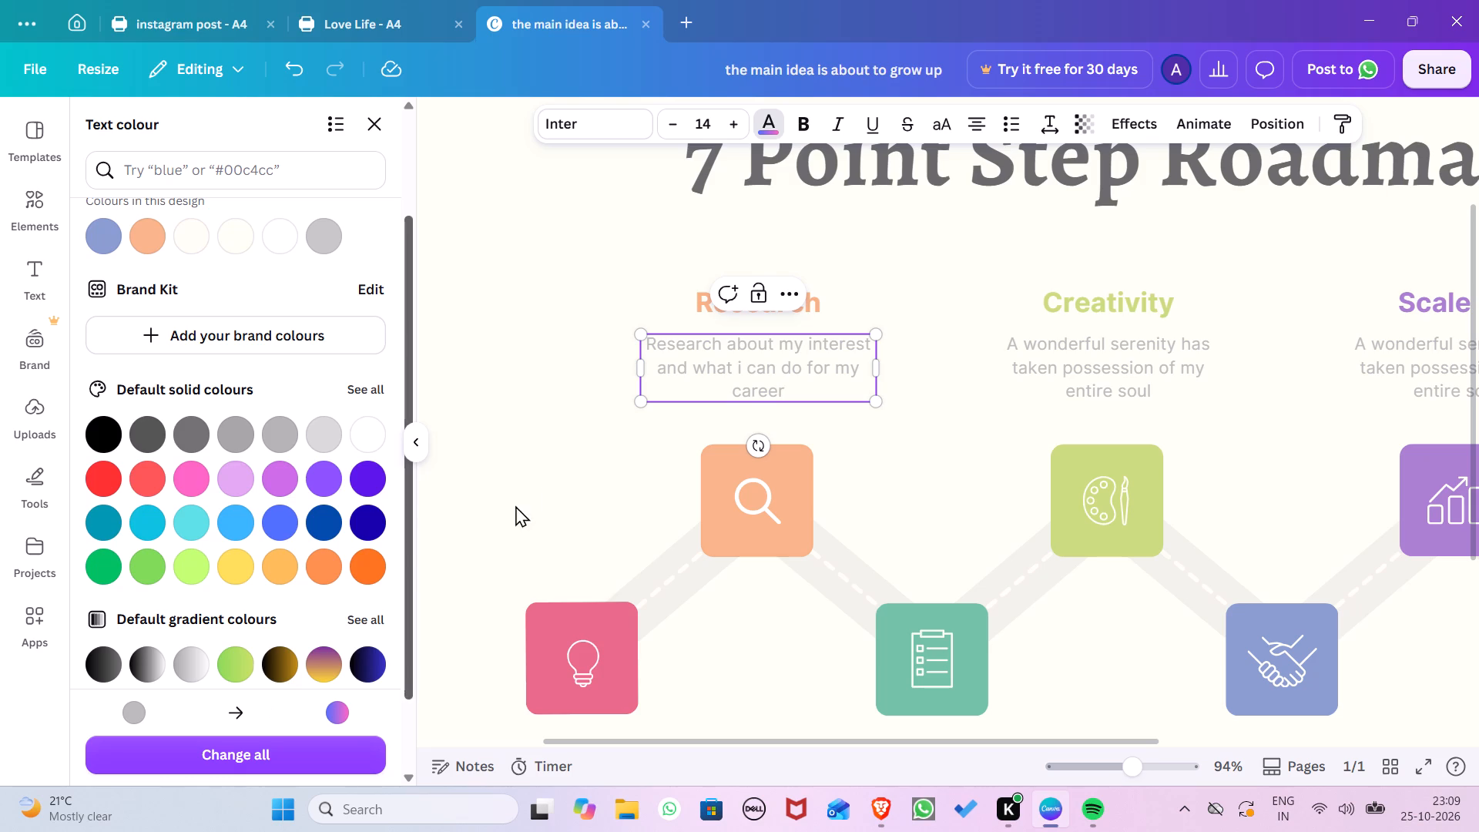
double_click(800, 367)
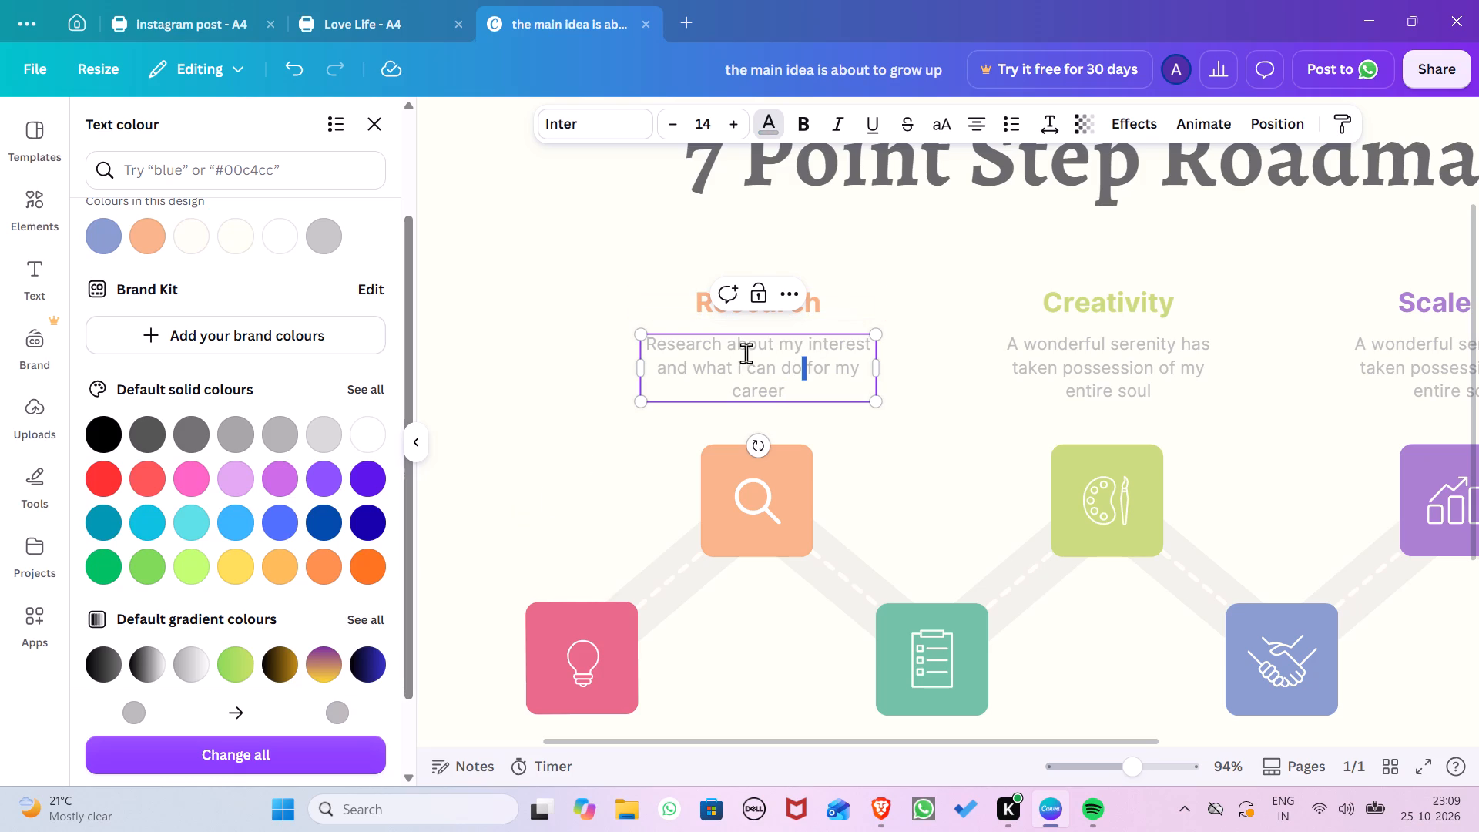
left_click_drag(799, 391, 757, 374)
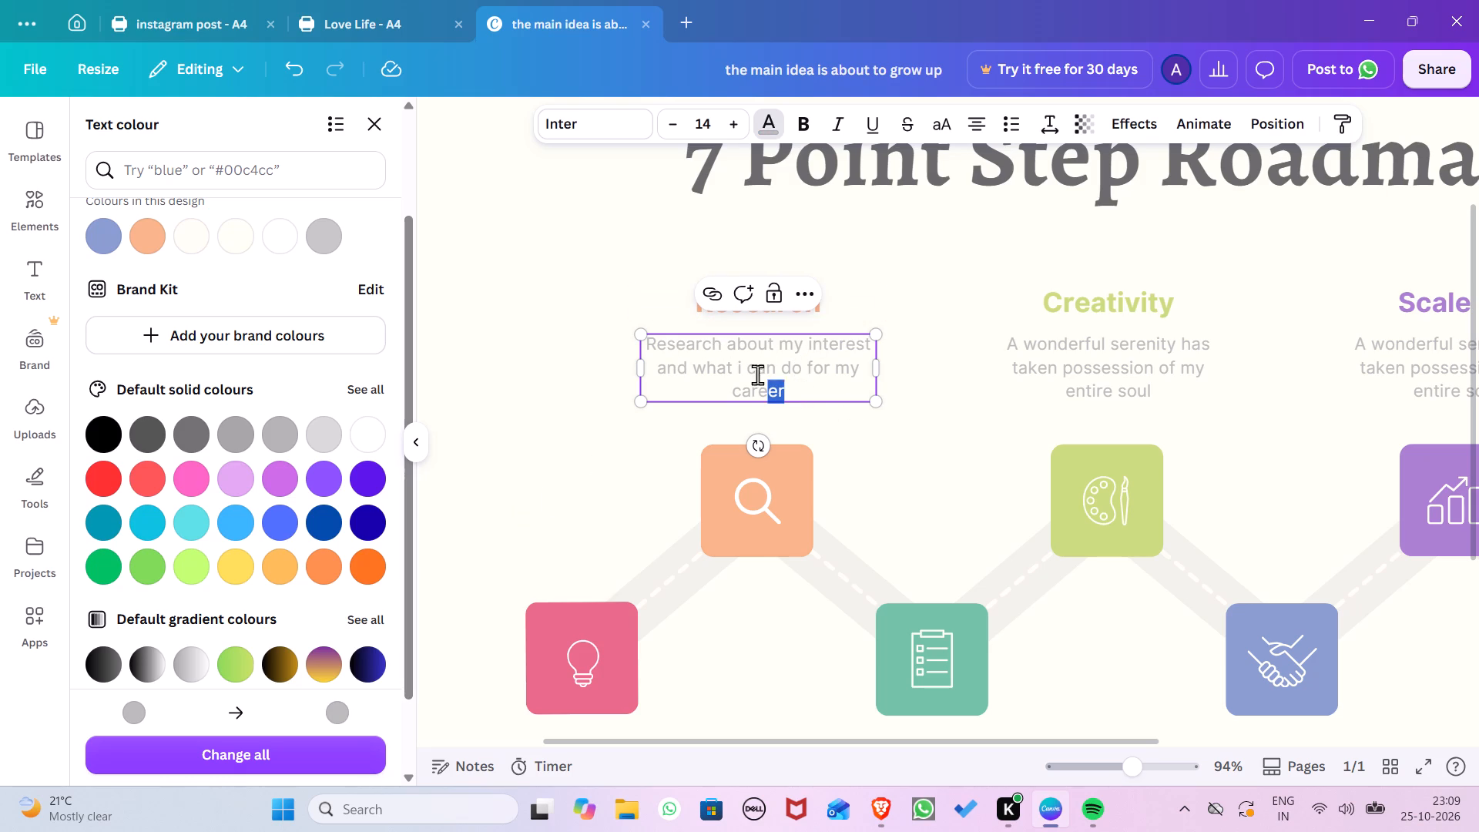
left_click_drag(757, 374, 642, 345)
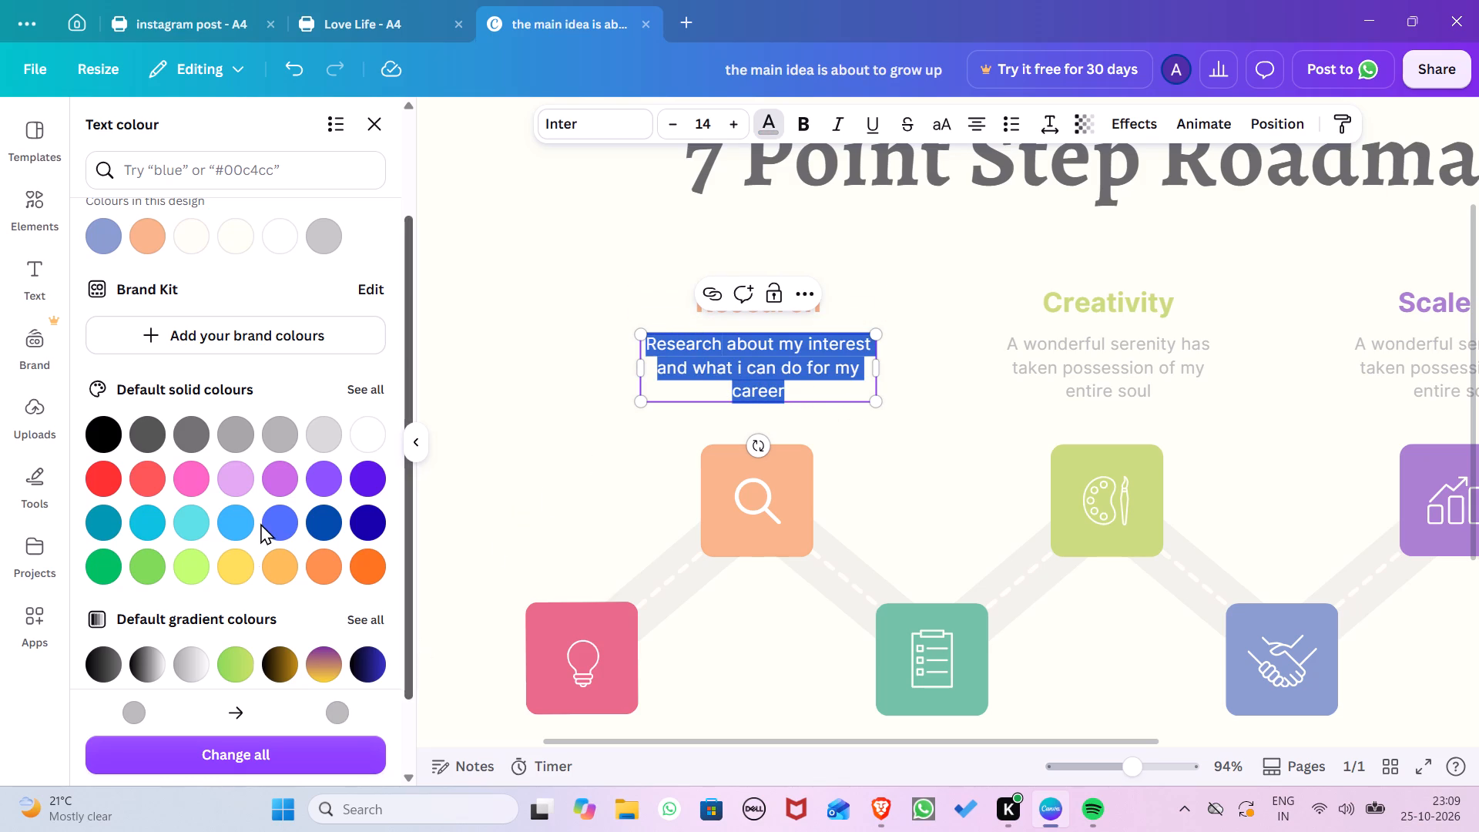
scroll(260, 523, "down", 1)
left_click(227, 629)
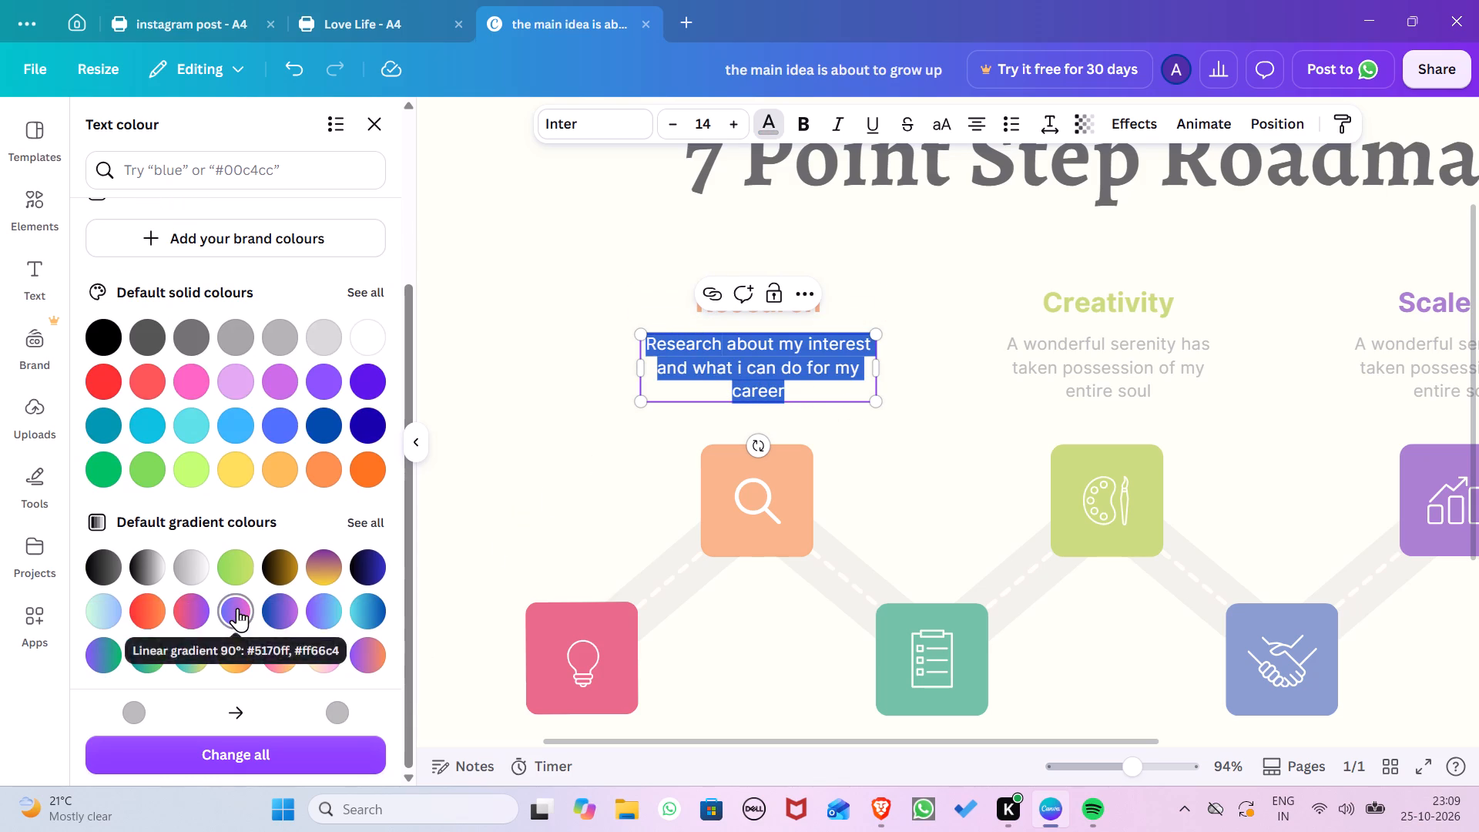
left_click(237, 608)
left_click(391, 398)
left_click(499, 374)
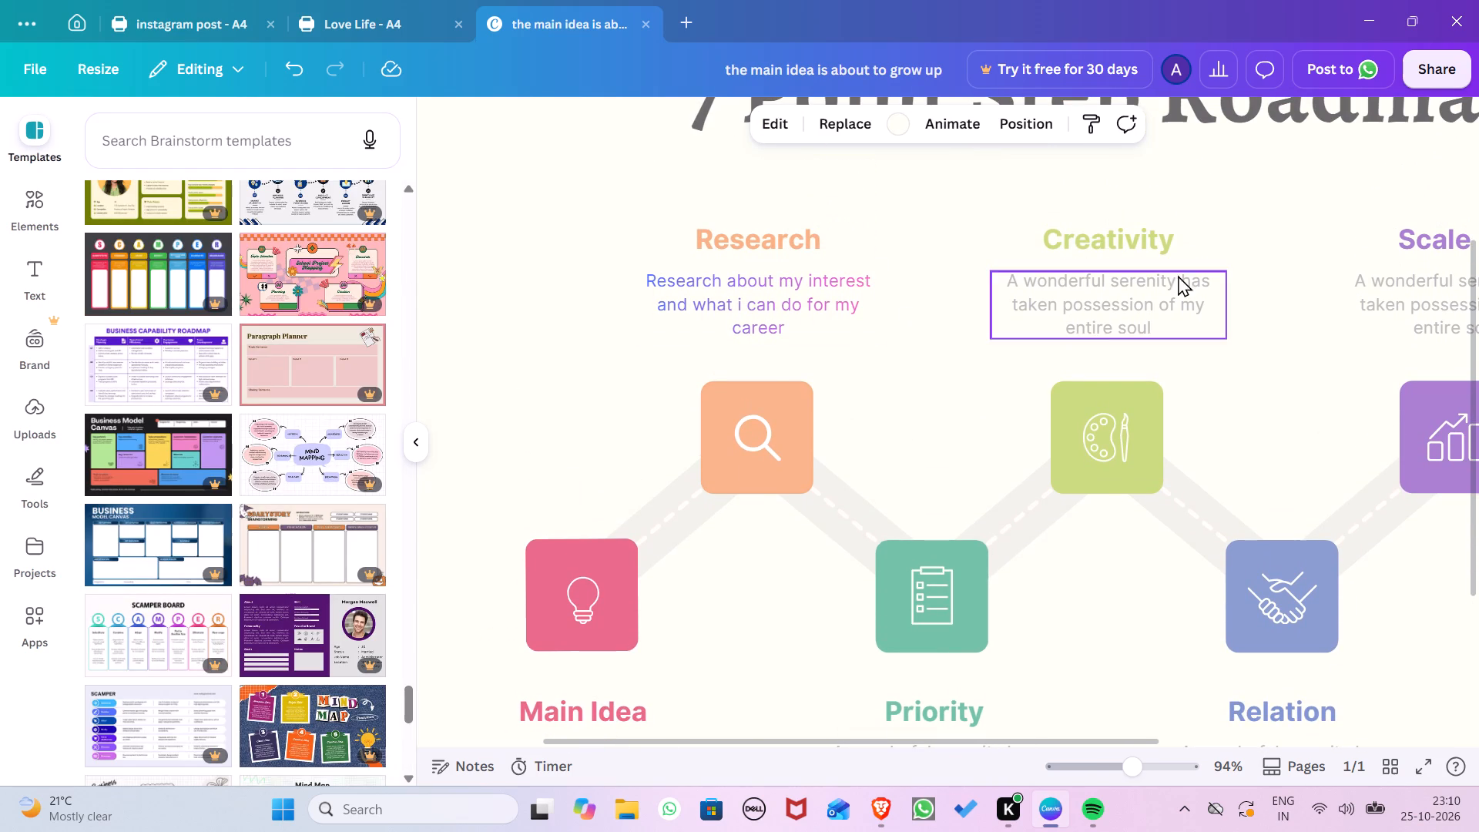
Clear the placeholder description under the Priority heading.
scroll(984, 481, "down", 1)
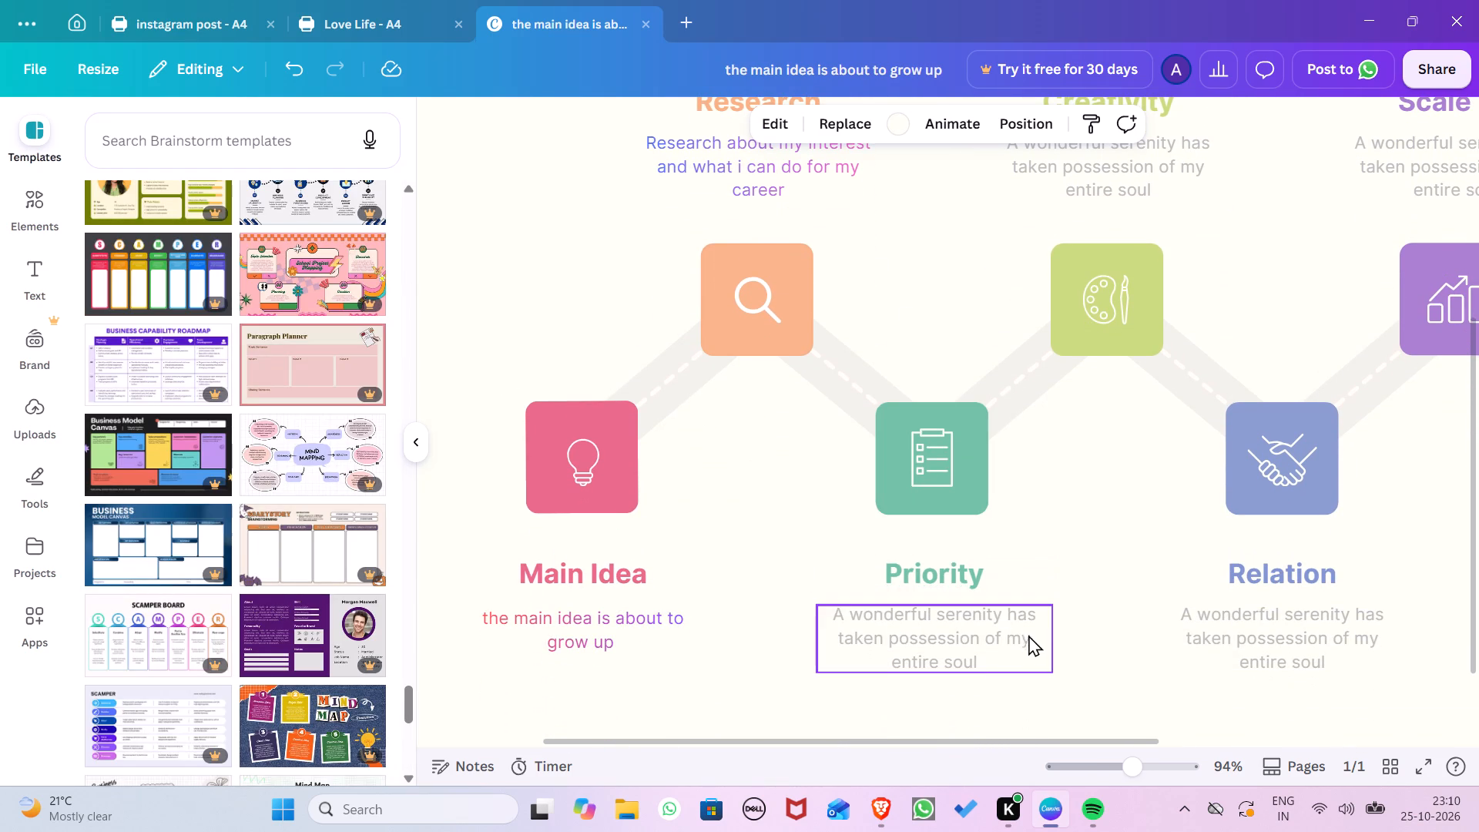
left_click(991, 646)
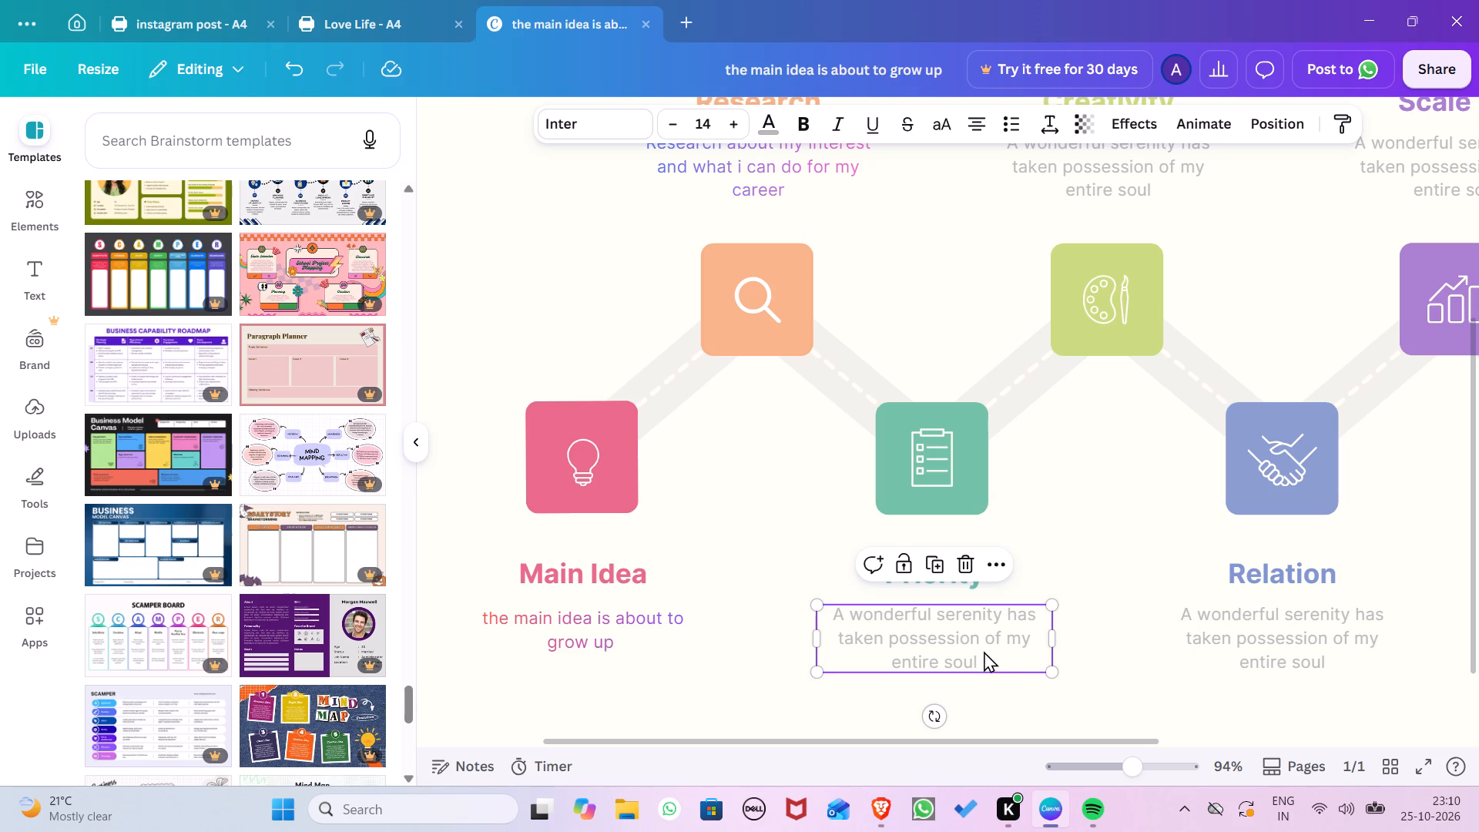
double_click(984, 651)
key("BackSpace")
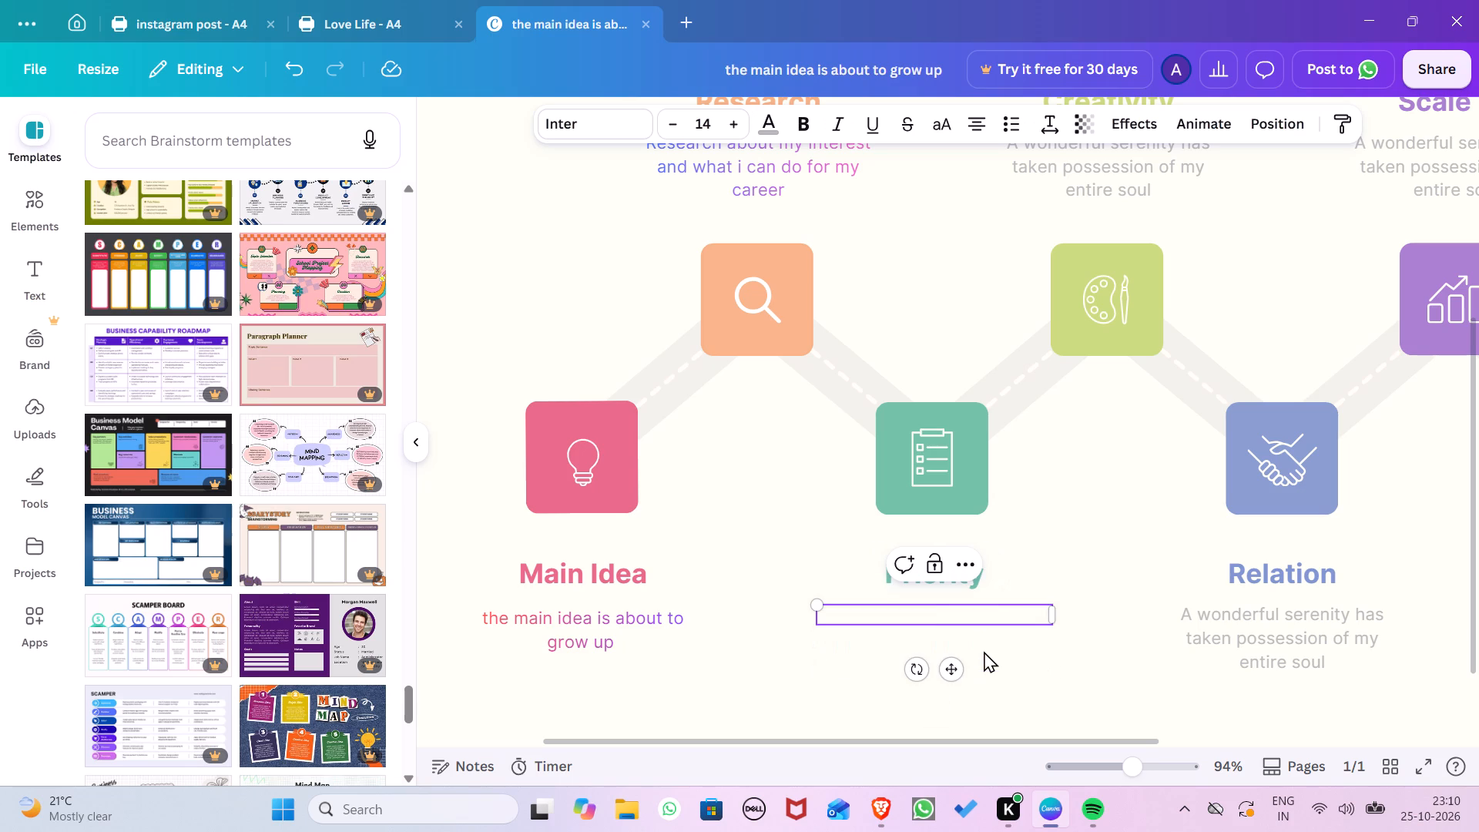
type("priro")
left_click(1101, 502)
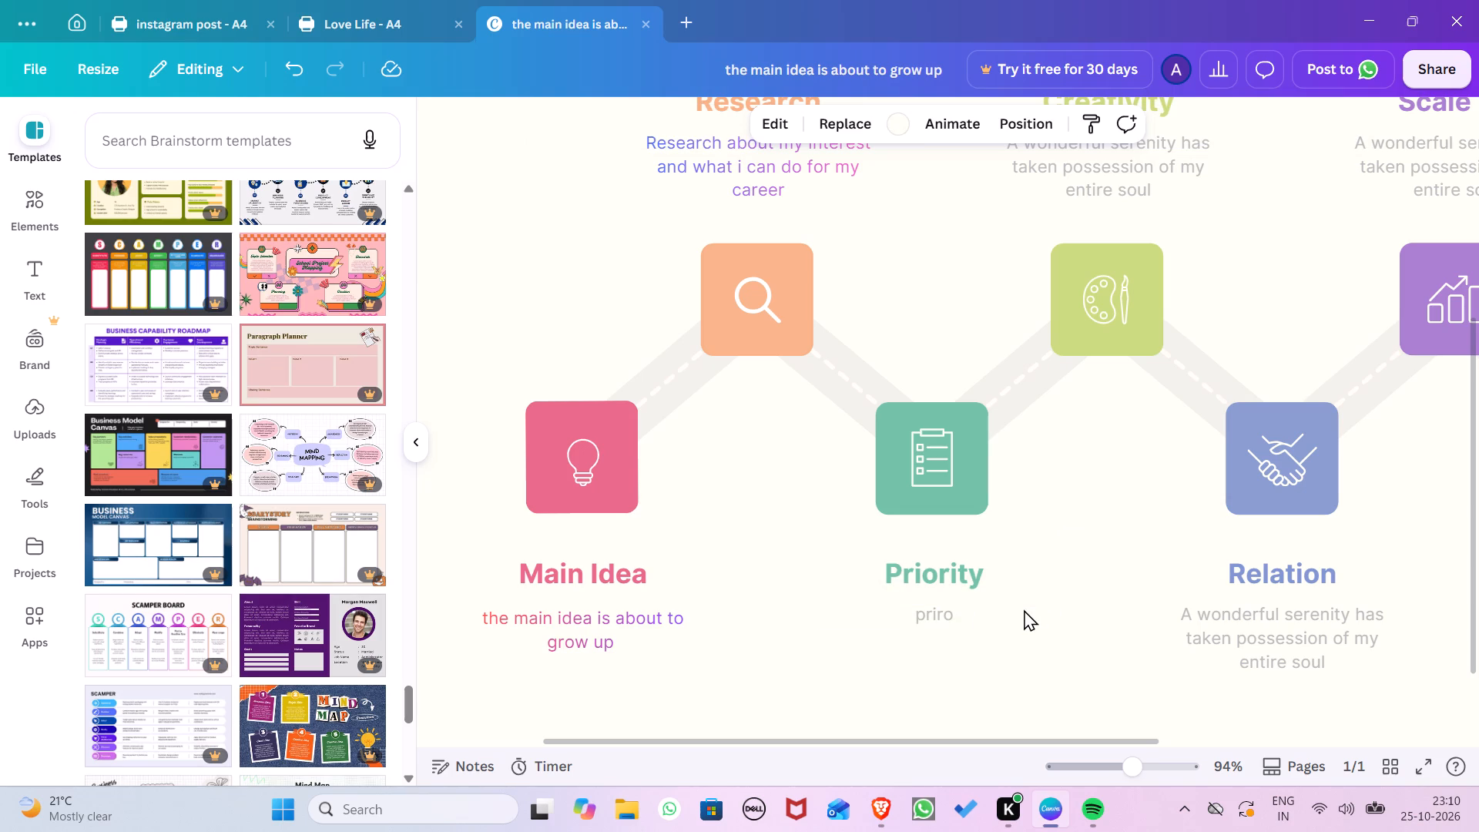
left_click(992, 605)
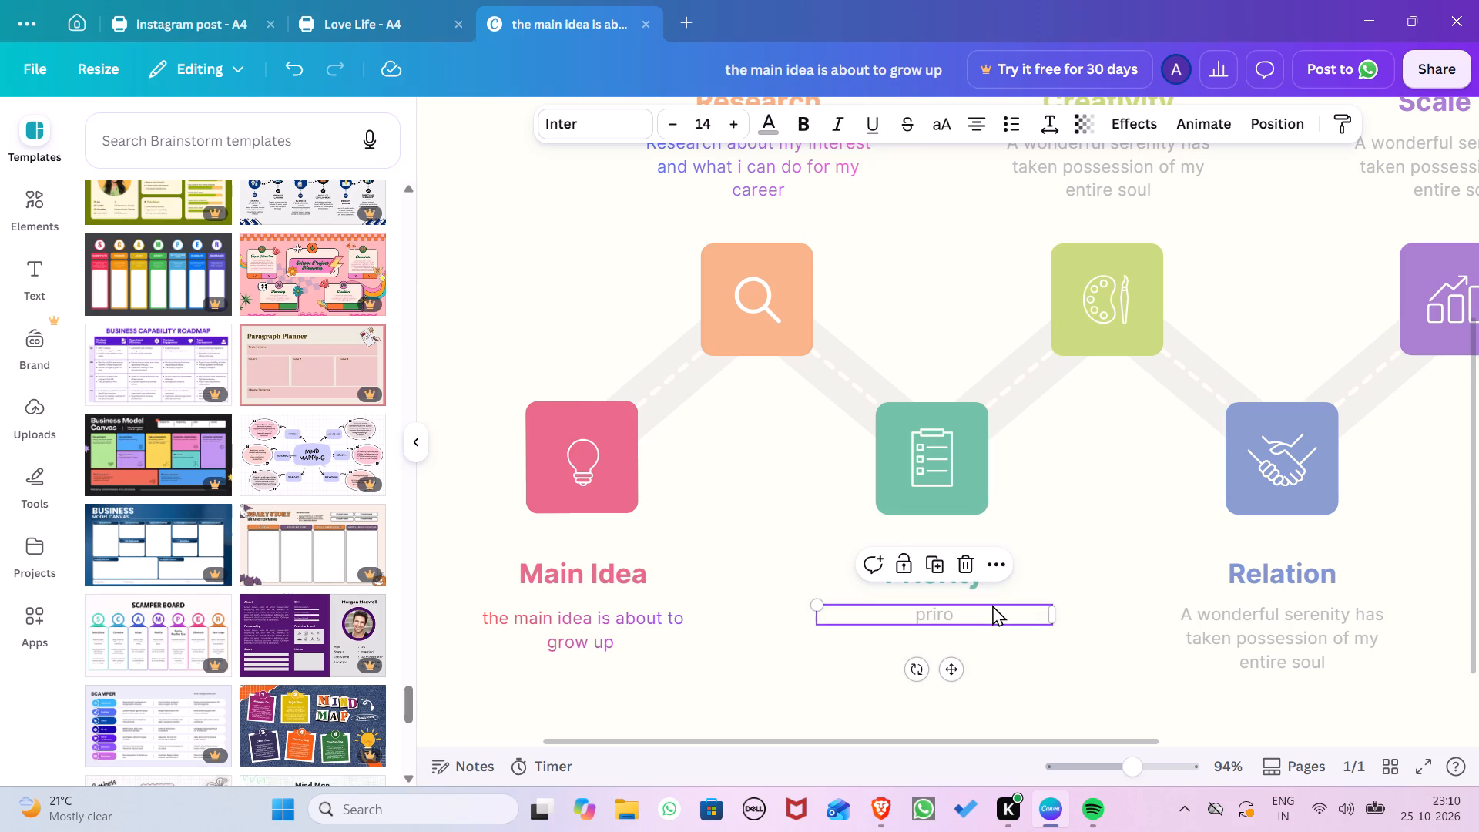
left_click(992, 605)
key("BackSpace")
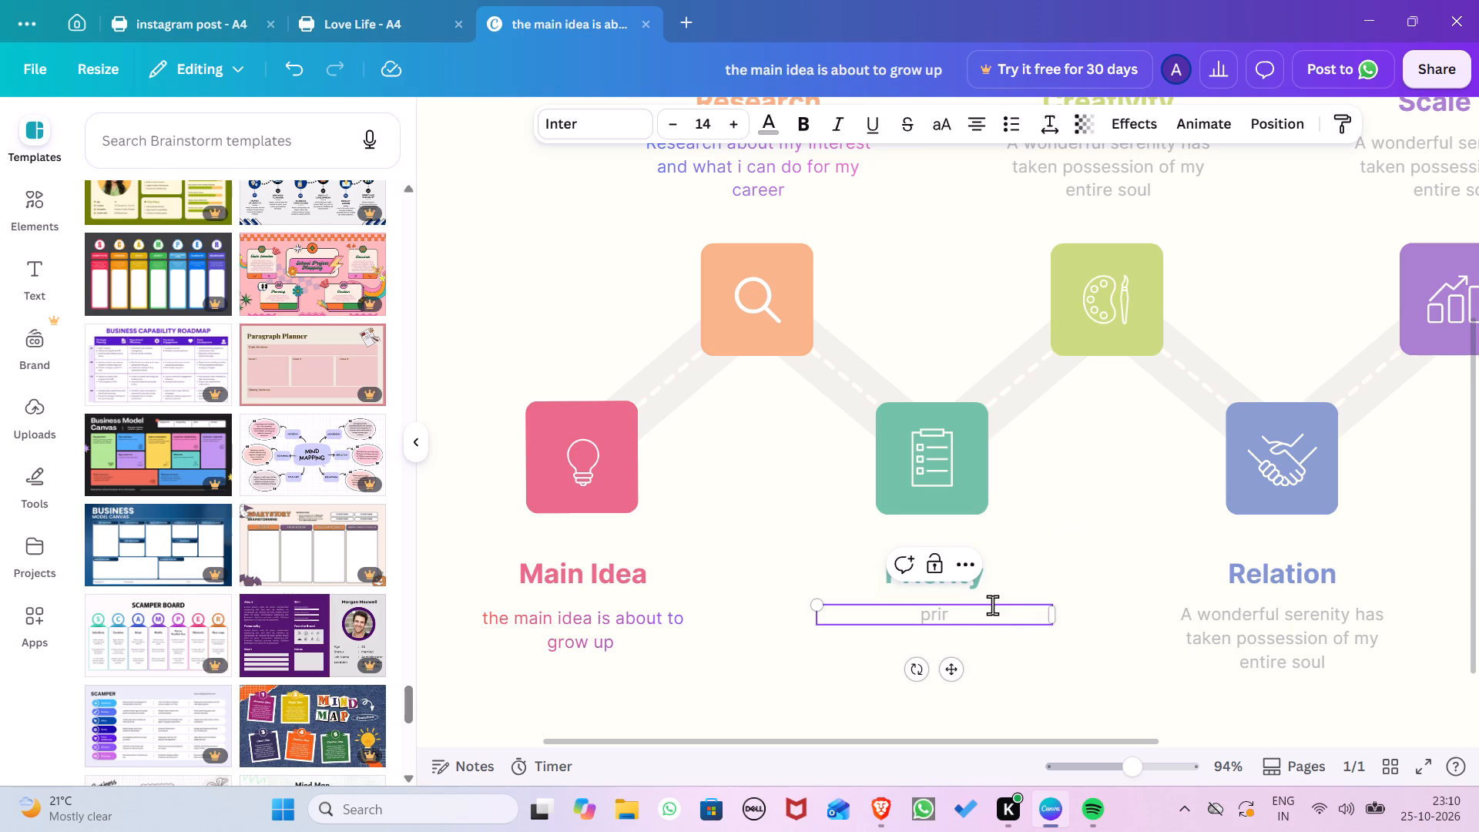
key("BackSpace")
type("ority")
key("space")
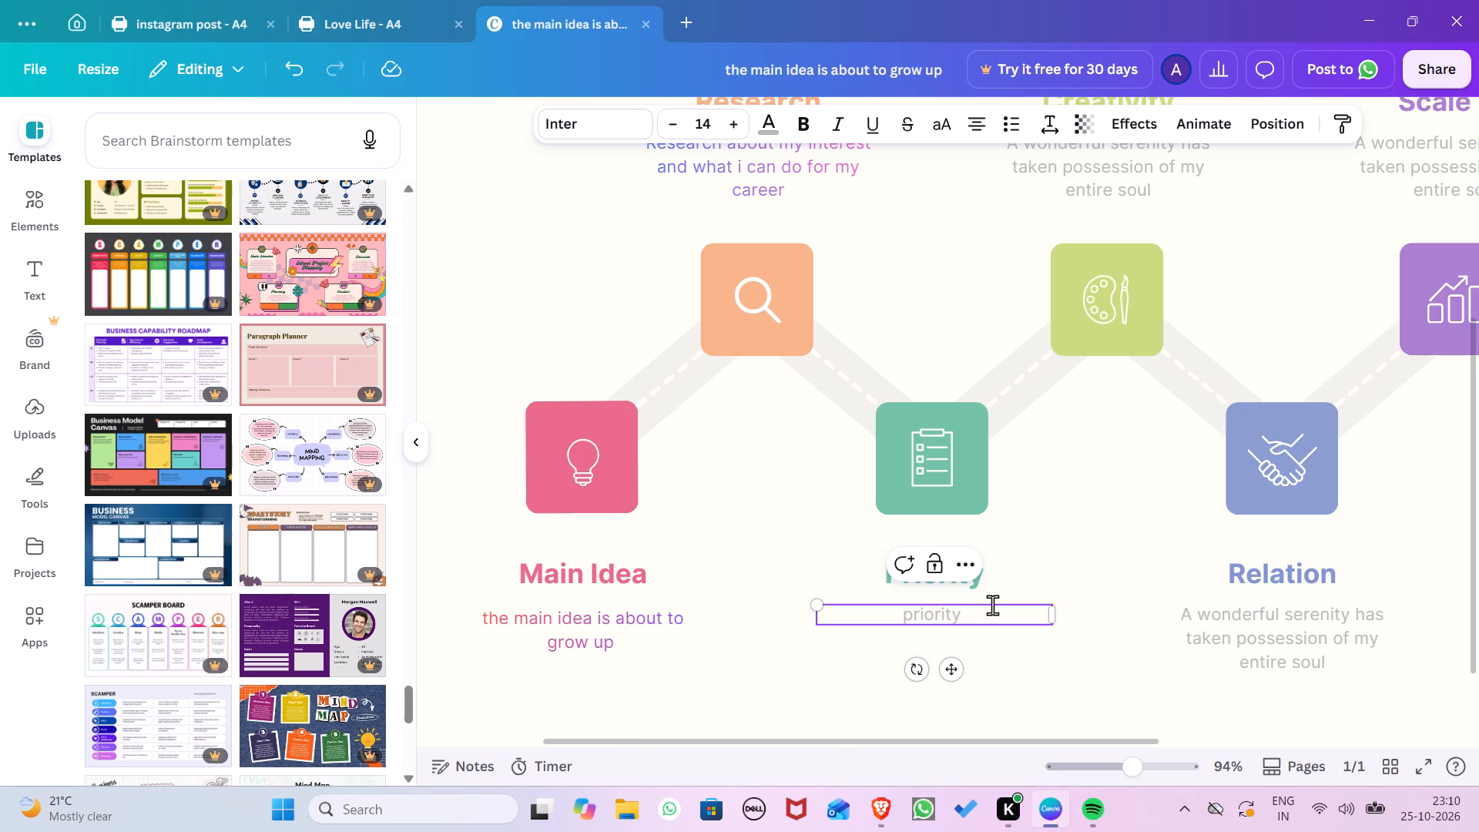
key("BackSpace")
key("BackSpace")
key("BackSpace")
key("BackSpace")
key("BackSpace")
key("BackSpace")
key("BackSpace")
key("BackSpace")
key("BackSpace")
Write "my own work the things i wanted to do for myself" as the description under the Priority heading.
type("myb")
key("BackSpace")
key("space")
type("own")
key("space")
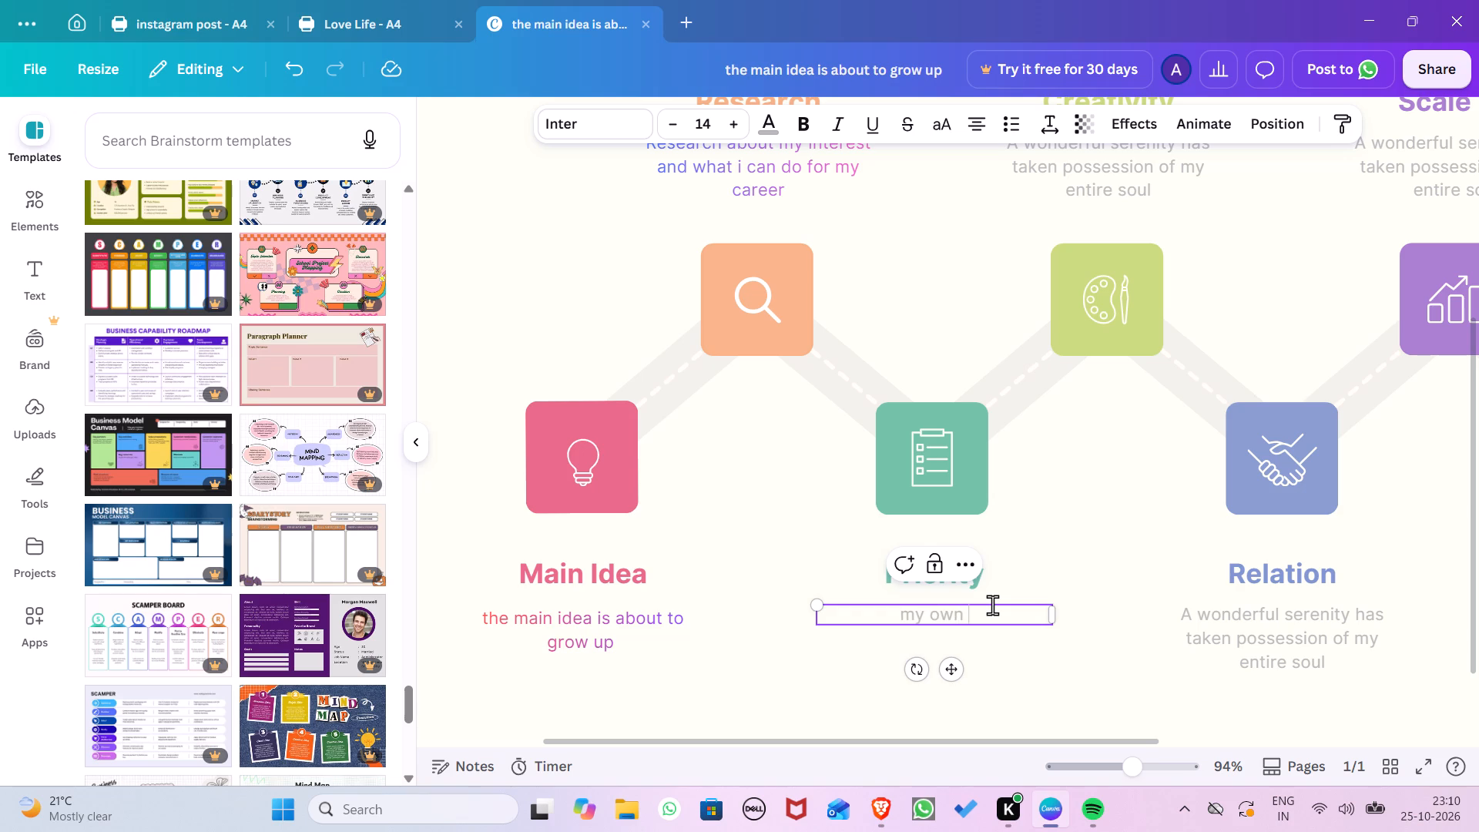
type("work")
key("space")
type("the thing")
key("space")
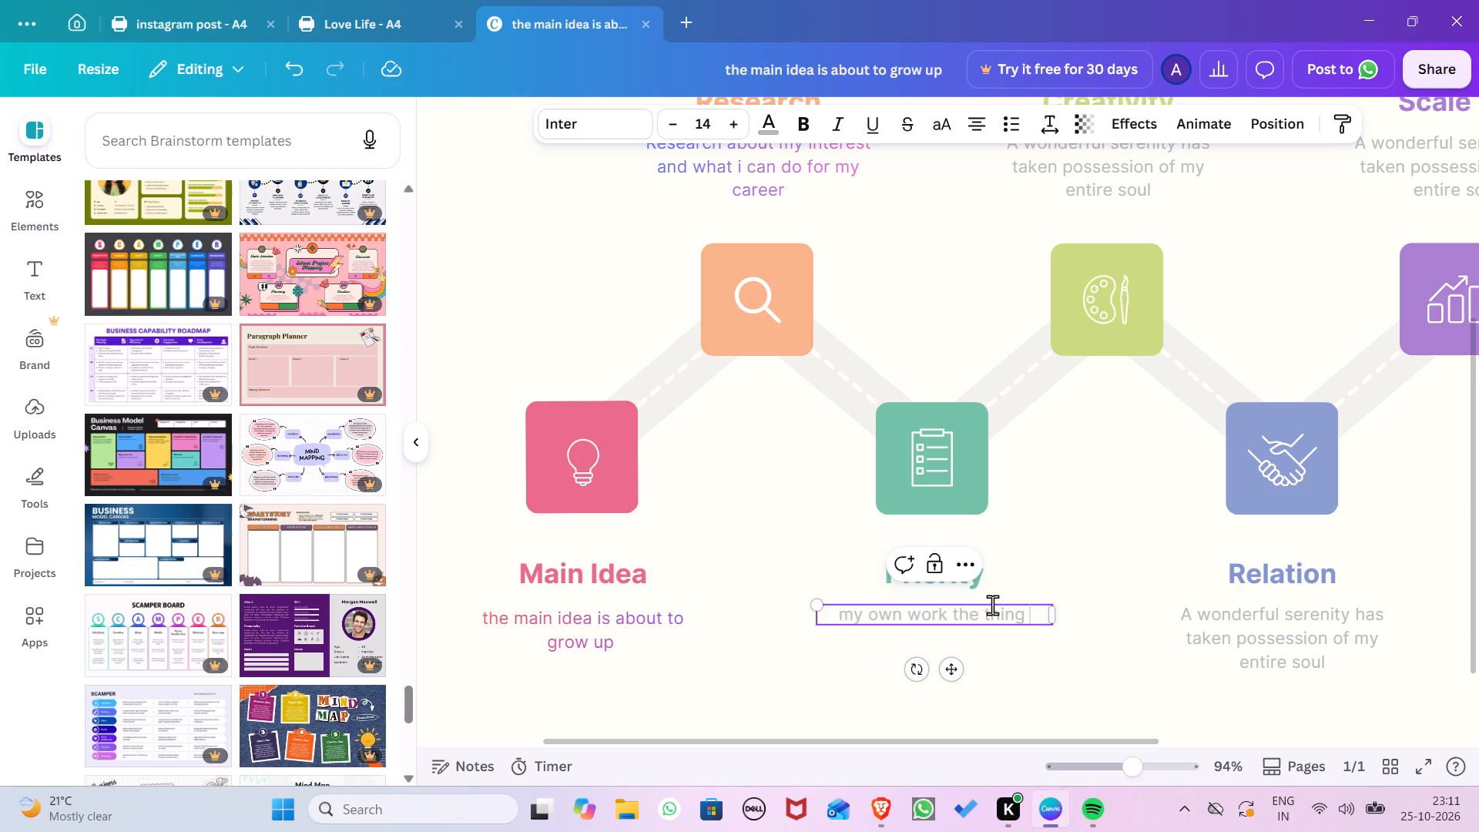
key("BackSpace")
type("s i wanted")
key("space")
type("to do")
key("space")
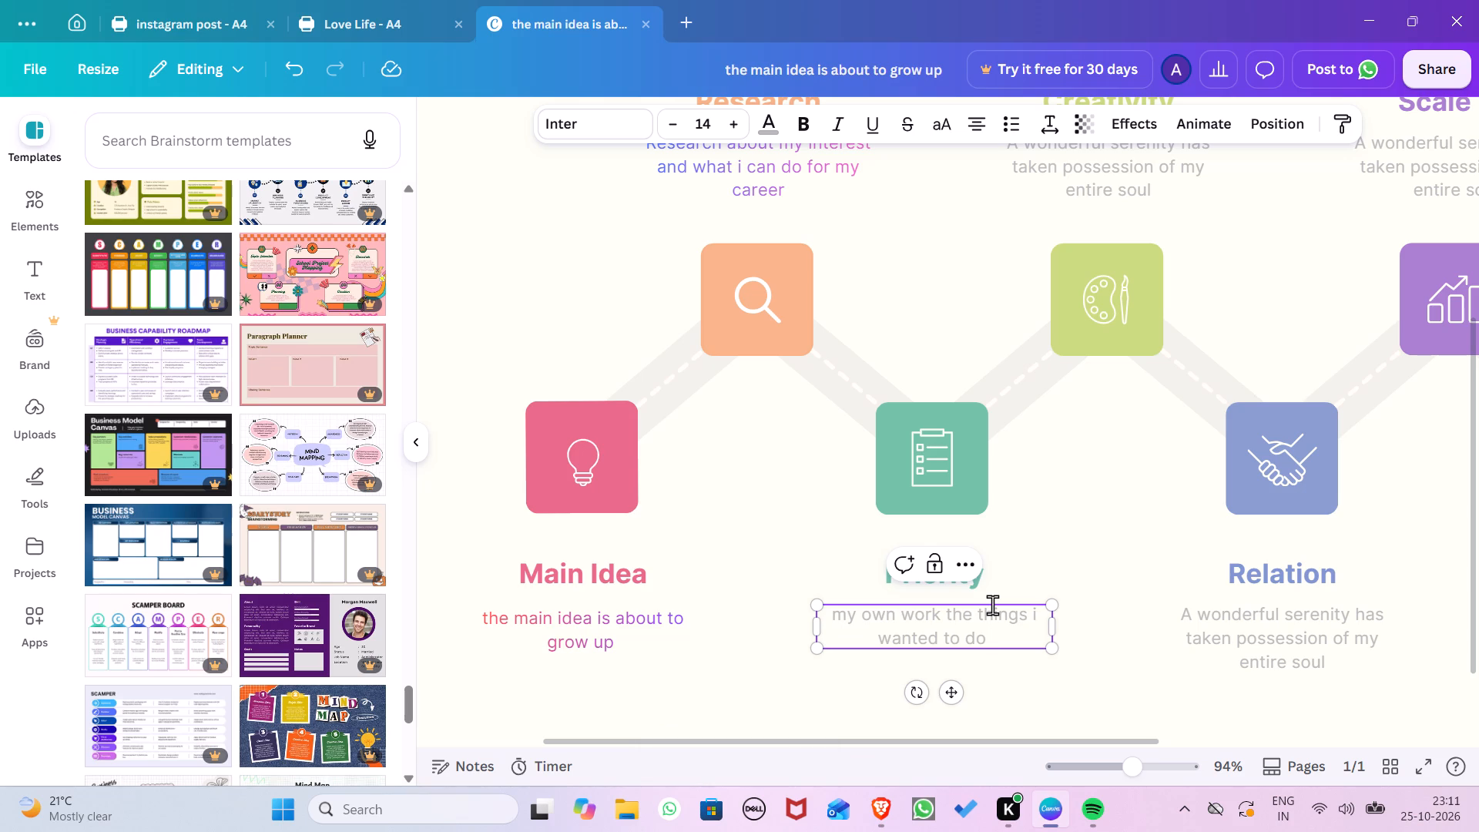
type("for")
key("space")
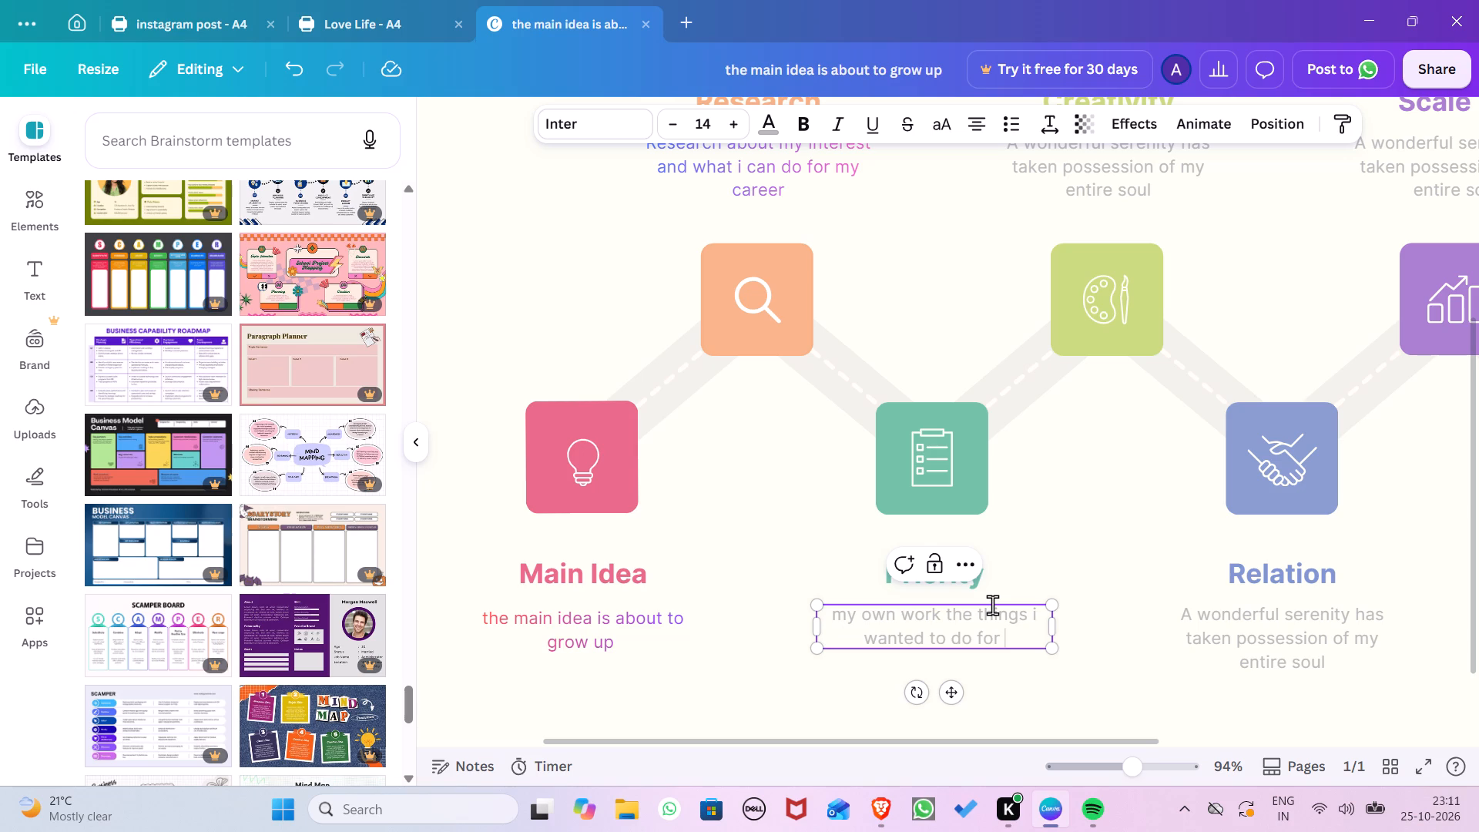
type("my")
key("space")
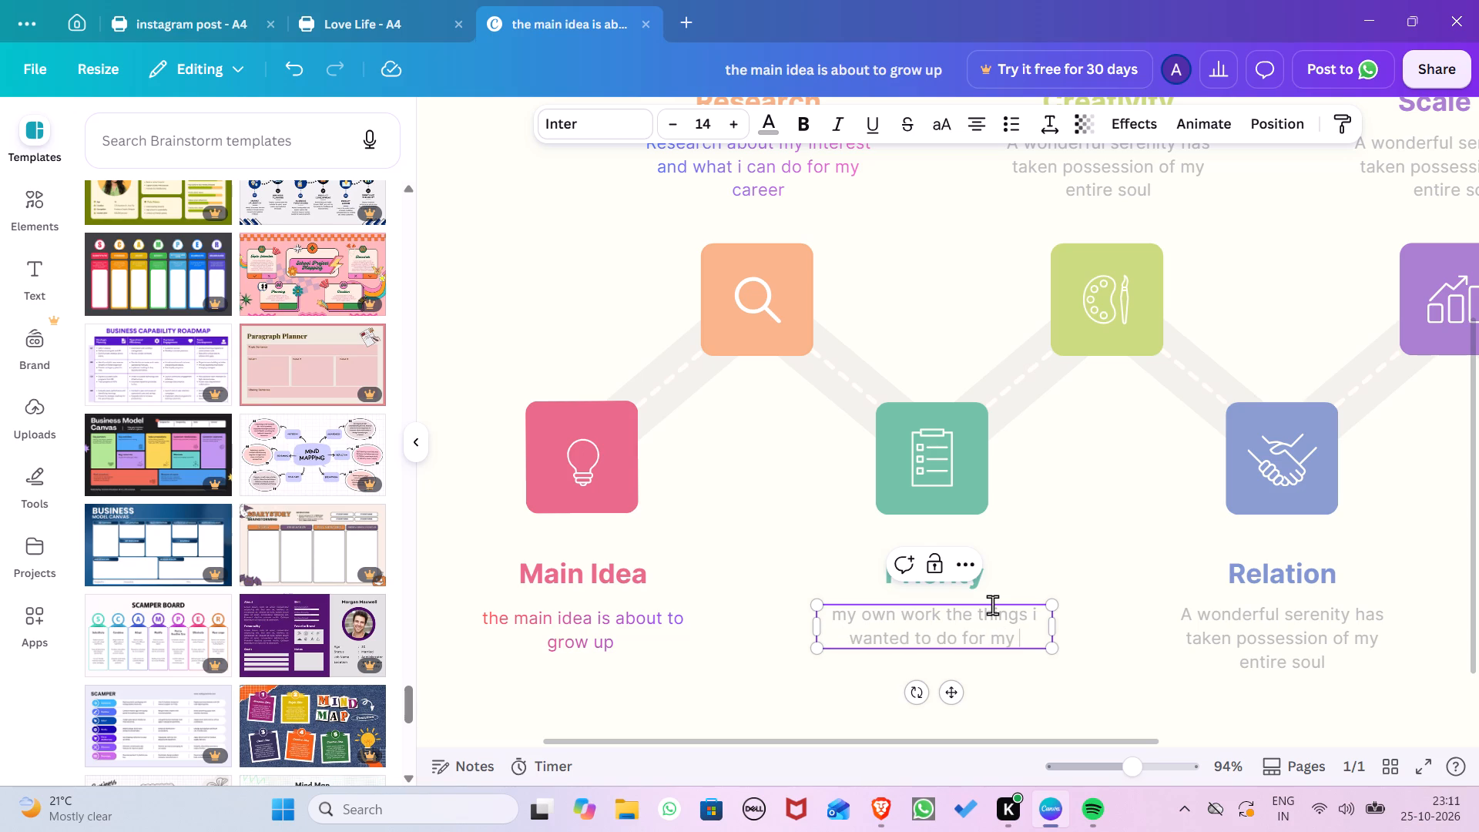
key("BackSpace")
type("self")
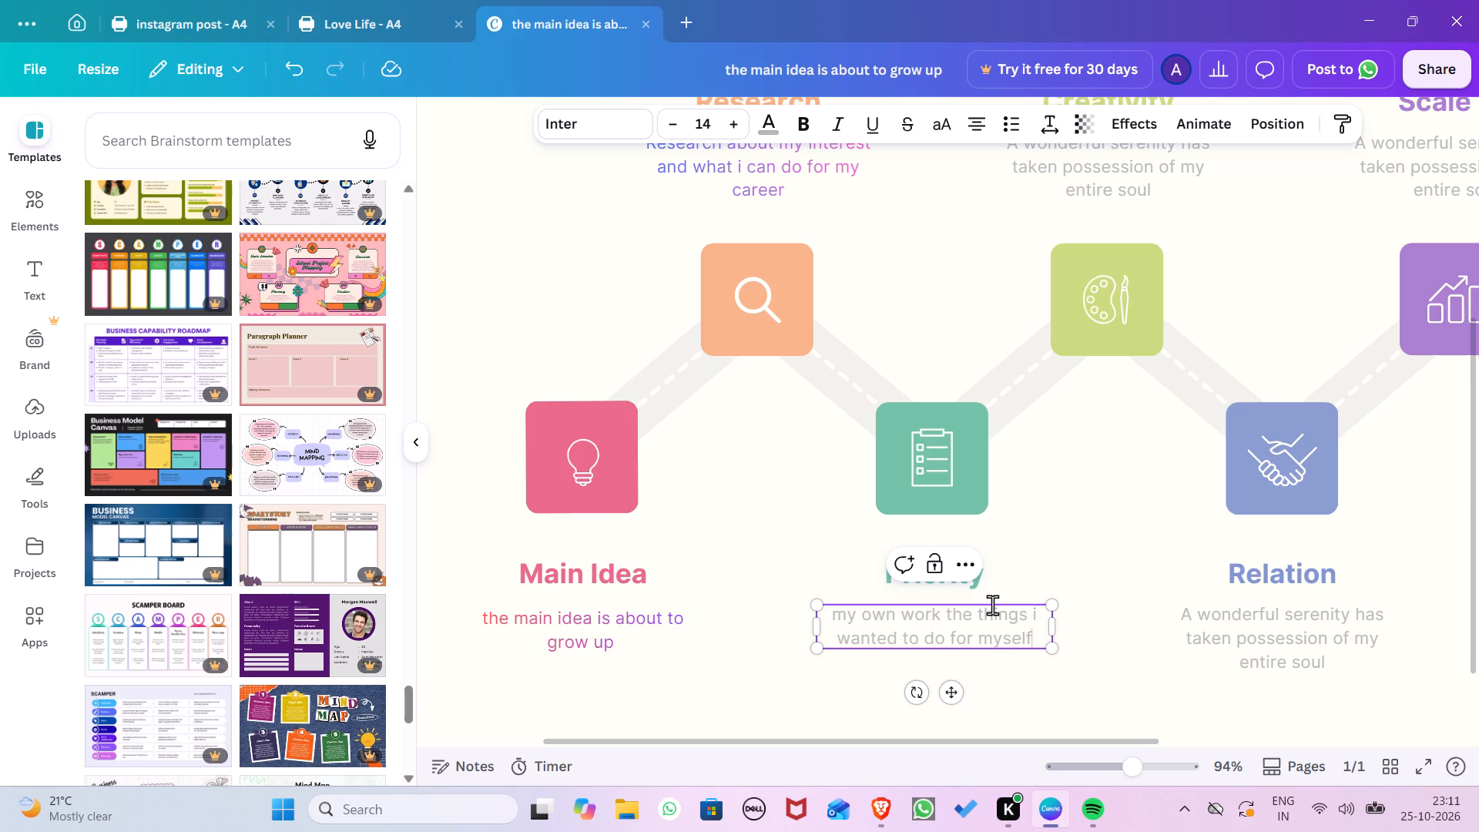
key("space")
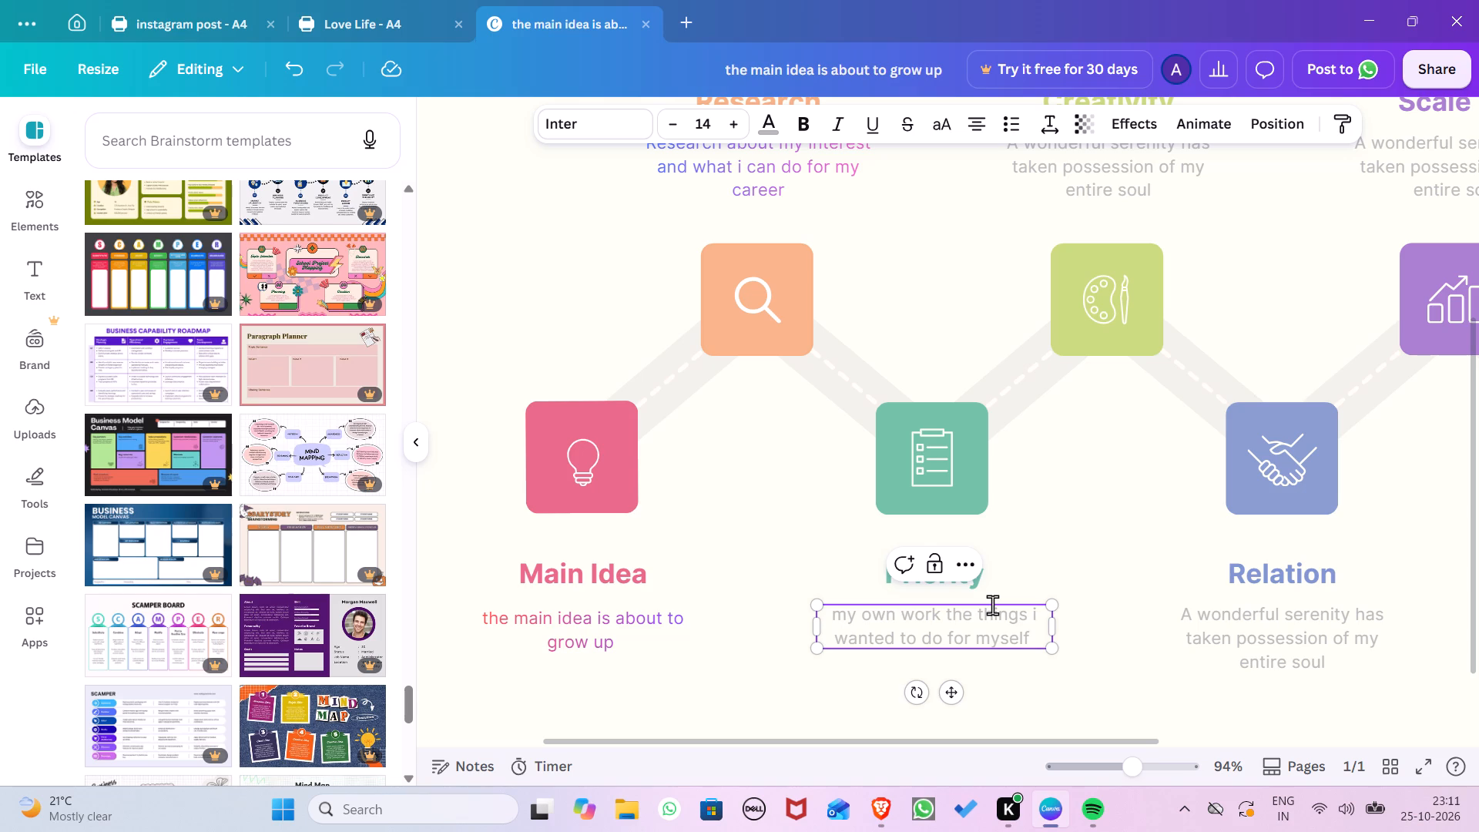
Continue the Priority description with "going to be selfish becuase i can't .....".
type("going to be selfish")
key("space")
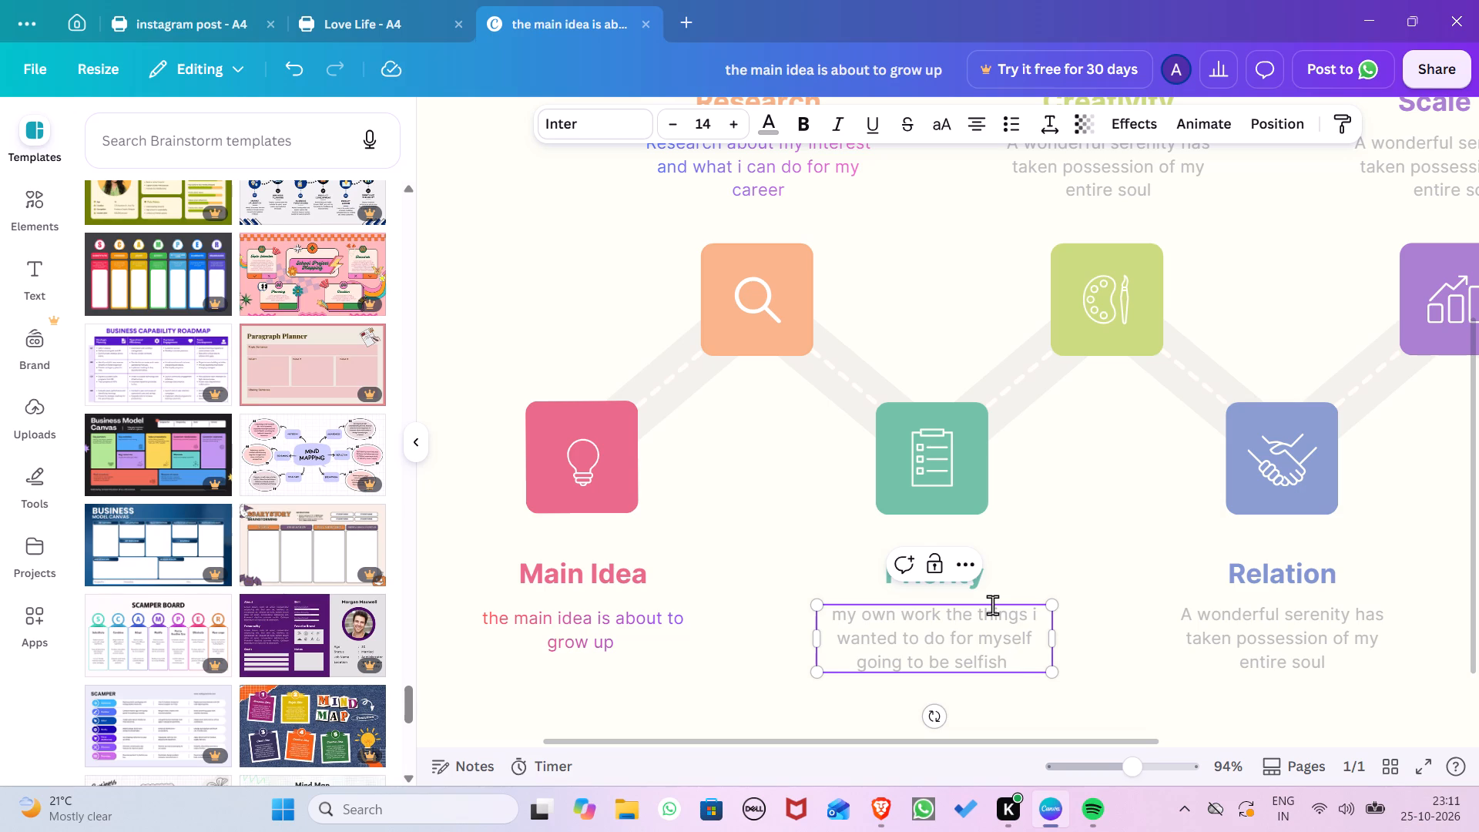
type("cuase")
key("space")
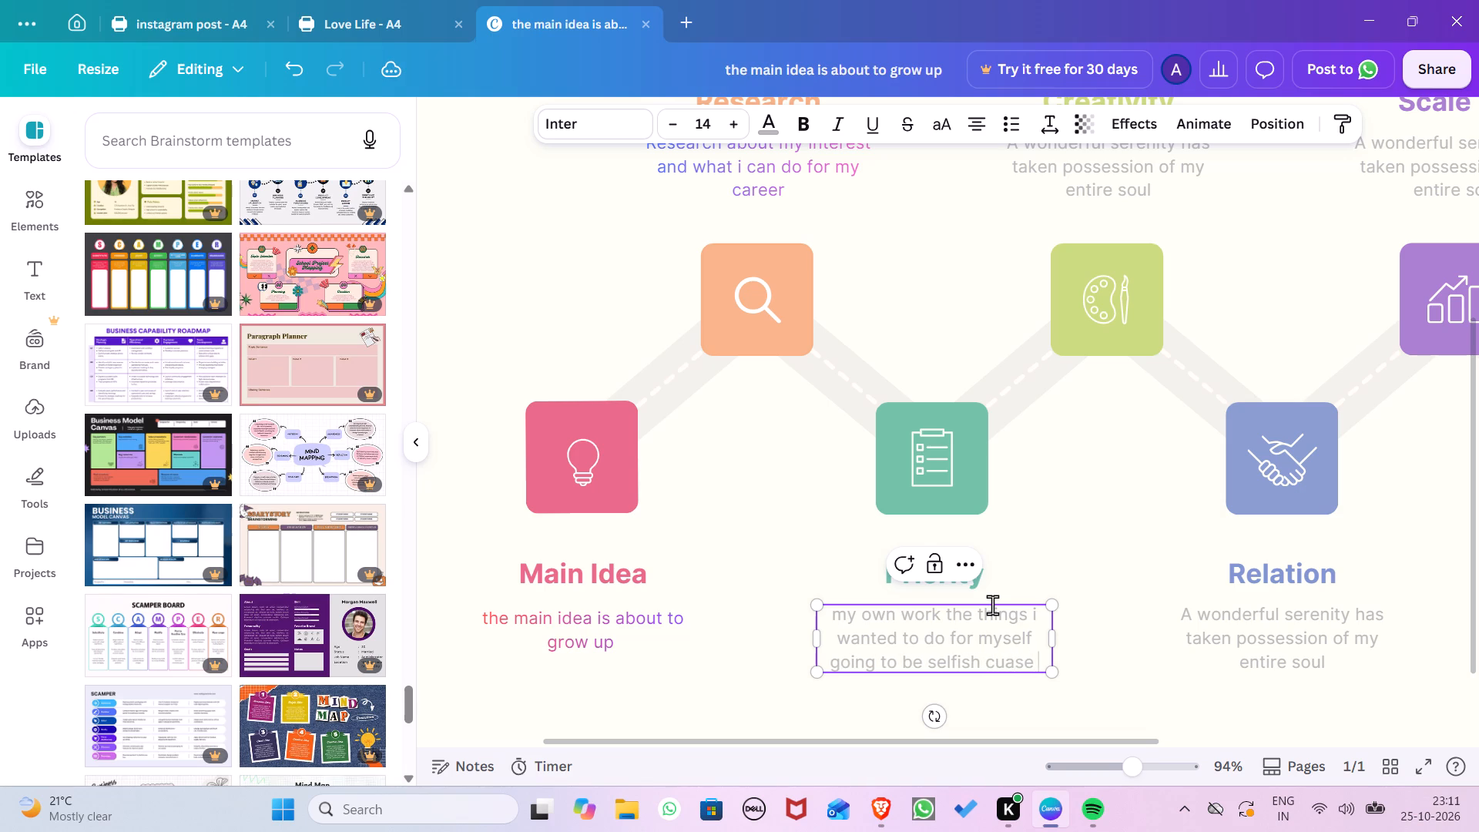
type("i cant")
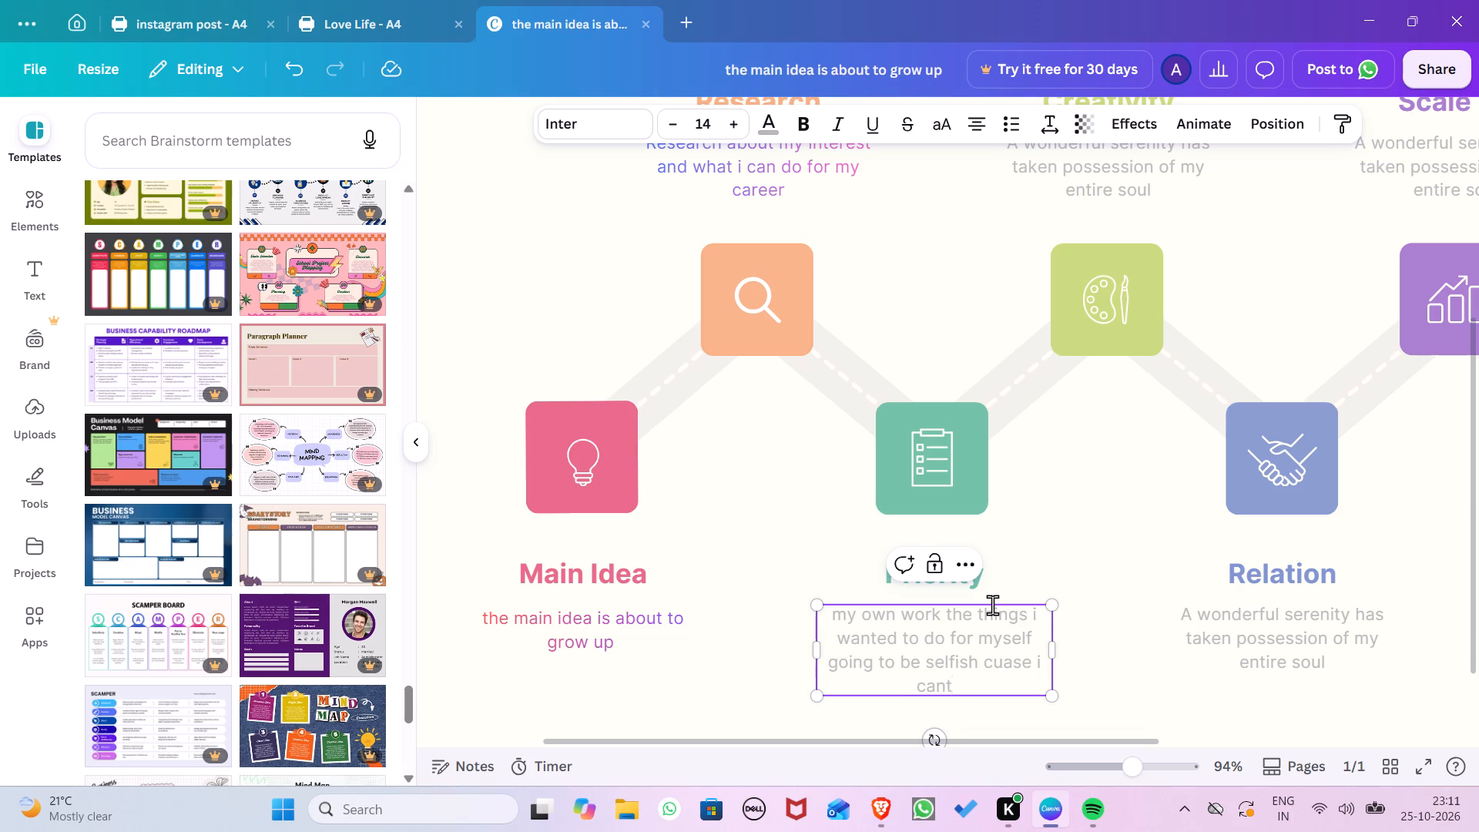
key("BackSpace")
key("apostrophe")
type("t")
key("space")
type(".....")
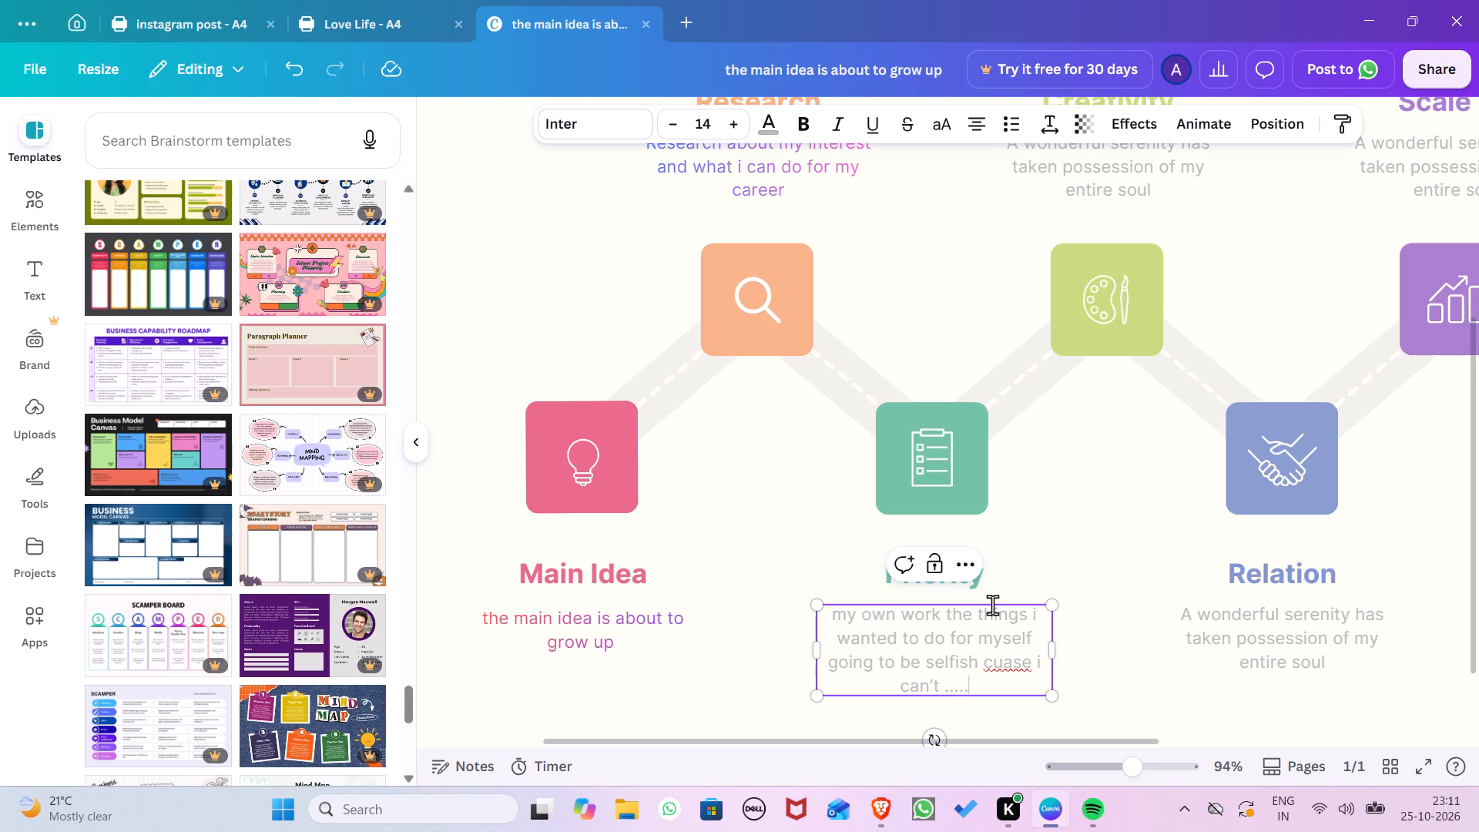
key("Up")
key("Right")
key("Right")
type("be")
key("Down")
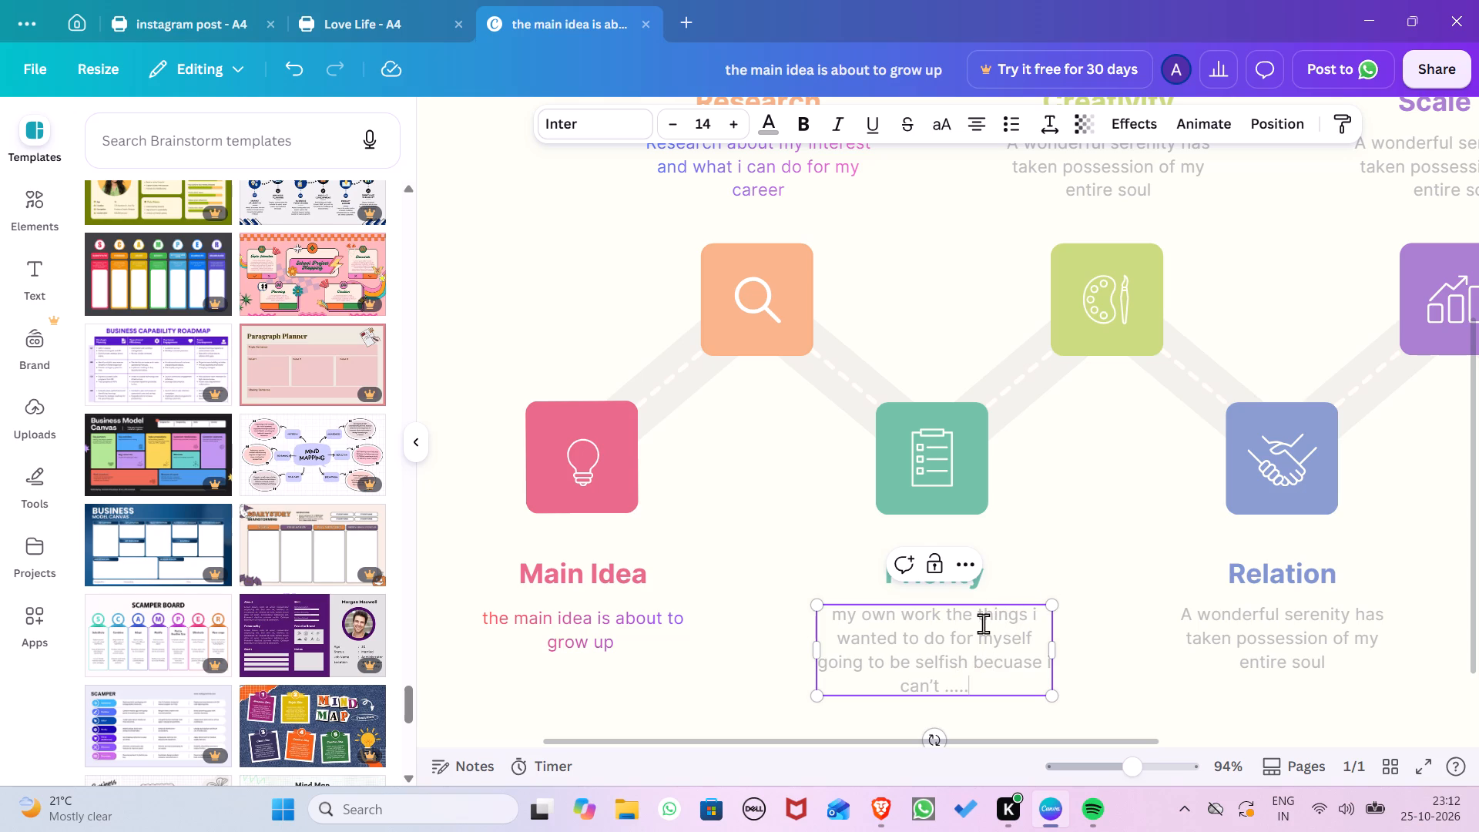
Apply the default blue-to-pink gradient to the whole Priority description text.
left_click(765, 115)
scroll(273, 681, "down", 1)
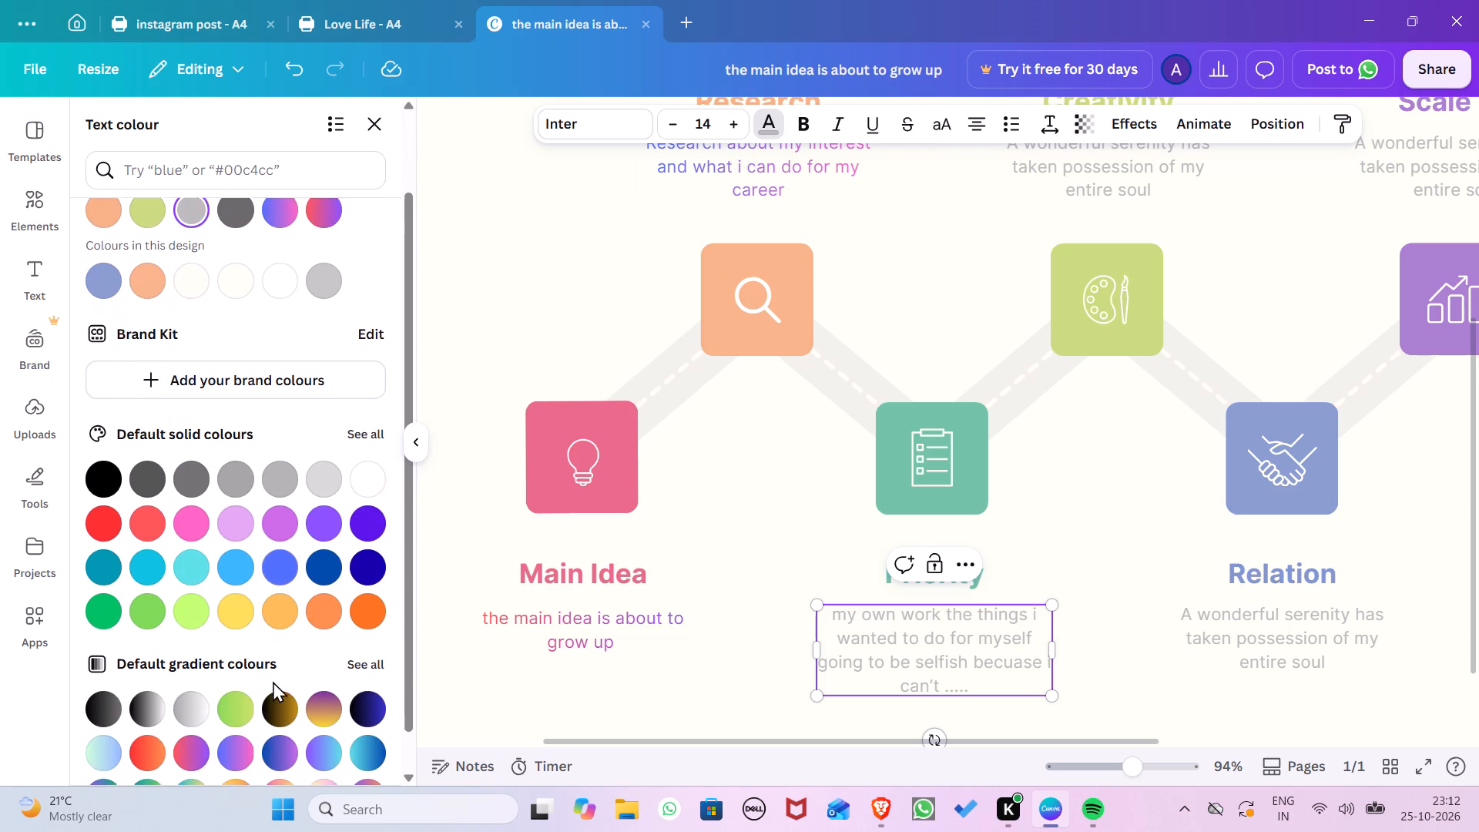
scroll(273, 681, "down", 1)
left_click(230, 747)
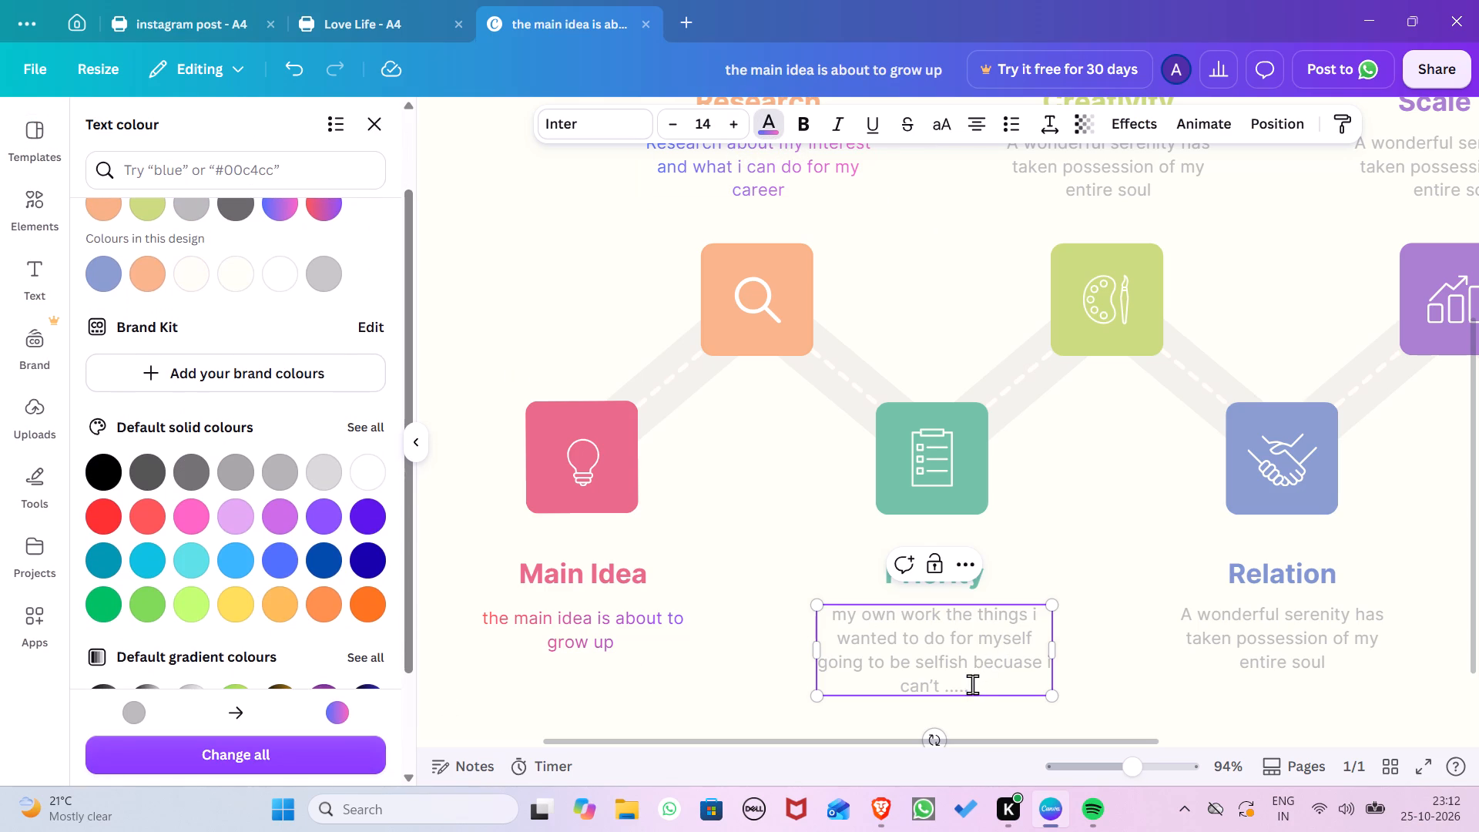
left_click_drag(972, 684, 842, 619)
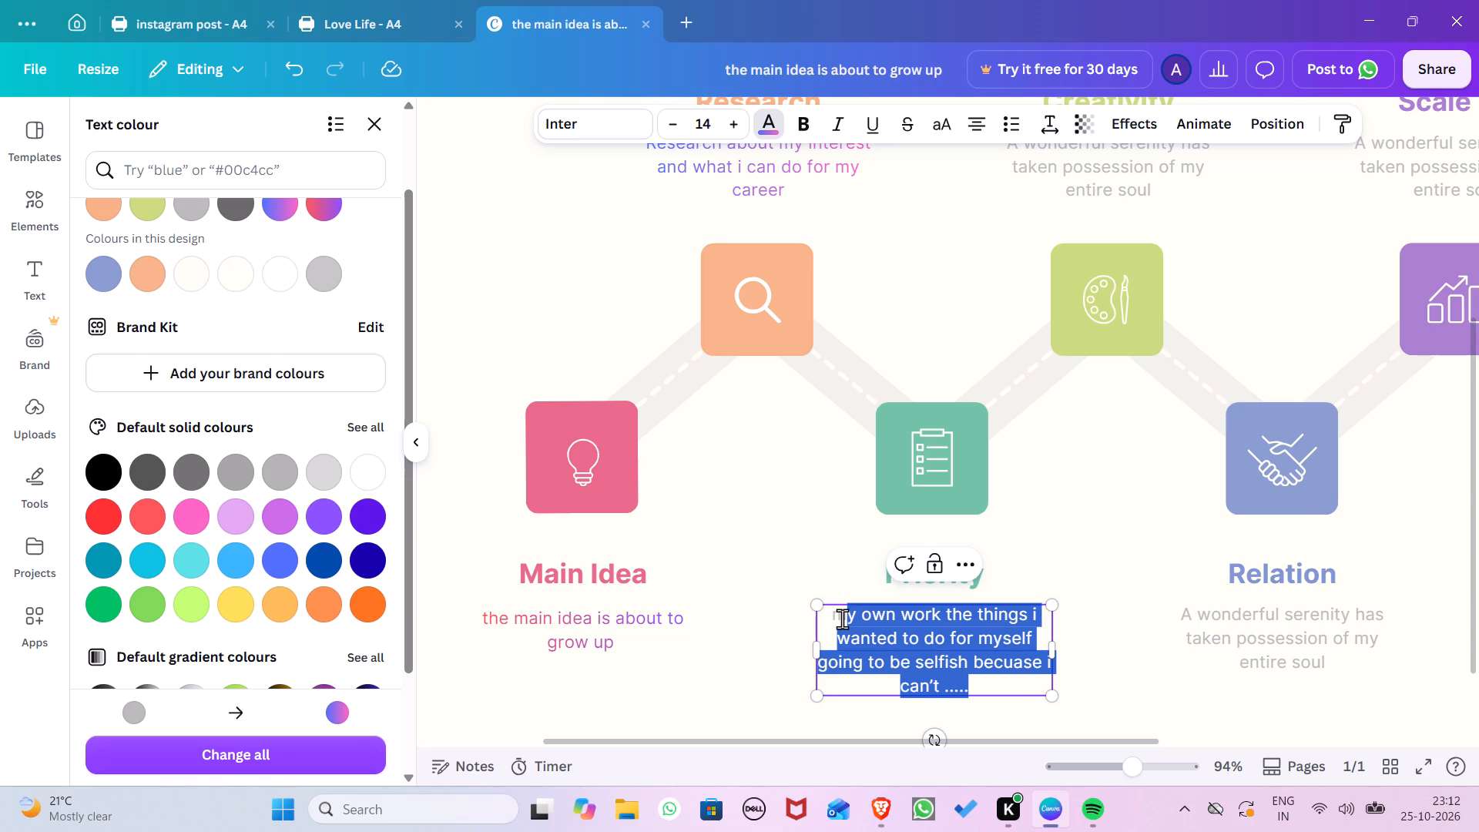
left_click_drag(842, 619, 830, 617)
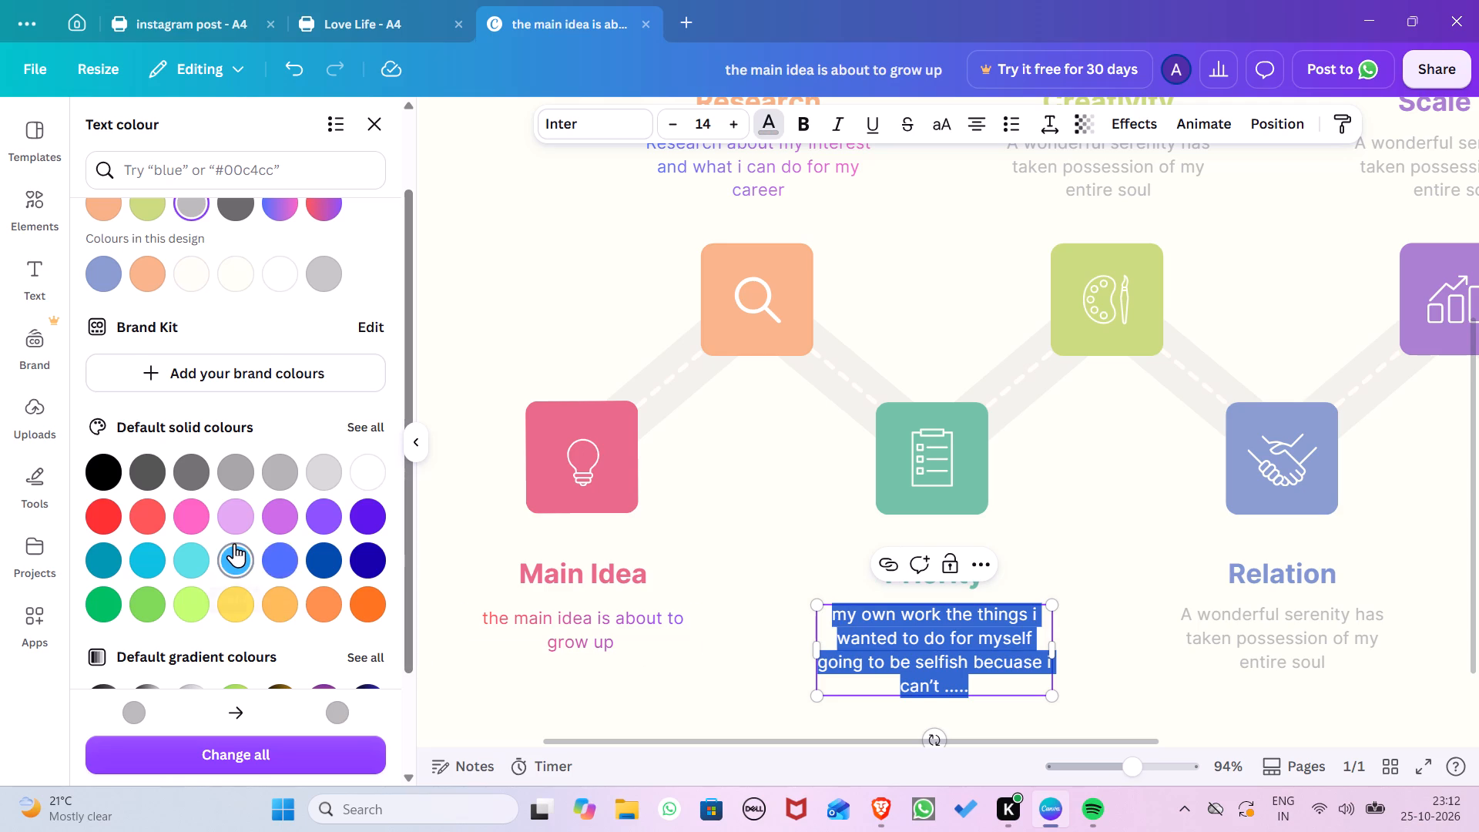
scroll(234, 543, "down", 1)
left_click(236, 610)
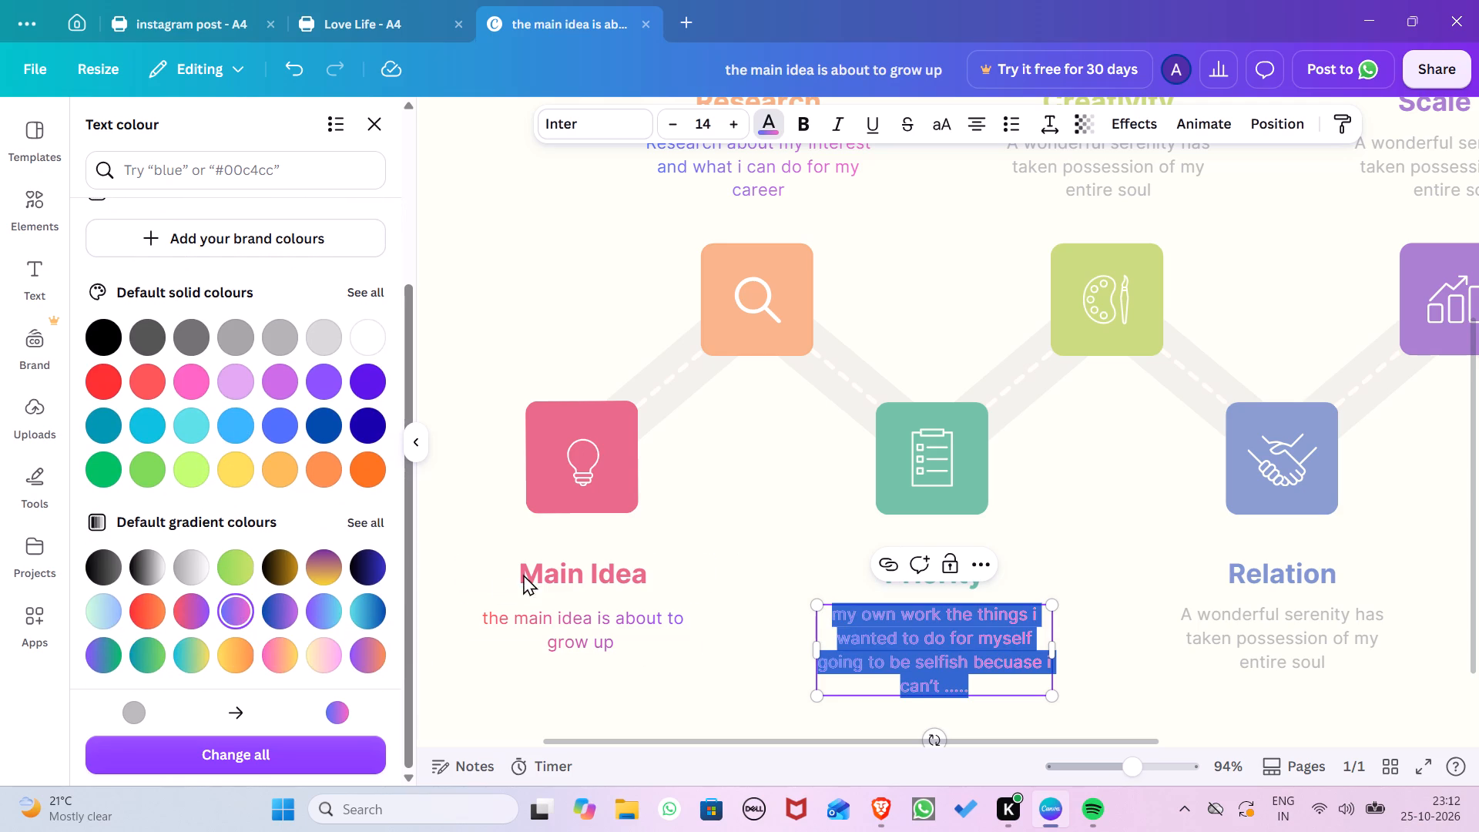
left_click(842, 502)
Look over the upper row of the roadmap, checking the descriptions from Research through Creativity to Scale Up.
scroll(1138, 470, "up", 1)
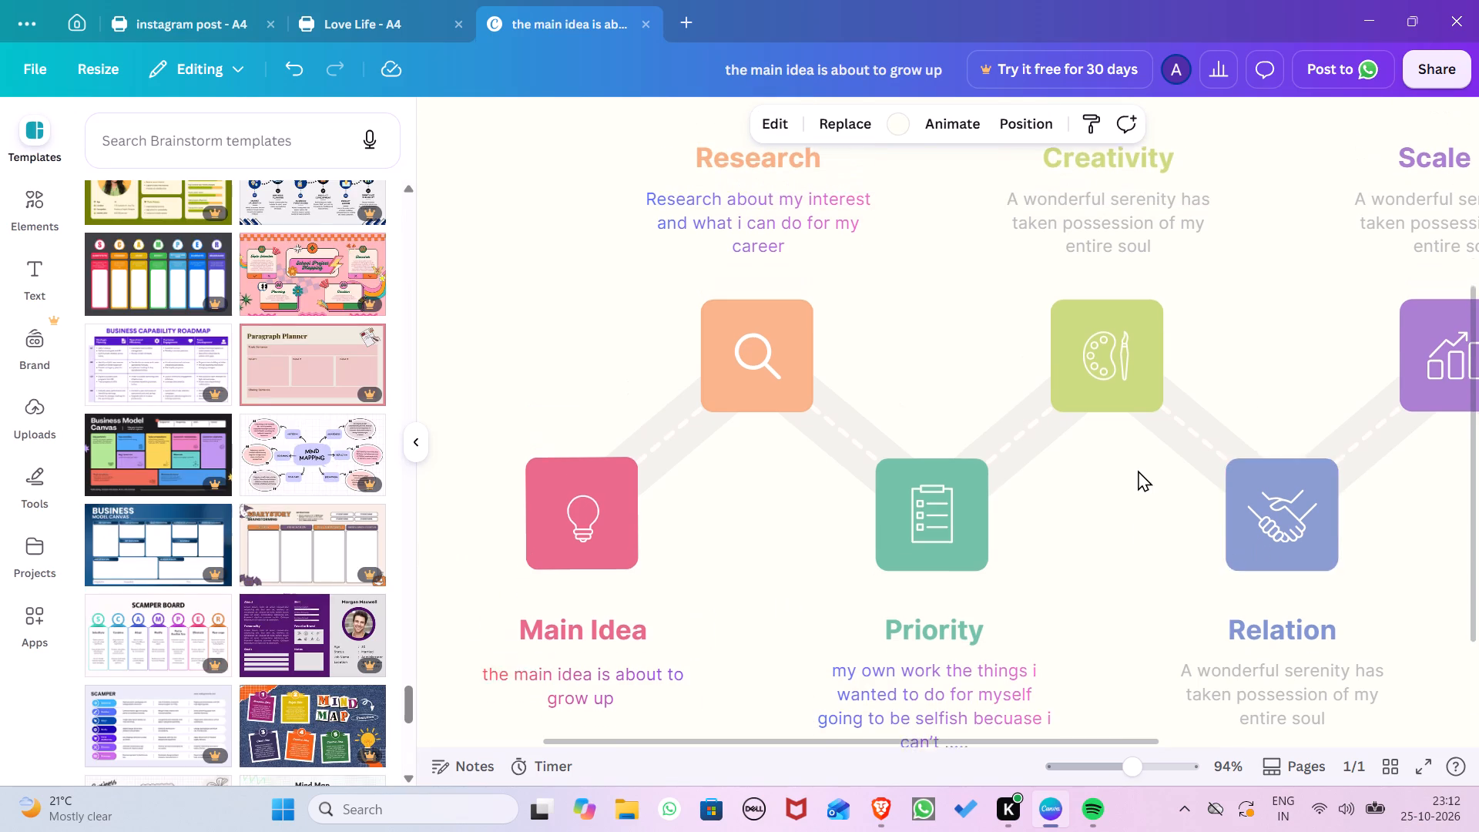
scroll(1138, 470, "up", 2)
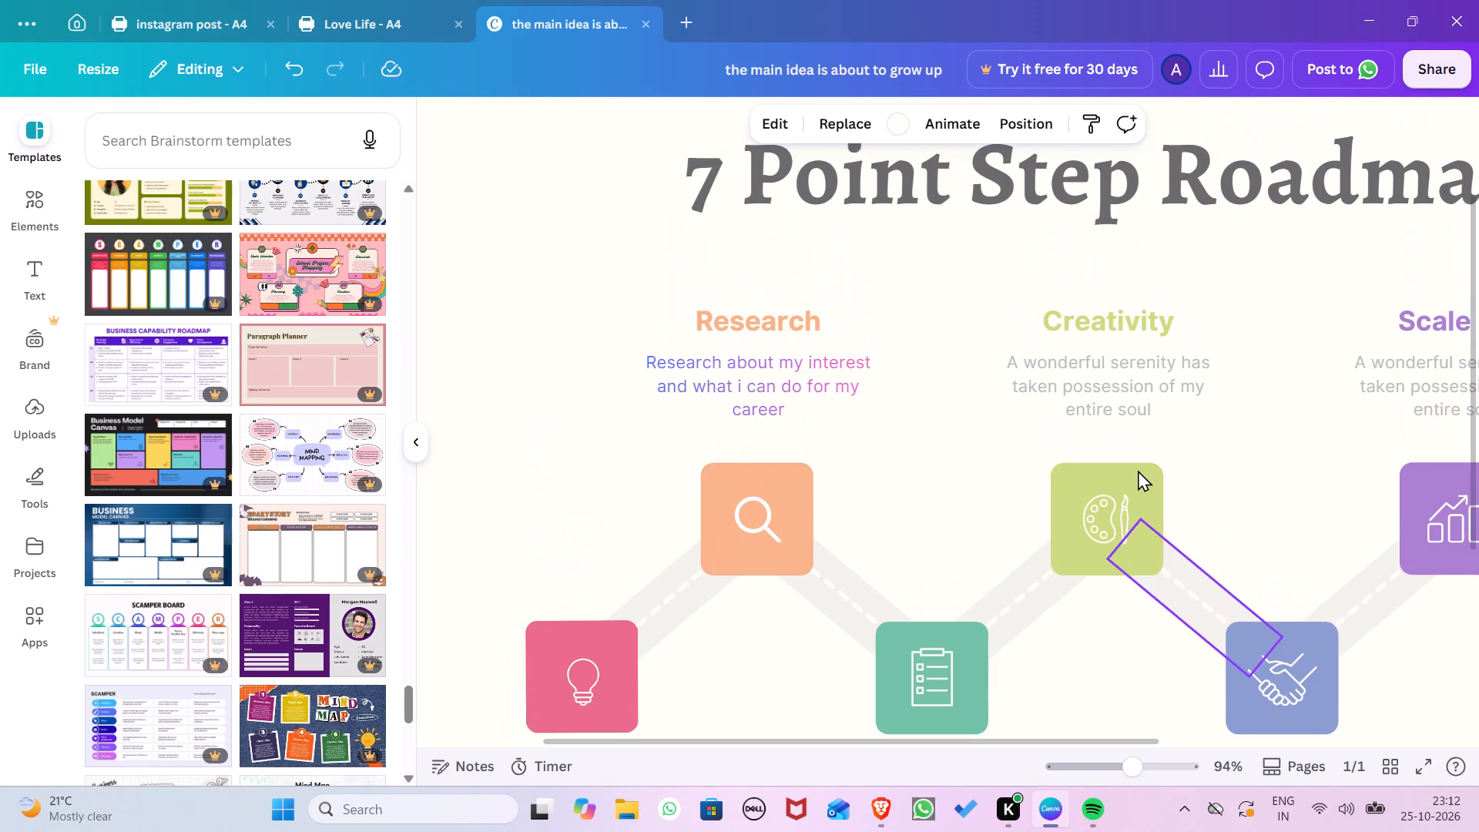
scroll(1138, 470, "up", 2)
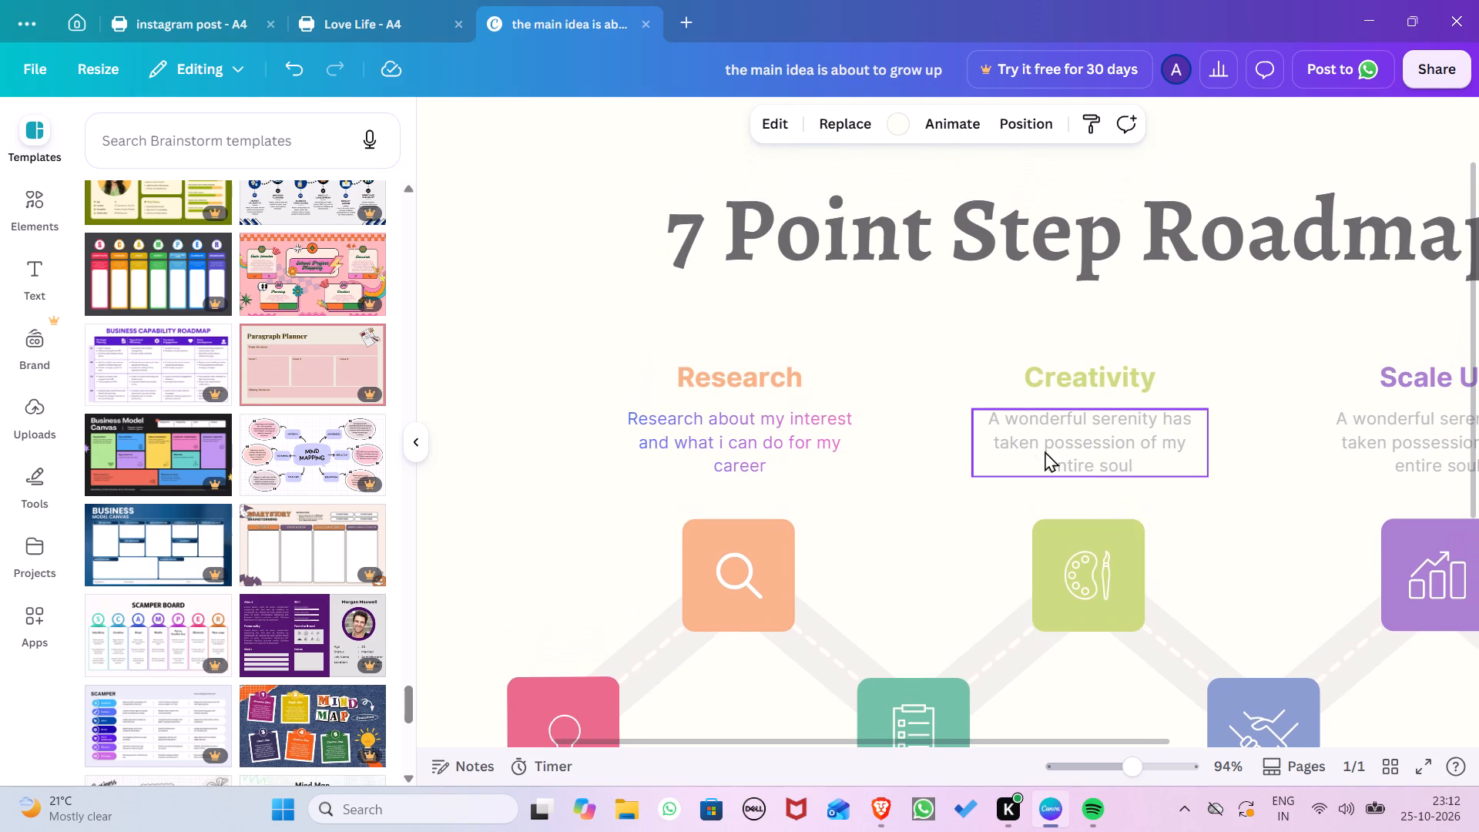
right_click(1220, 482)
scroll(1220, 482, "left", 1)
left_click(1220, 482)
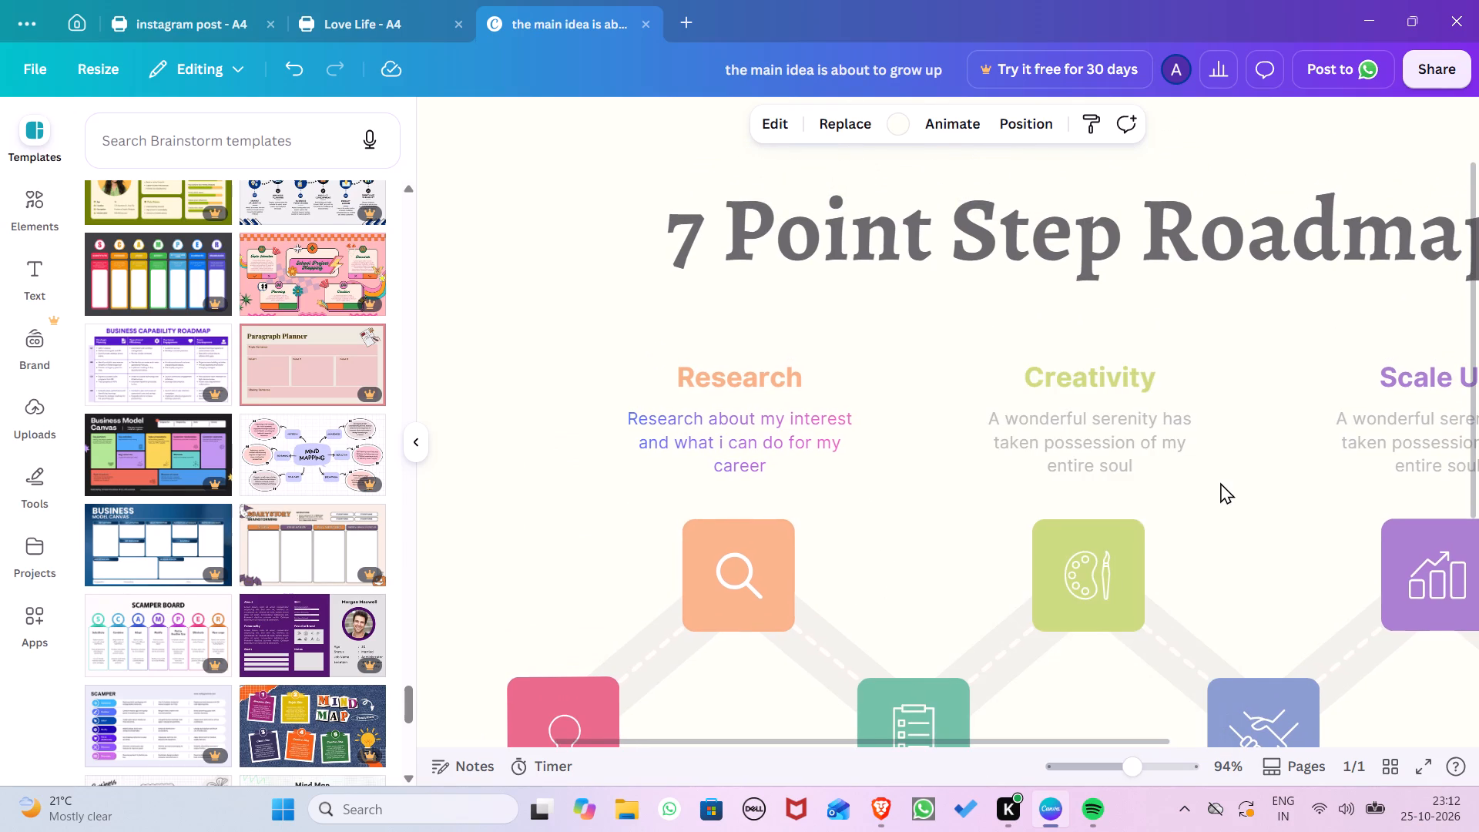
scroll(1220, 482, "left", 3)
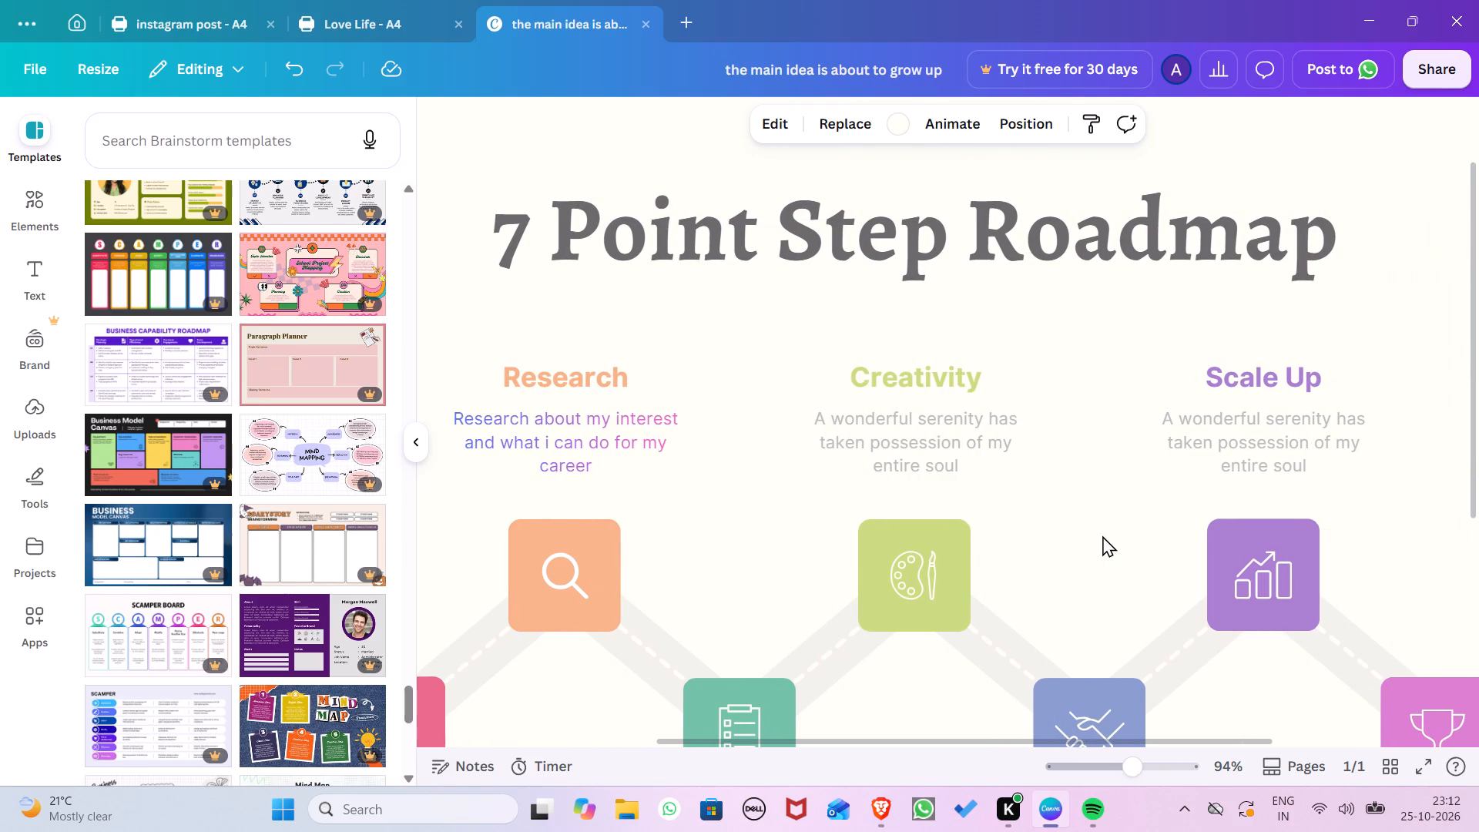
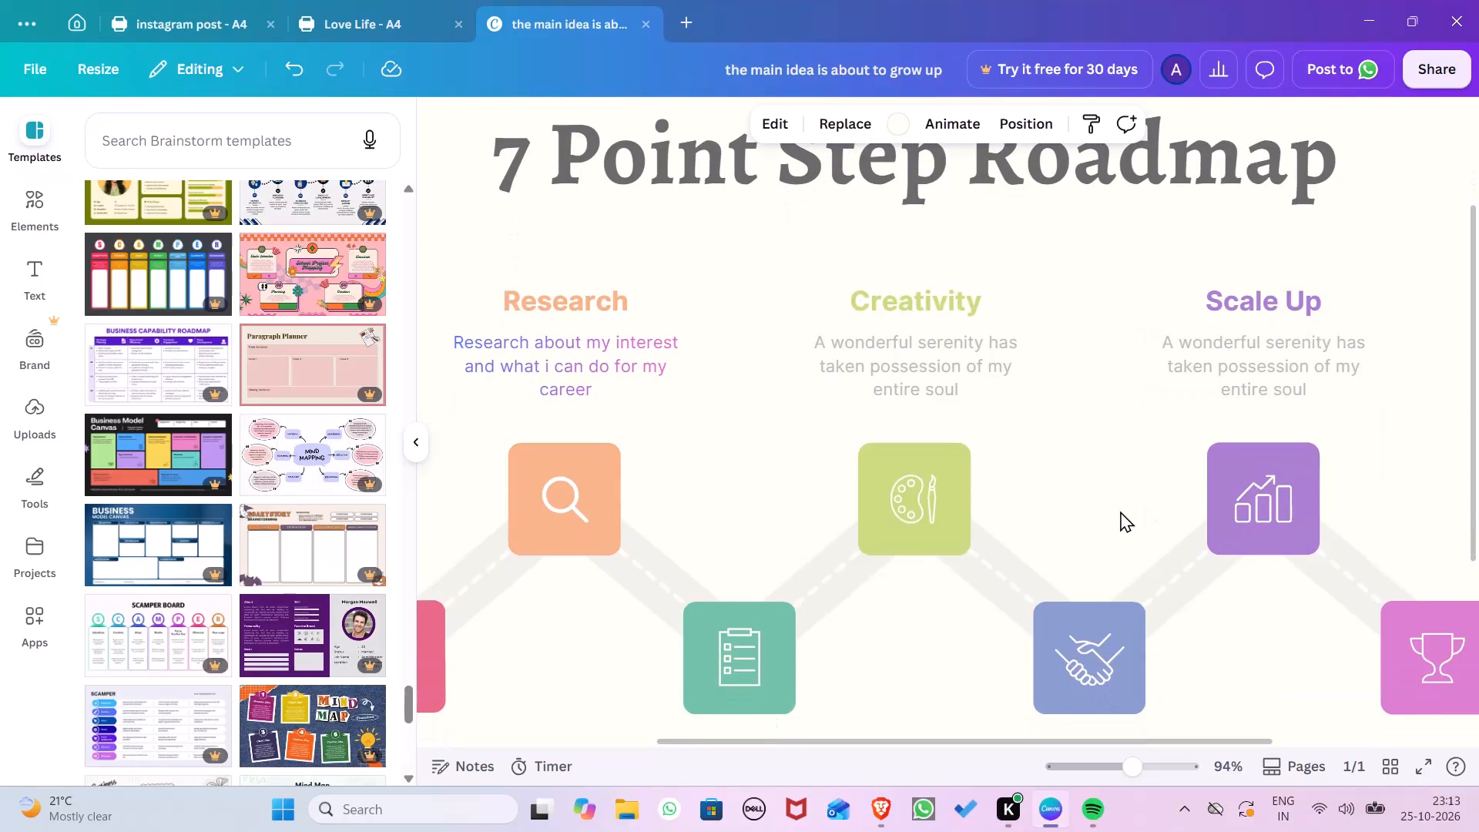
scroll(1120, 511, "down", 1)
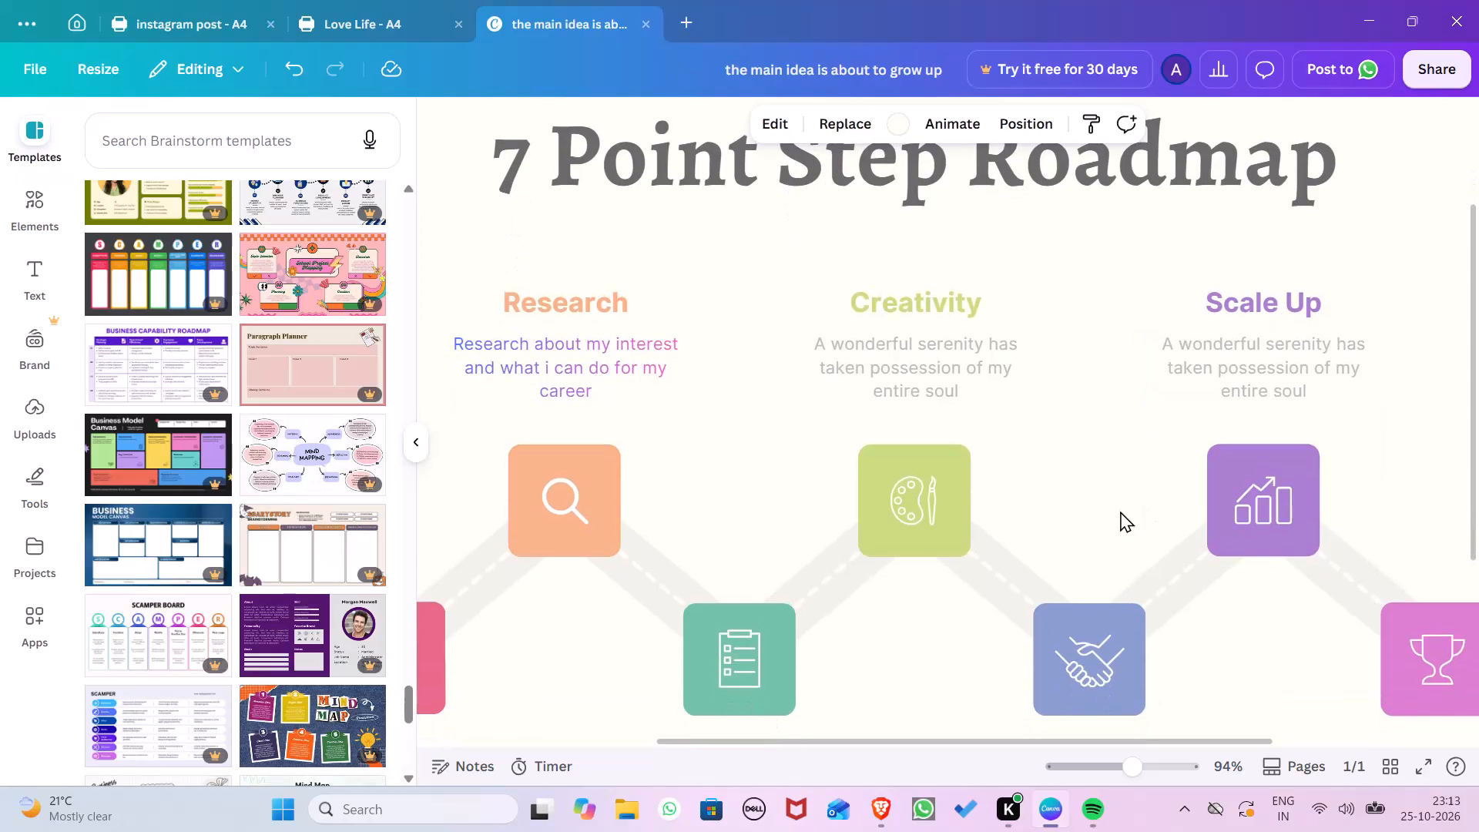
scroll(1120, 511, "down", 1)
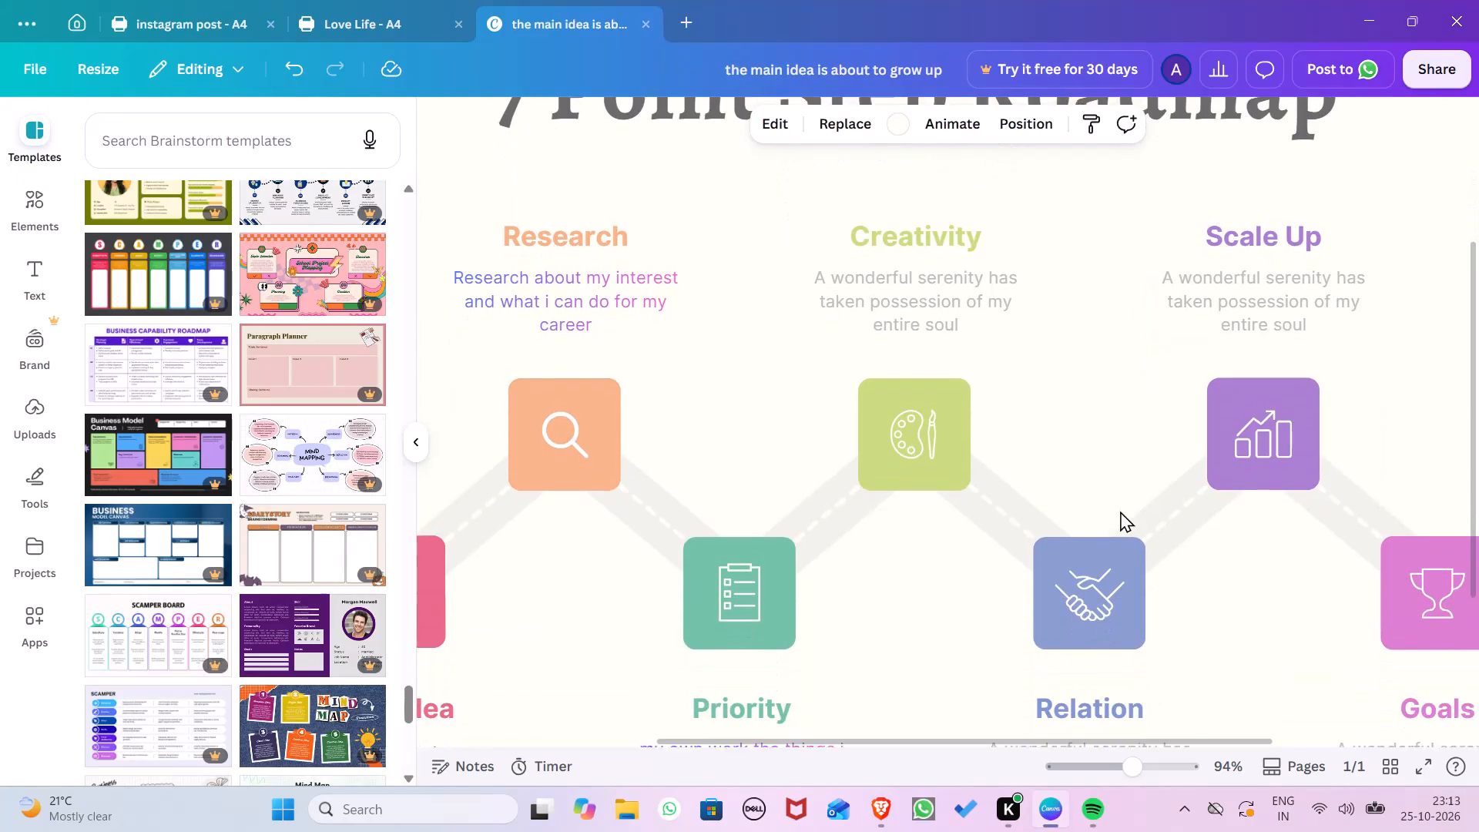
scroll(1120, 511, "down", 1)
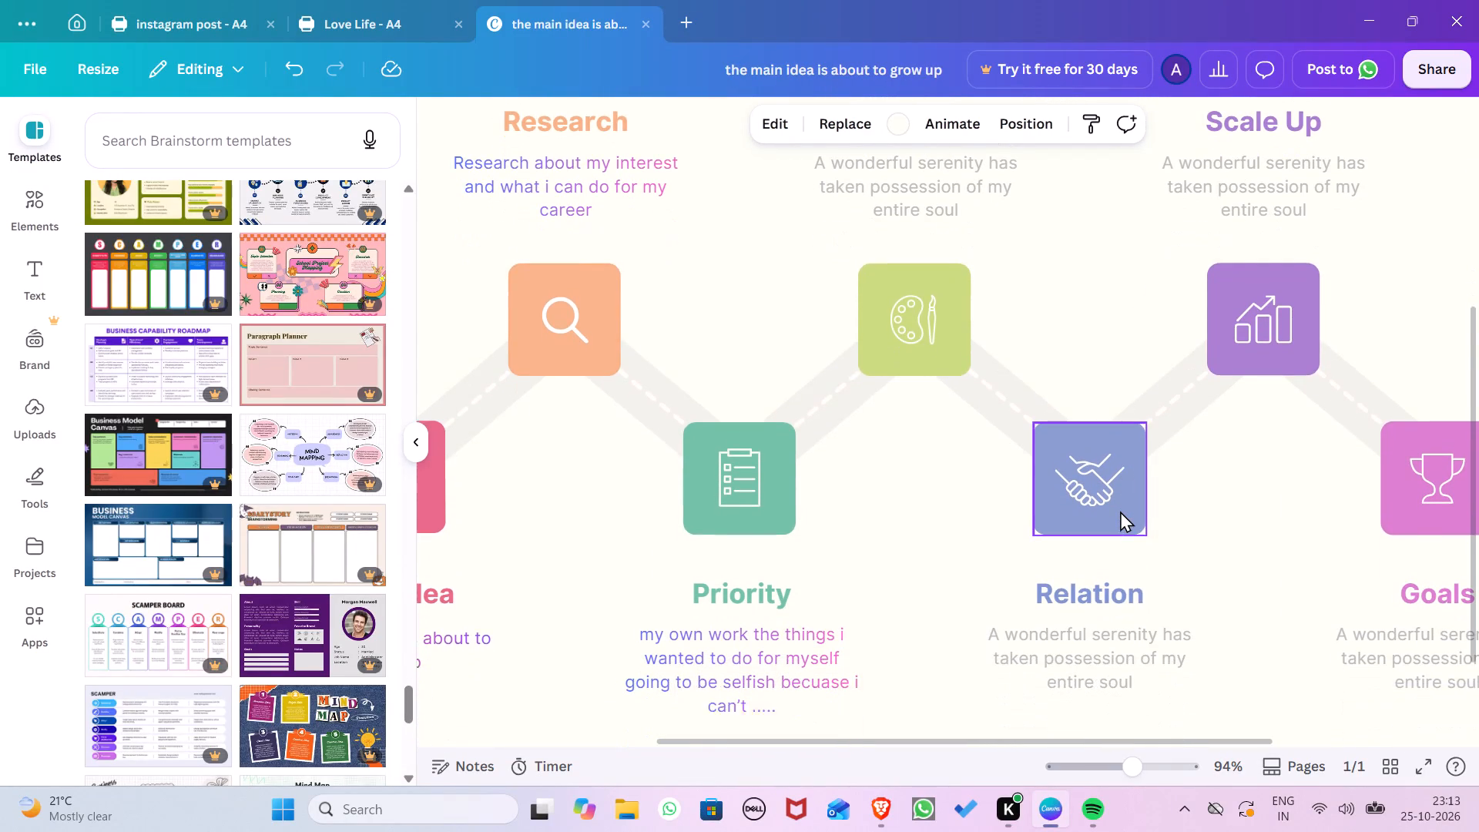
scroll(1120, 511, "down", 2)
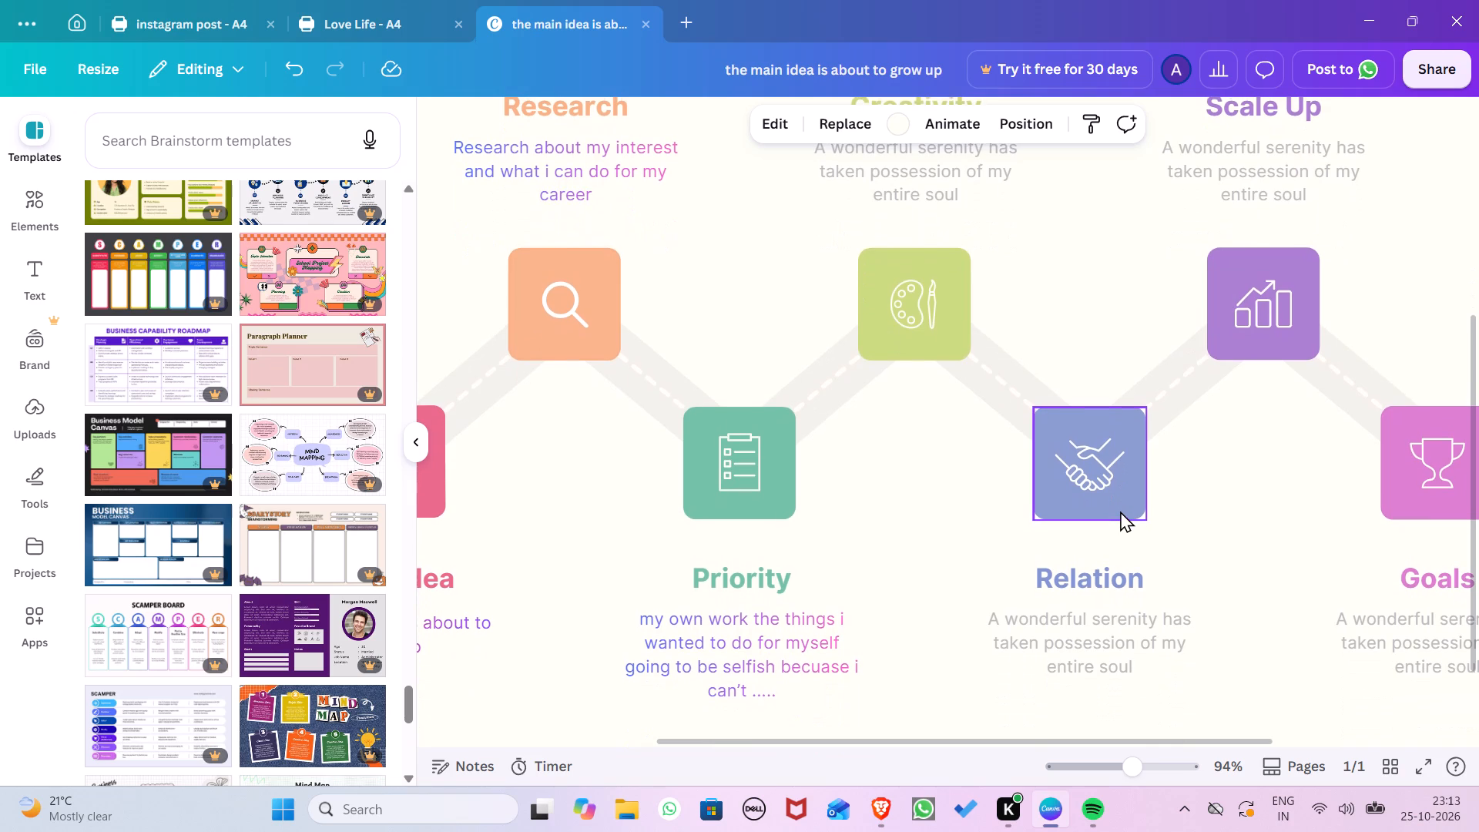
scroll(1120, 511, "down", 2)
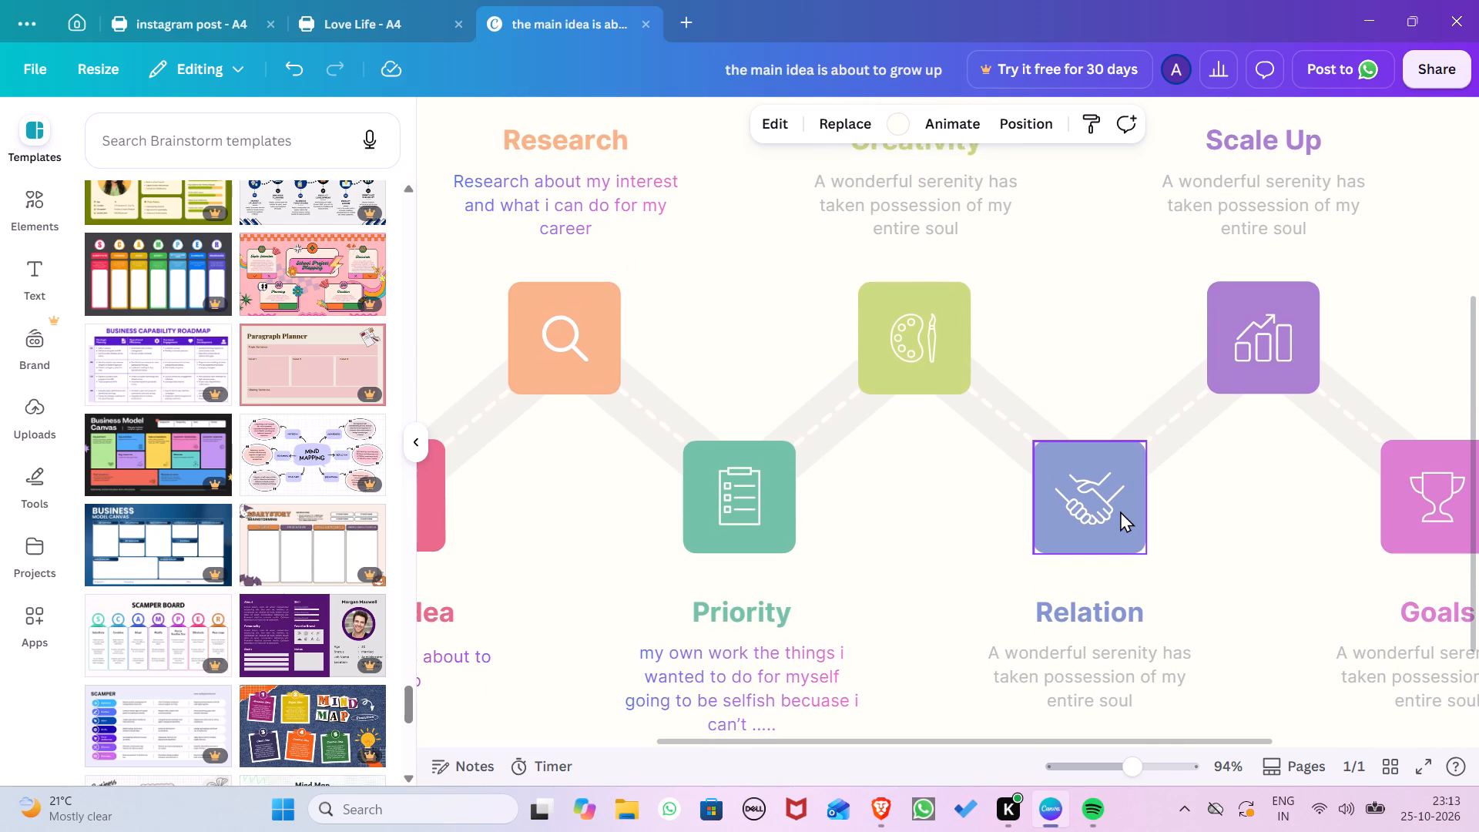
scroll(1120, 511, "down", 1)
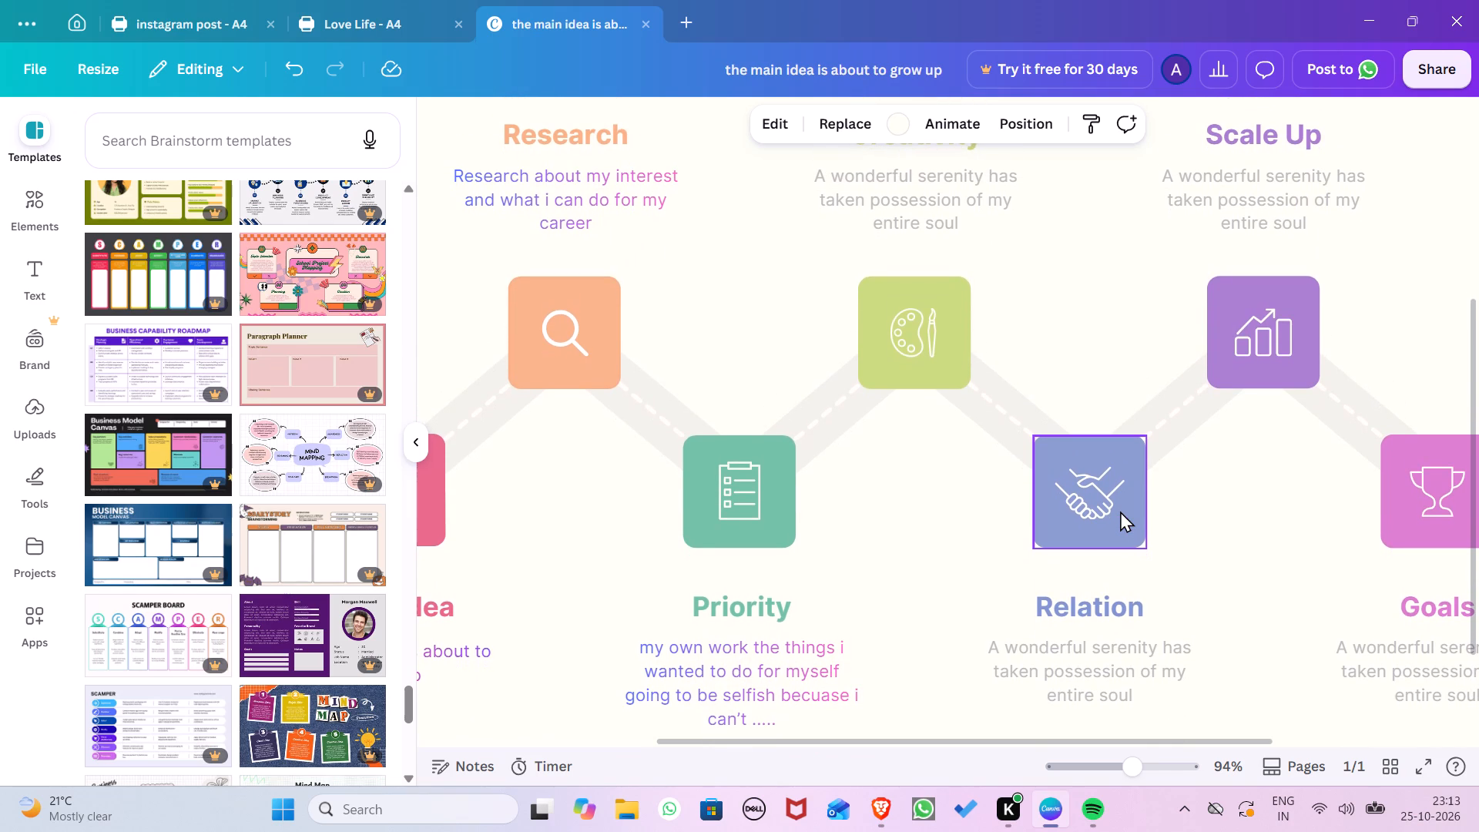
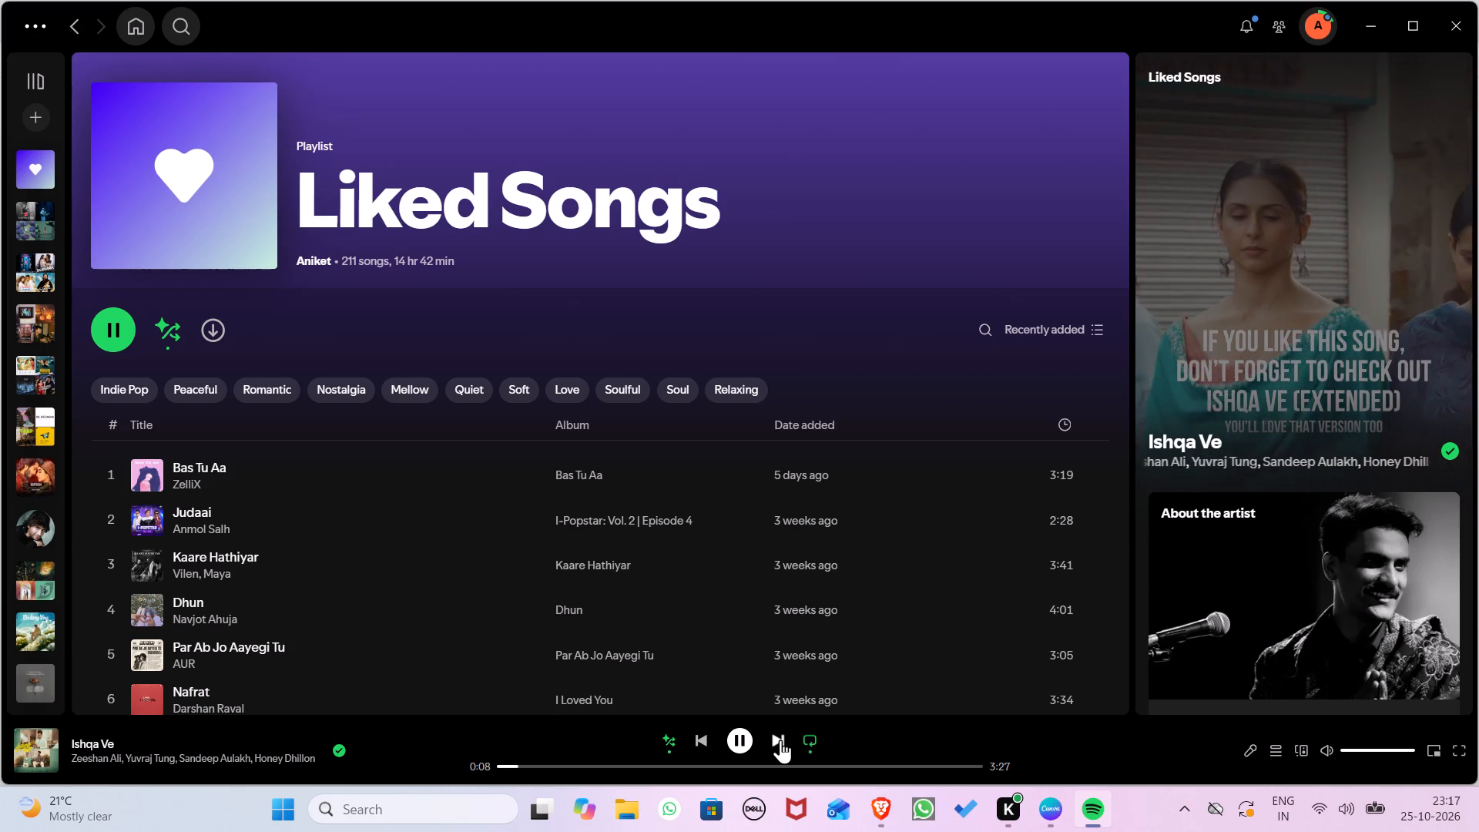
Switch to the Canva roadmap design and replace the placeholder description under Creativity with "creating my new ideas".
key("alt+Tab")
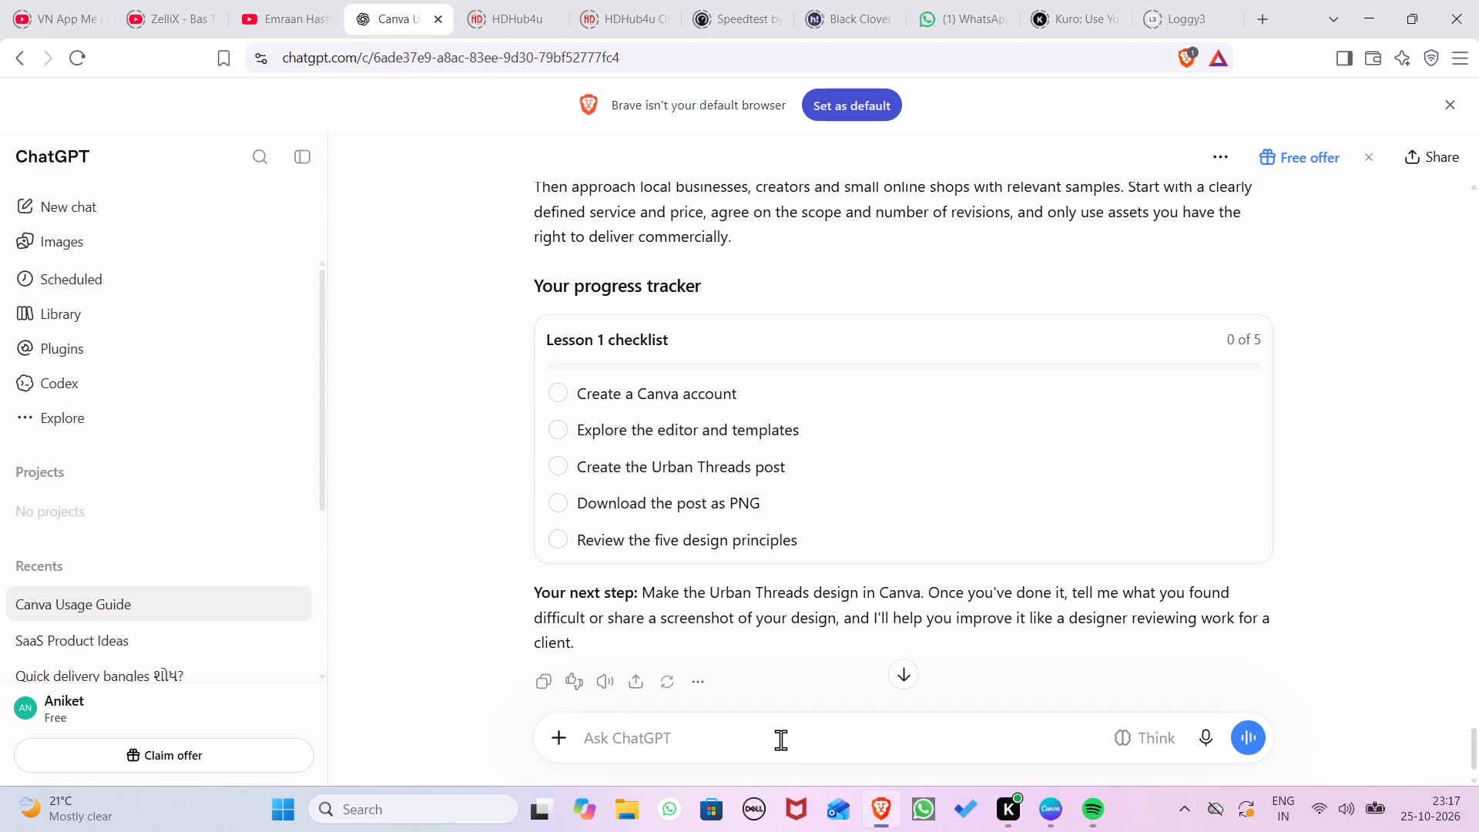
key("alt+Tab")
key("alt+Tab")
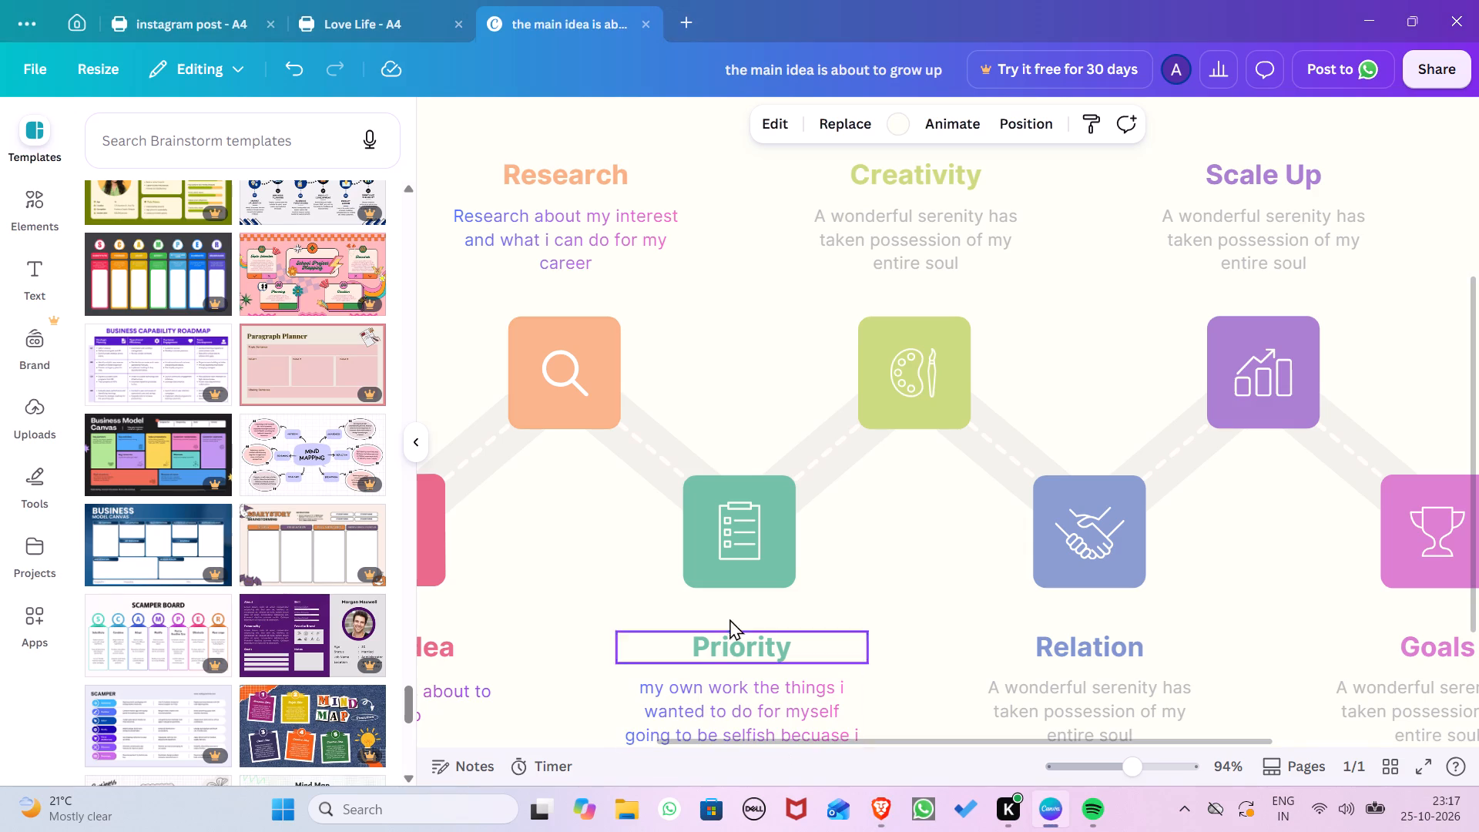
scroll(866, 574, "down", 1)
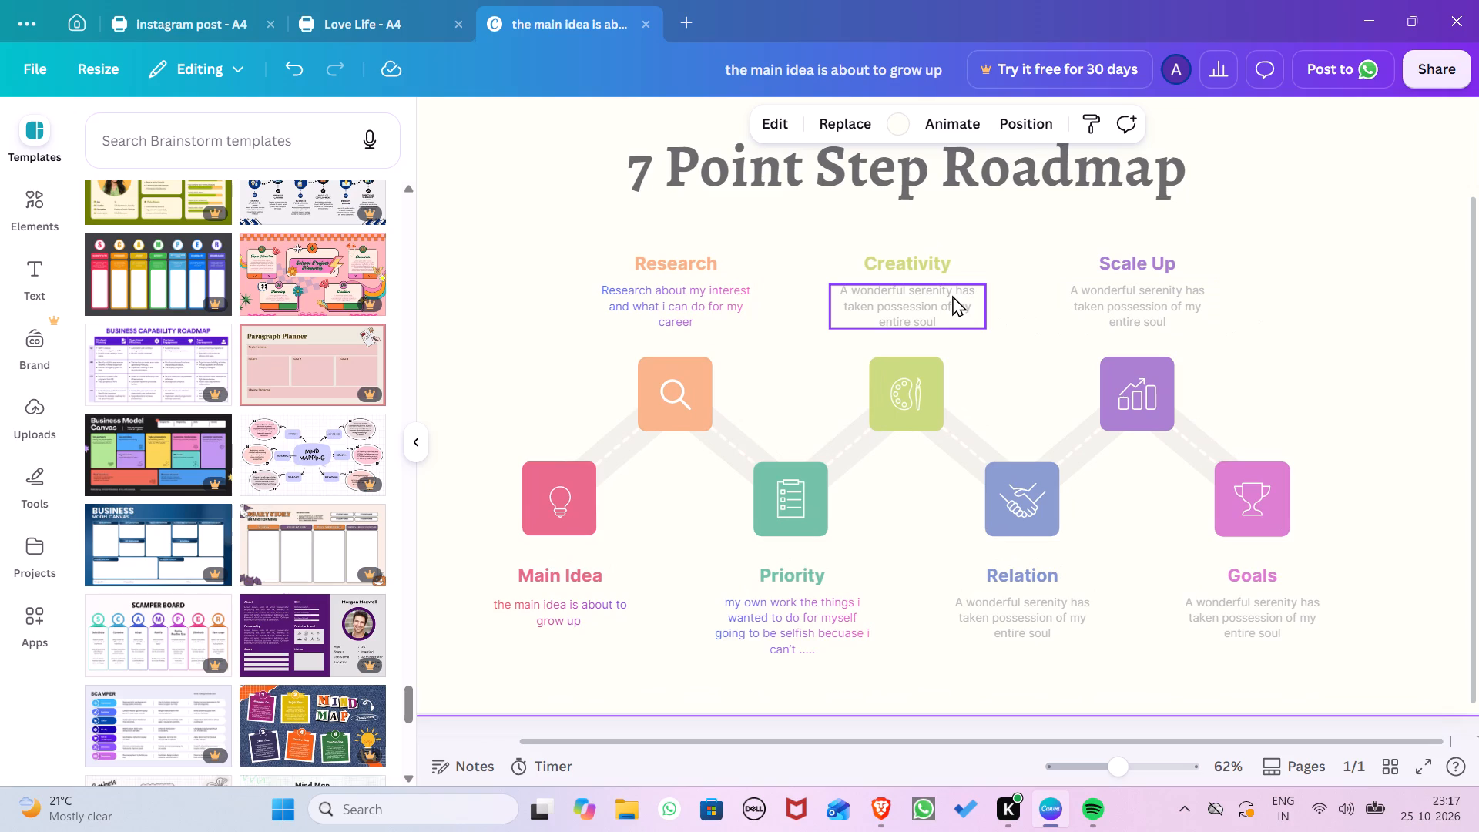
left_click(939, 305)
left_click(939, 305)
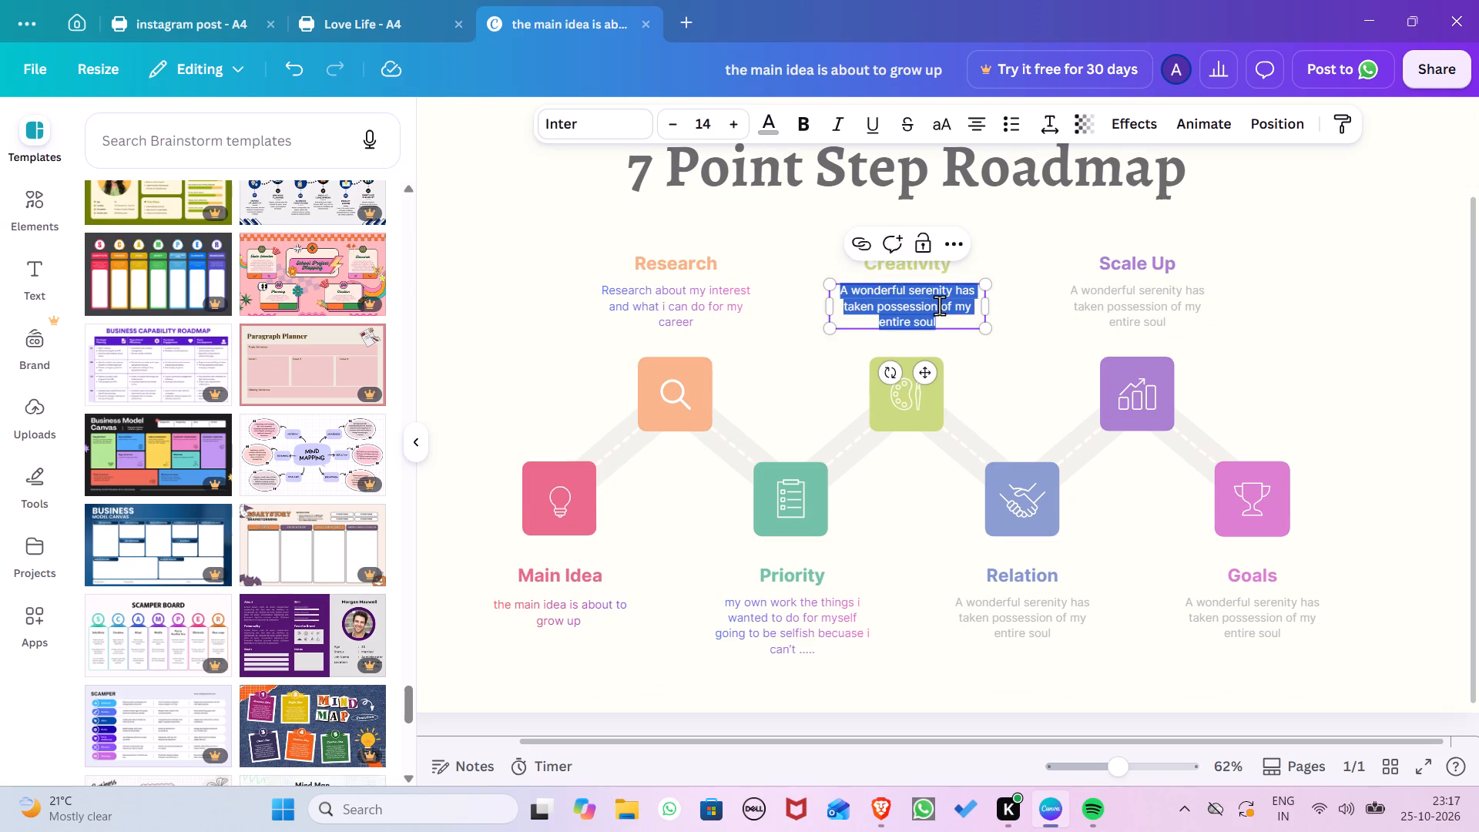
key("BackSpace")
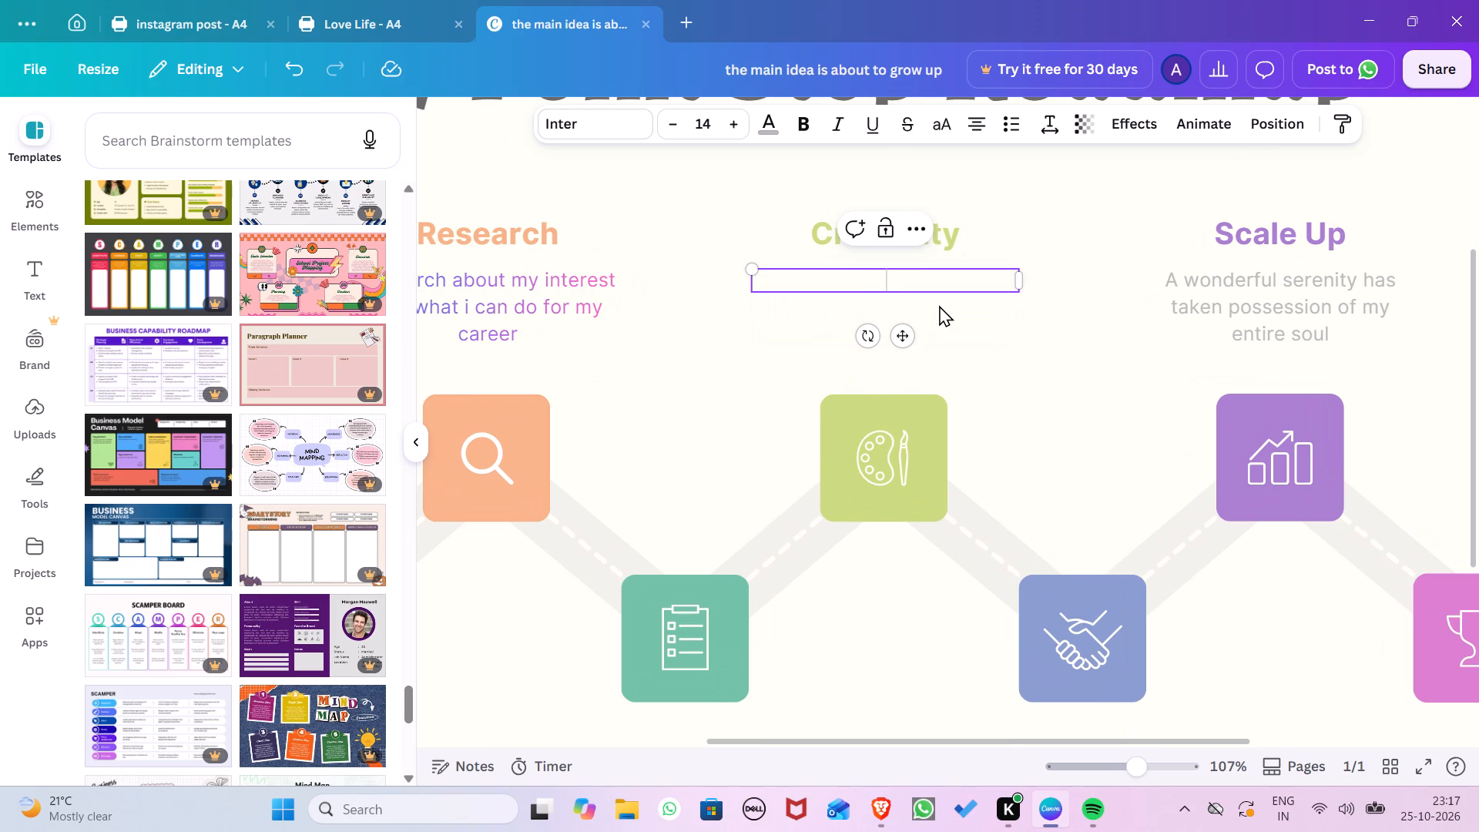
type("cra")
key("BackSpace")
type("eatim")
key("BackSpace")
type("ng ,")
key("BackSpace")
type("my new ideas")
key("space")
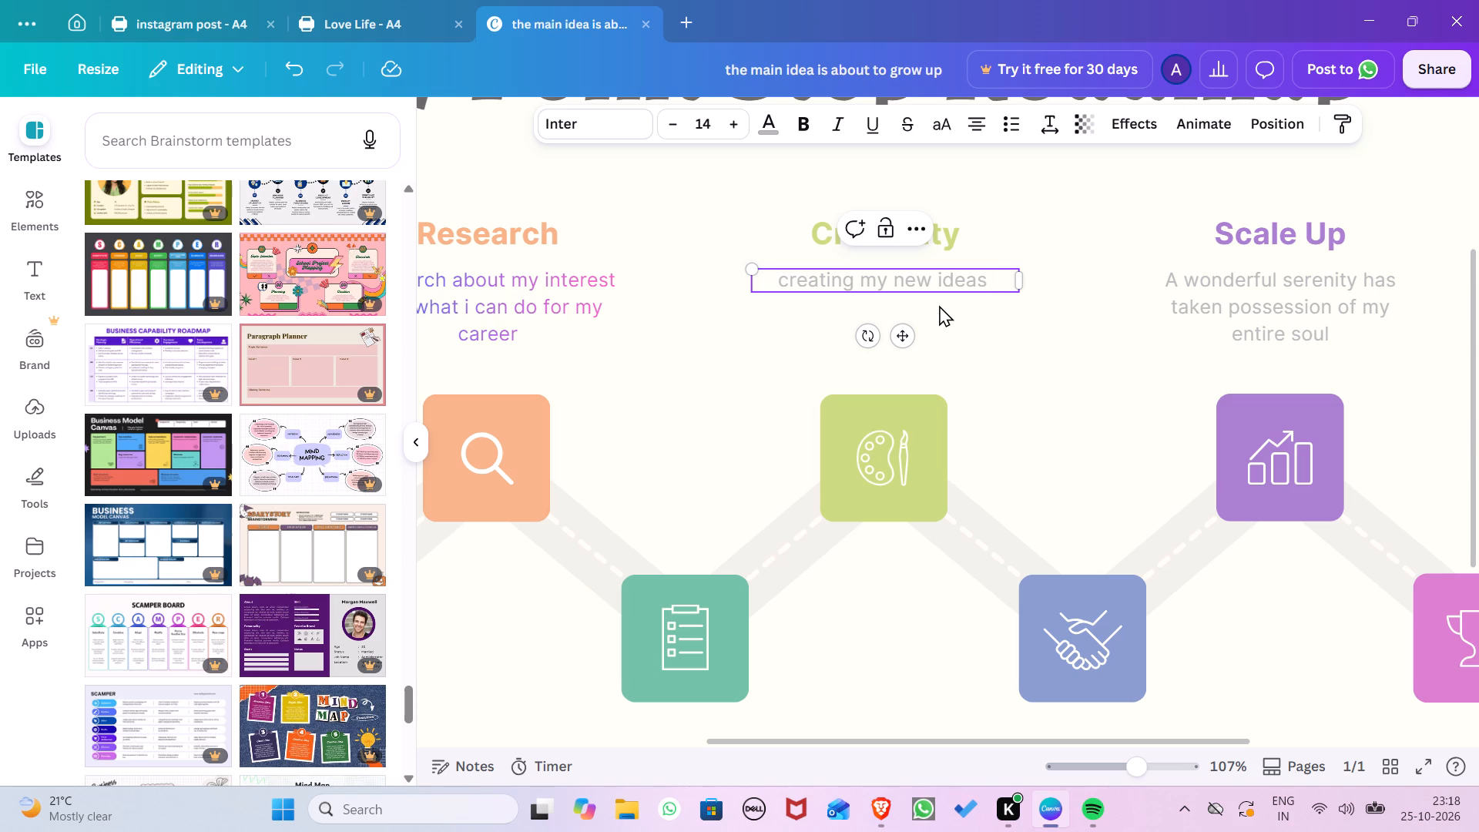
Reword the Creativity description to read "creating my own new ideas".
key("BackSpace")
key("BackSpace")
key("BackSpace")
key("BackSpace")
key("BackSpace")
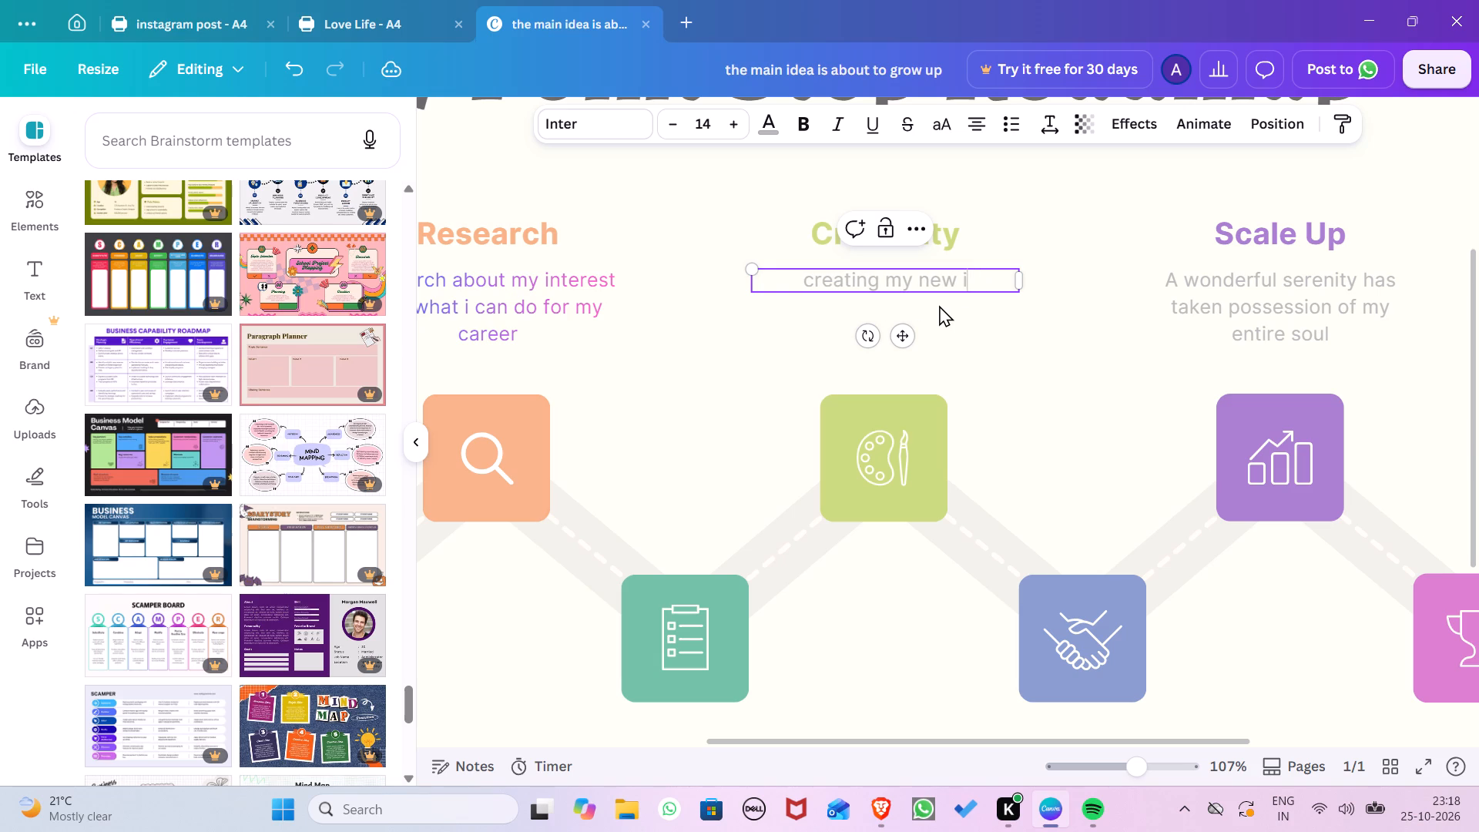
key("BackSpace")
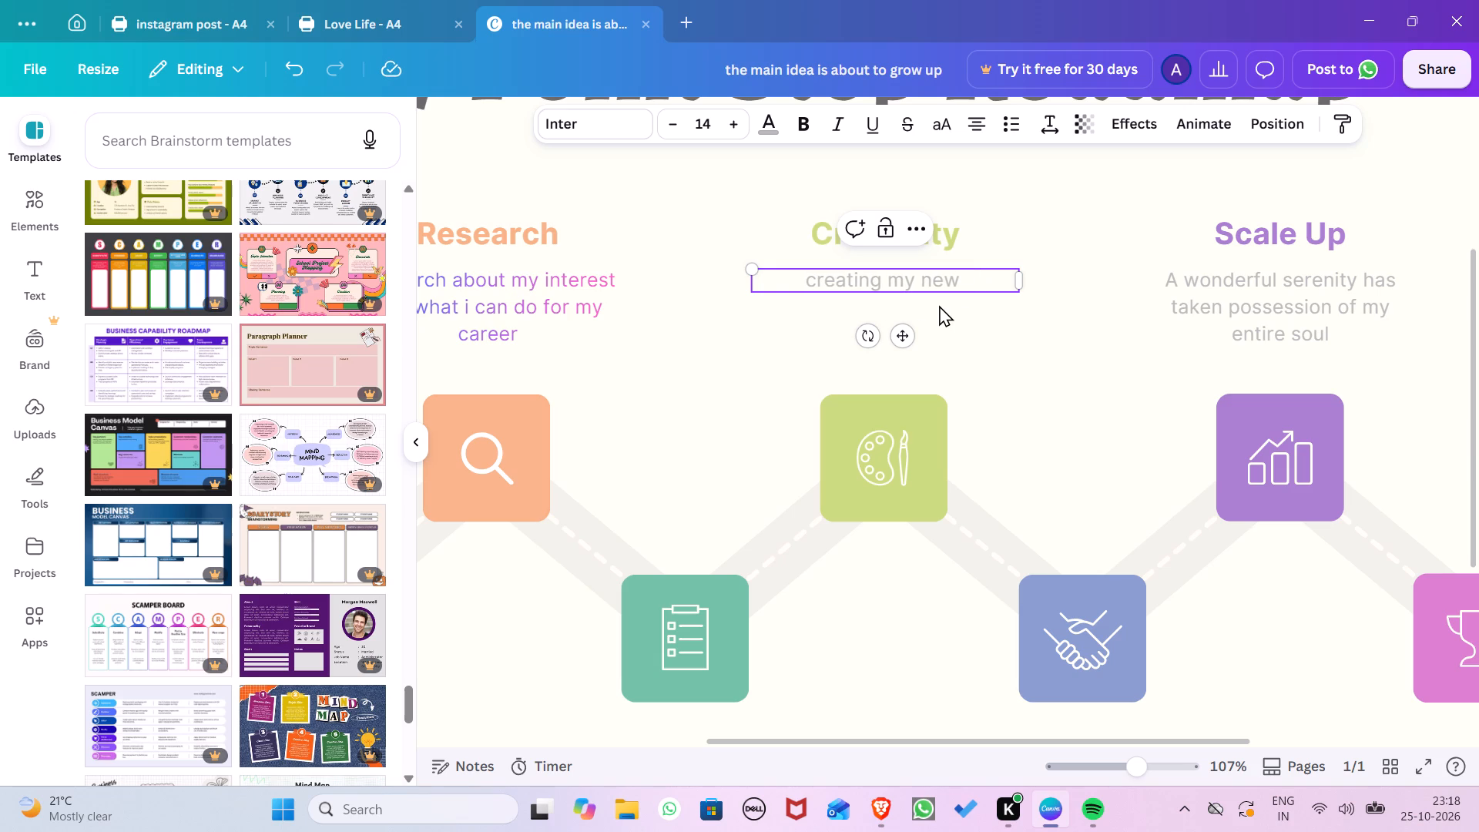
key("Left")
key("Left")
key("Left")
key("Left")
type("own")
key("space")
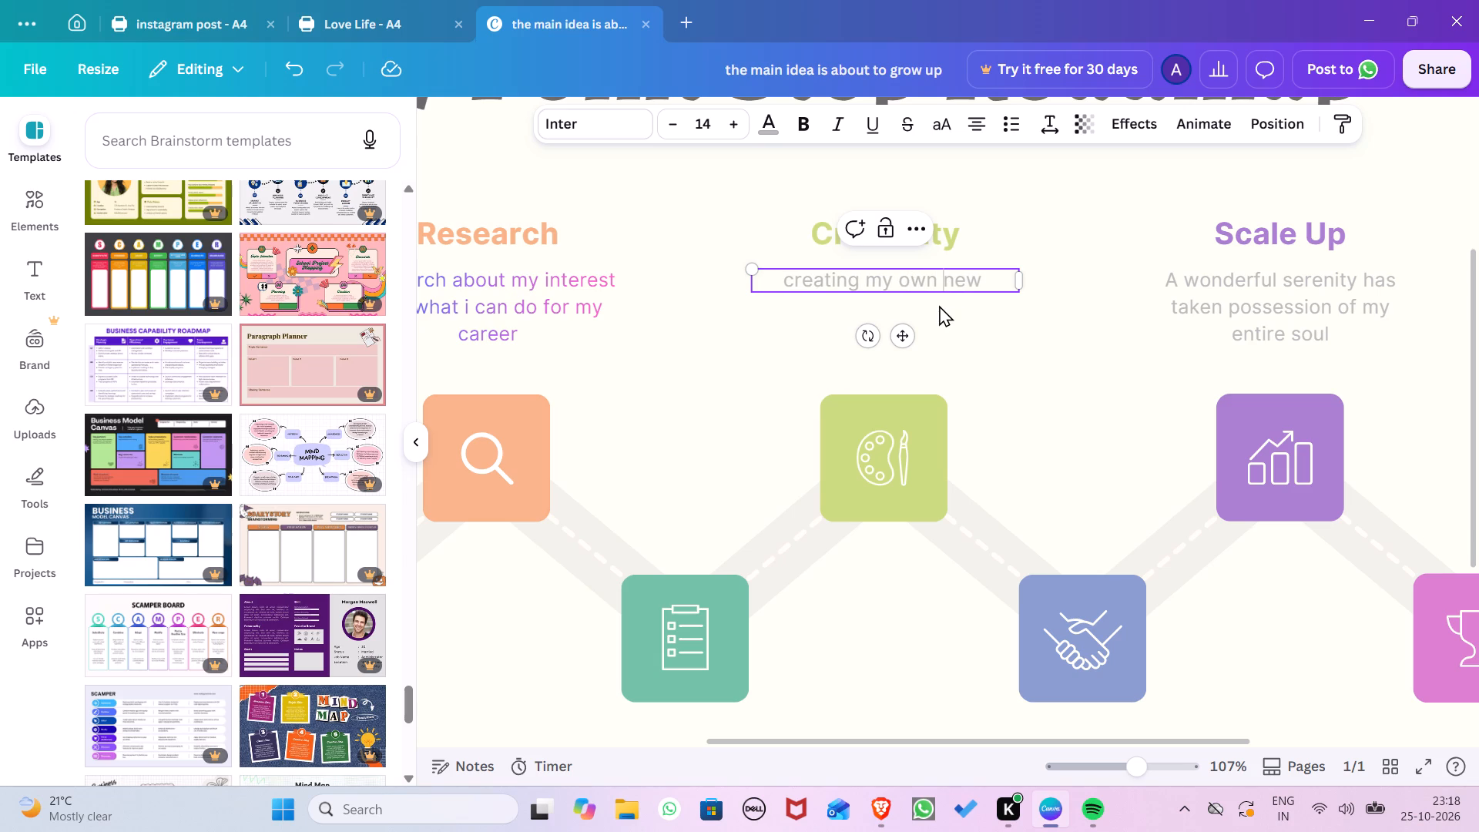
key("Right")
key("Right")
key("Right")
key("space")
type("ideas")
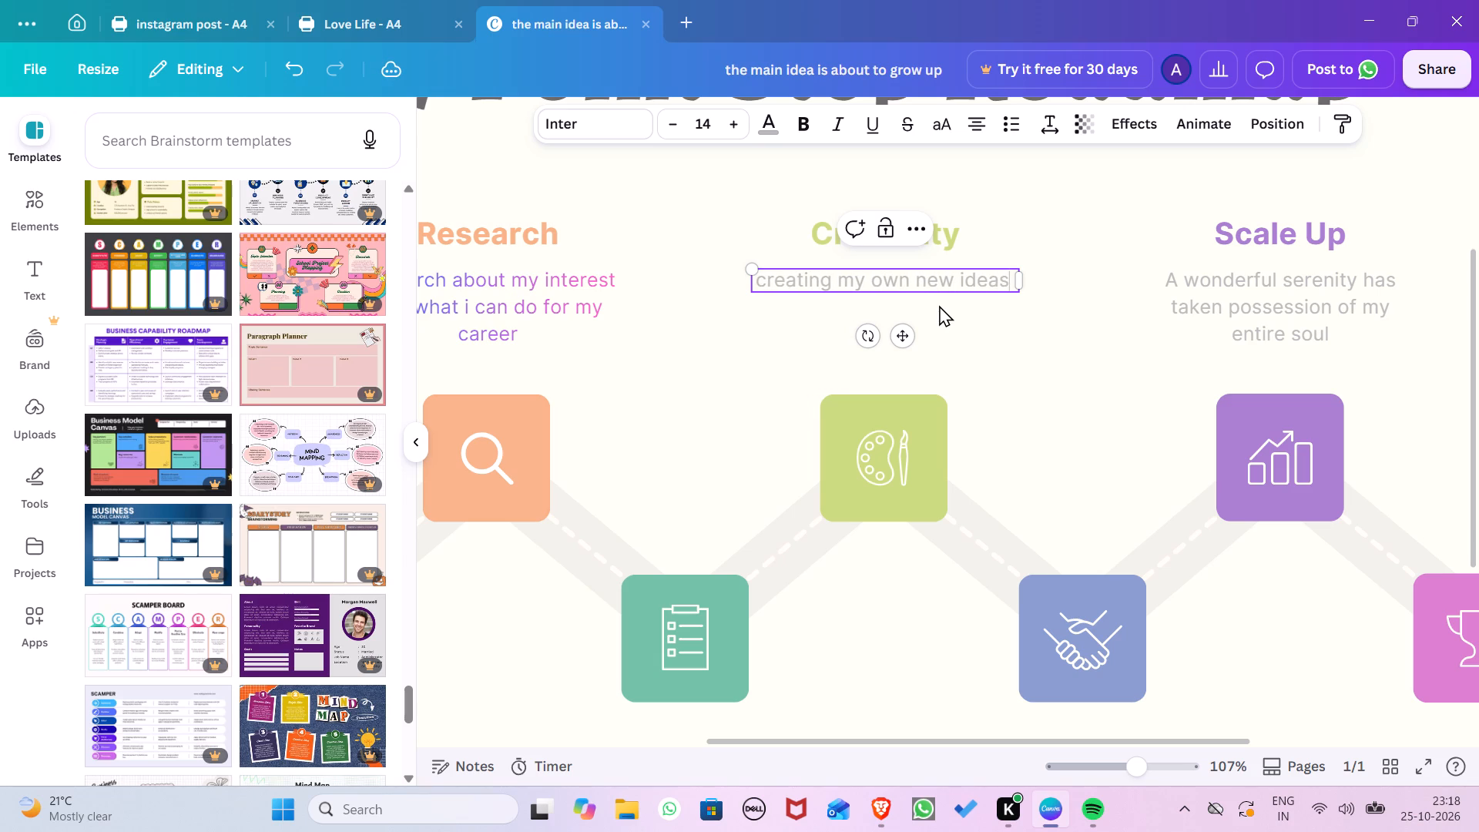
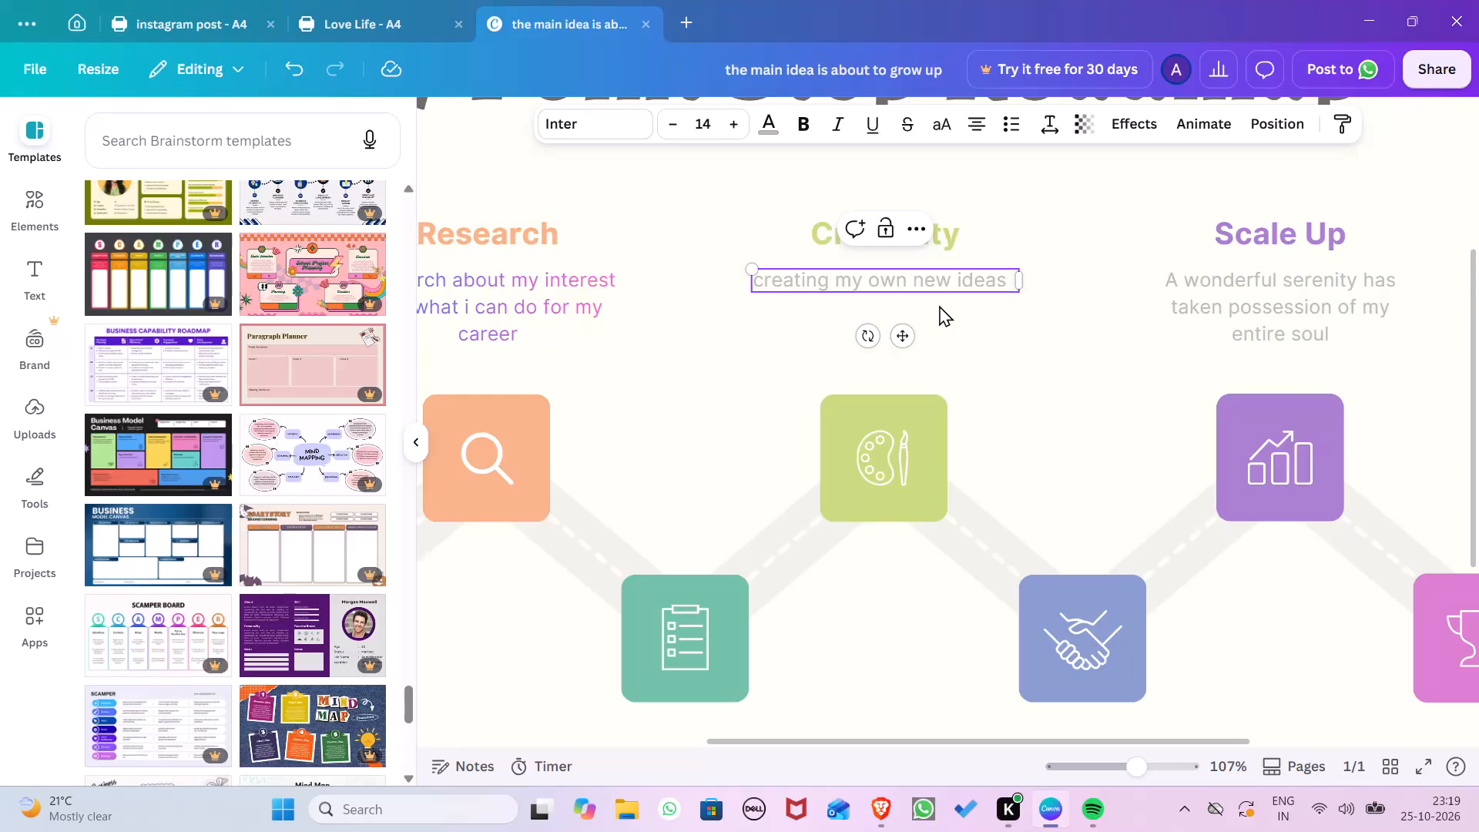
Extend the Creativity description with "for my betterment and scaling up my growth".
type("for my better")
key("space")
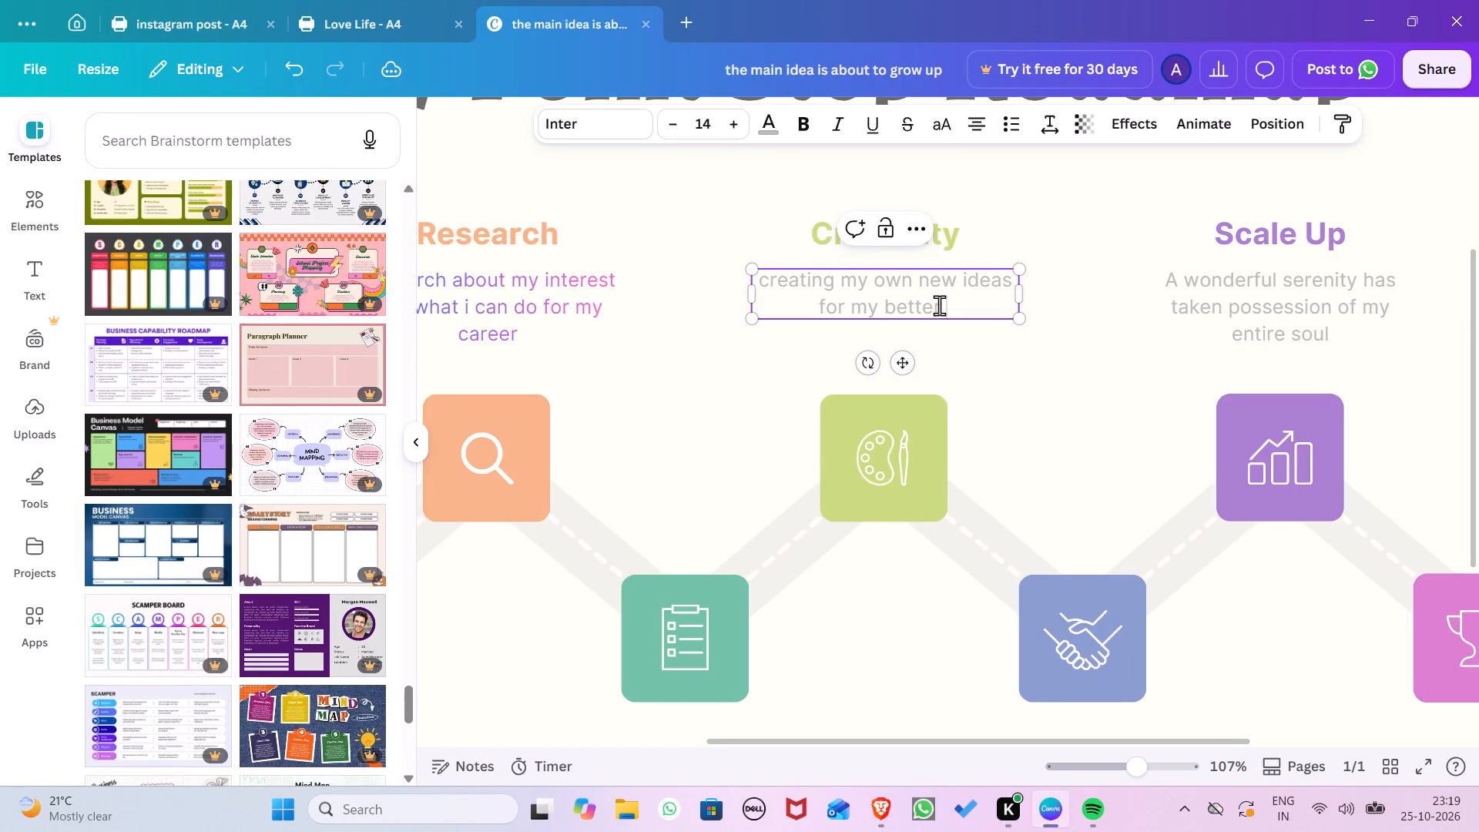
key("BackSpace")
type("ment")
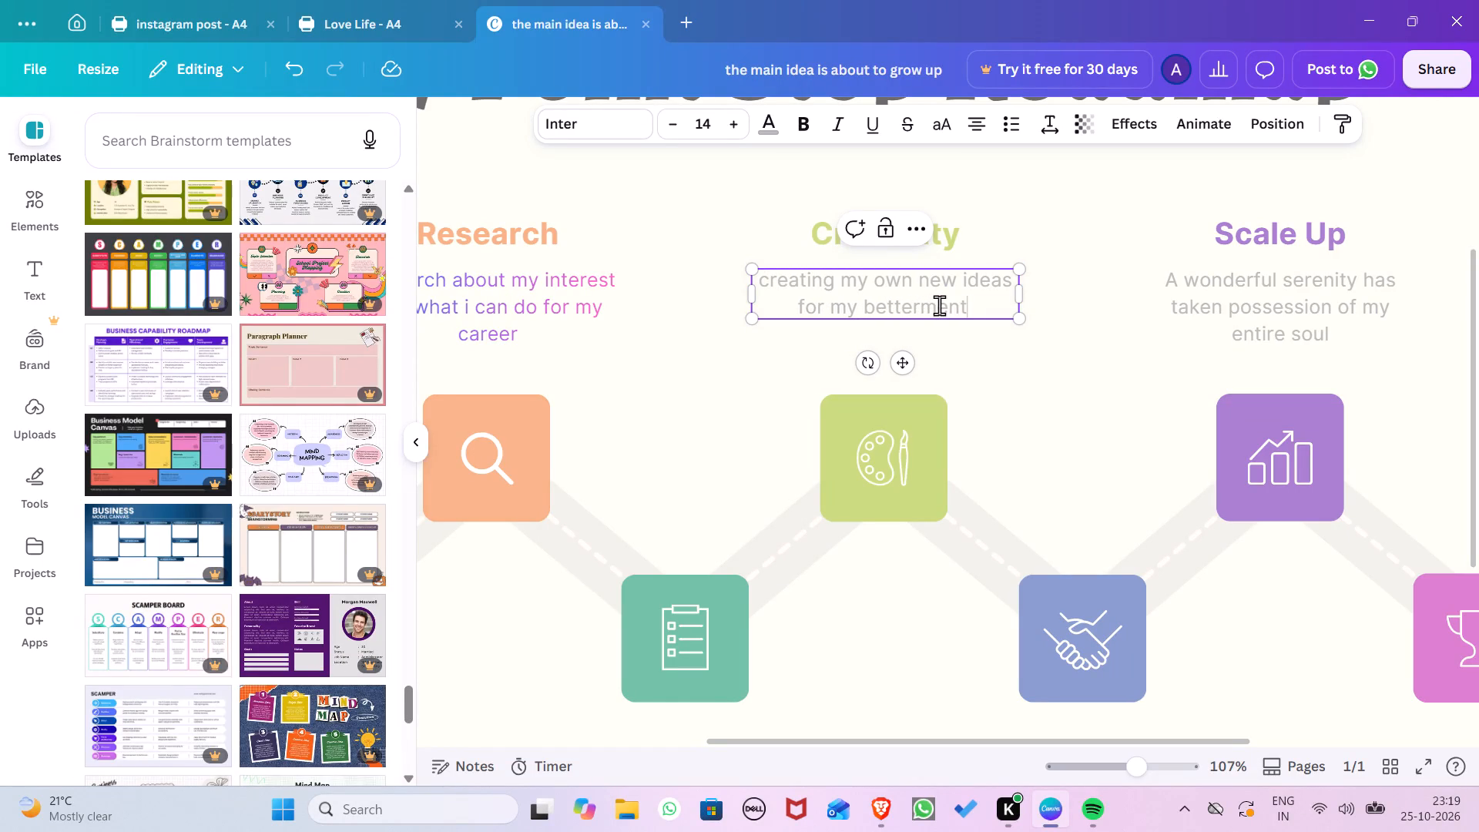
key("space")
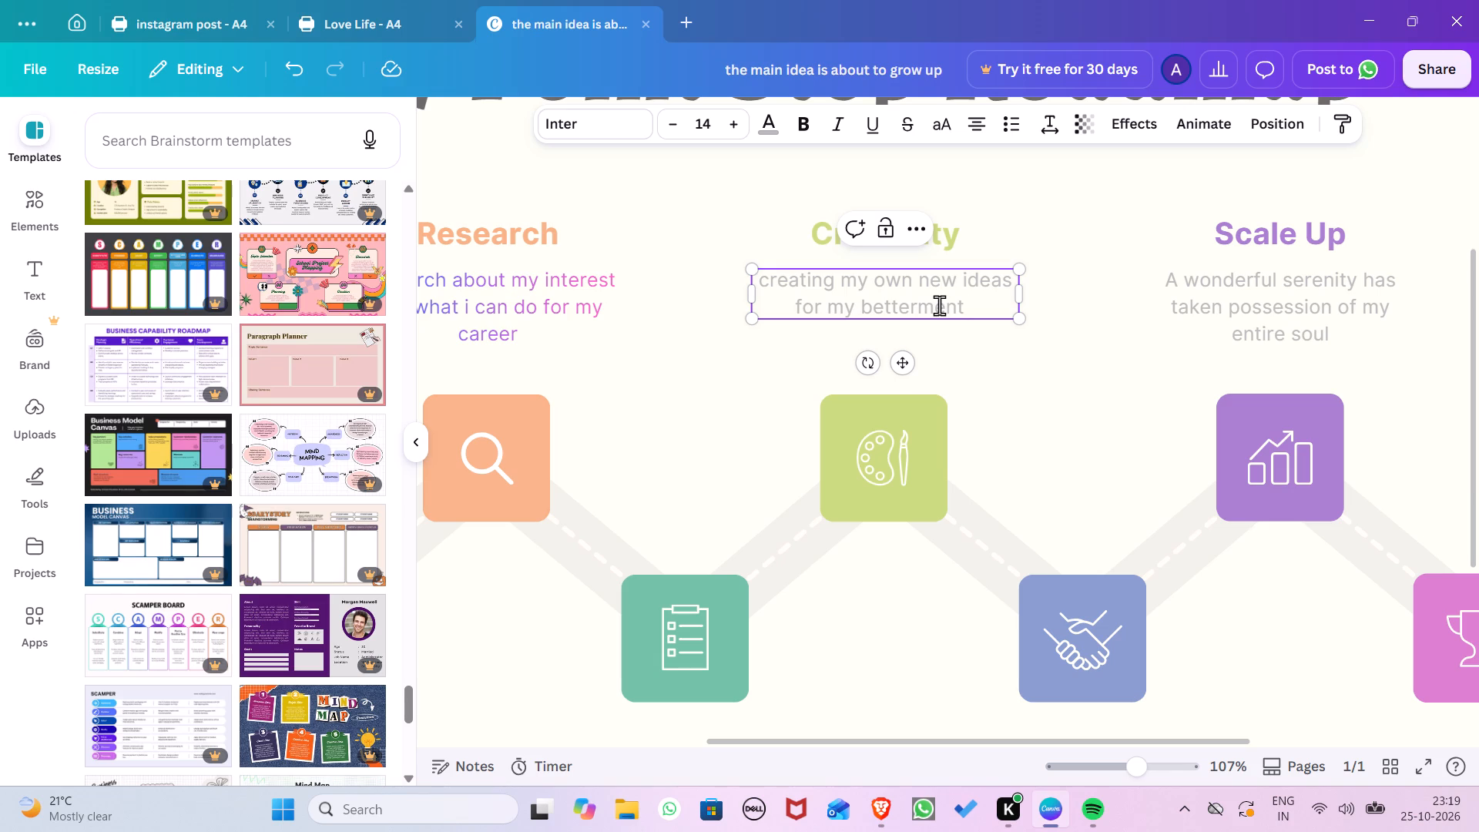
type("and scaling up my")
key("space")
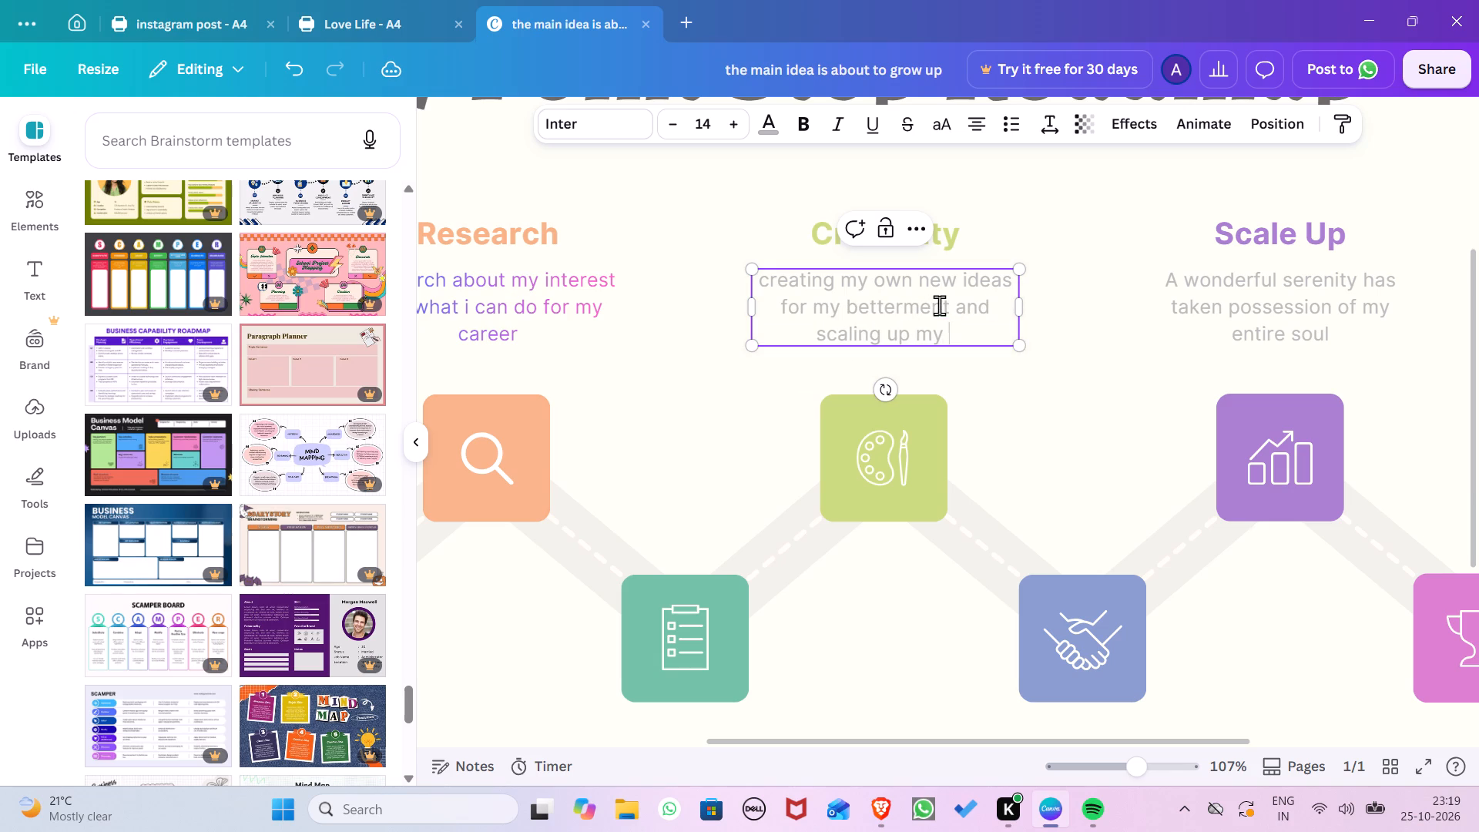
type("growth")
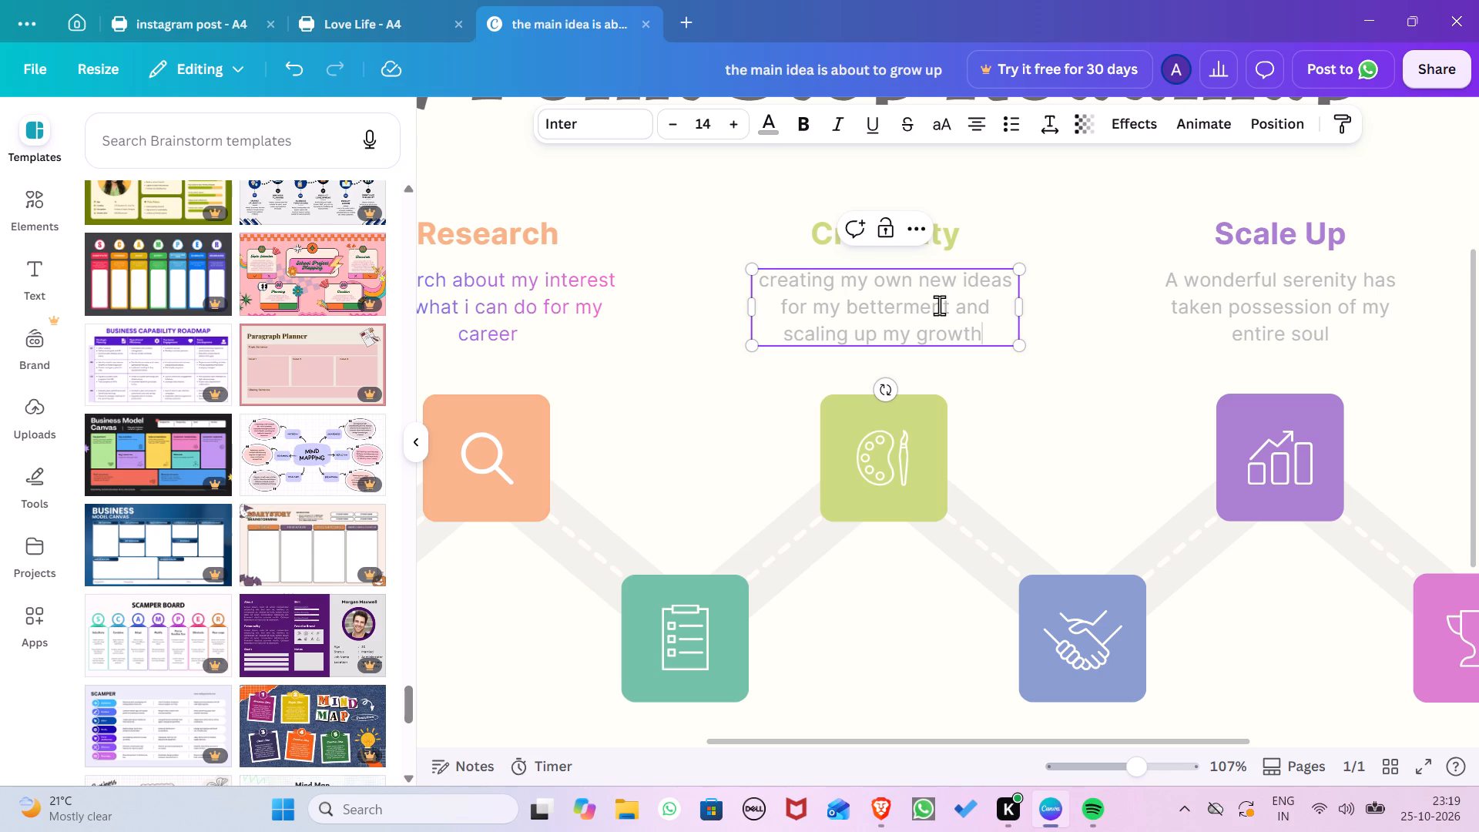
Colour the whole Creativity description with the default blue-to-pink gradient used on the other descriptions.
left_click_drag(979, 333, 819, 284)
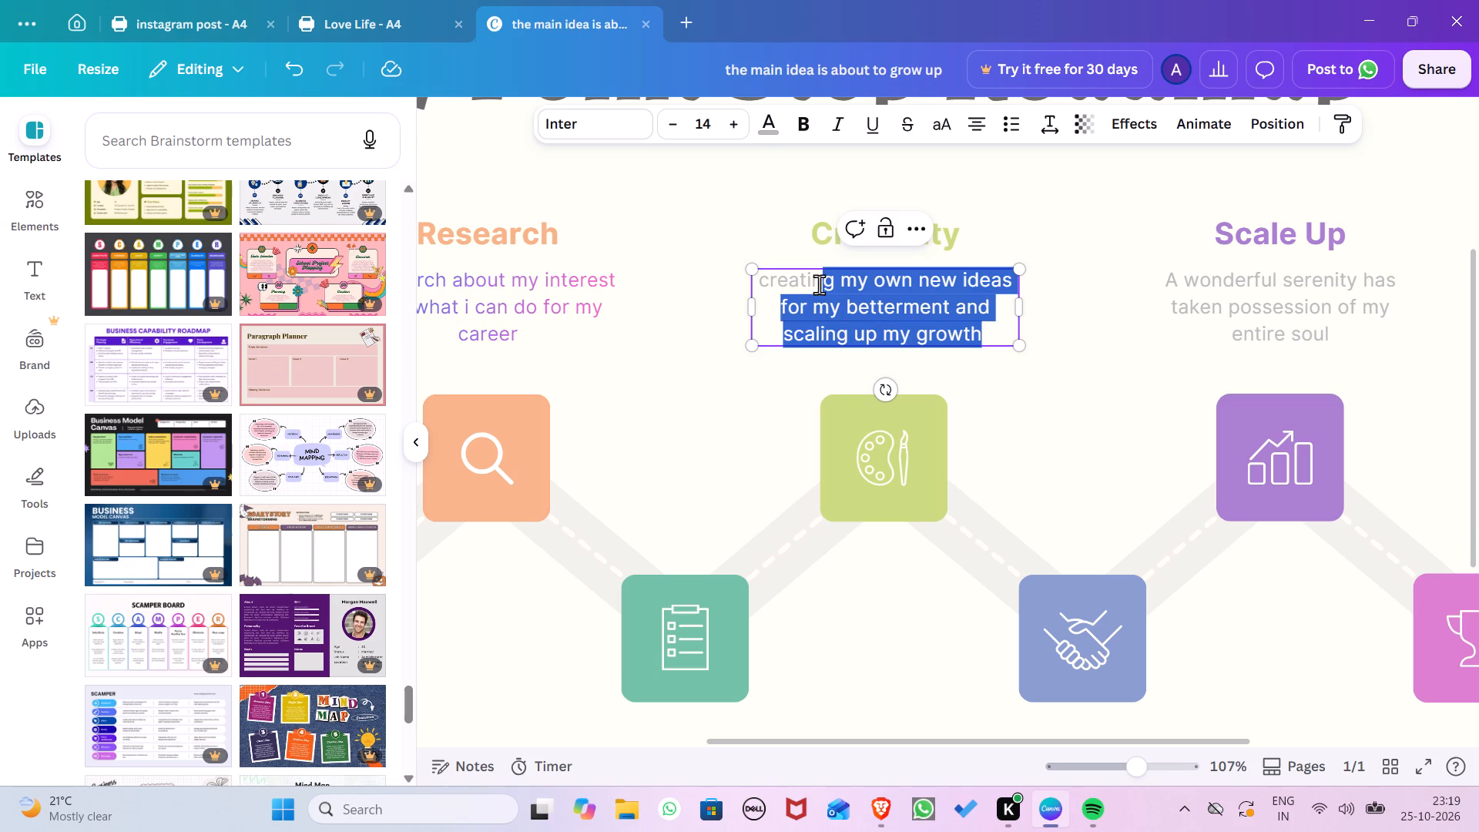
left_click_drag(819, 284, 762, 274)
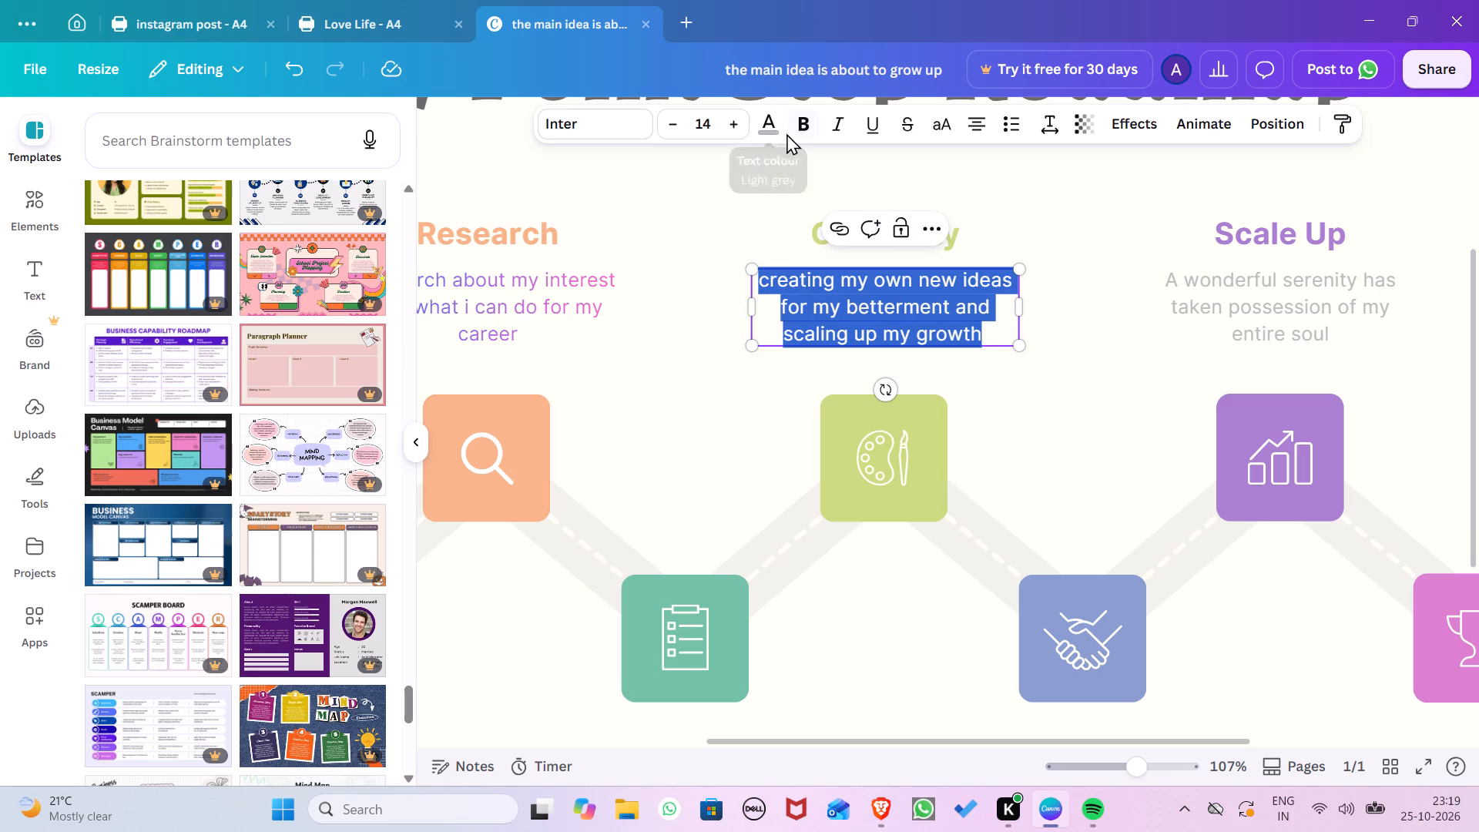
left_click(765, 129)
scroll(259, 690, "down", 1)
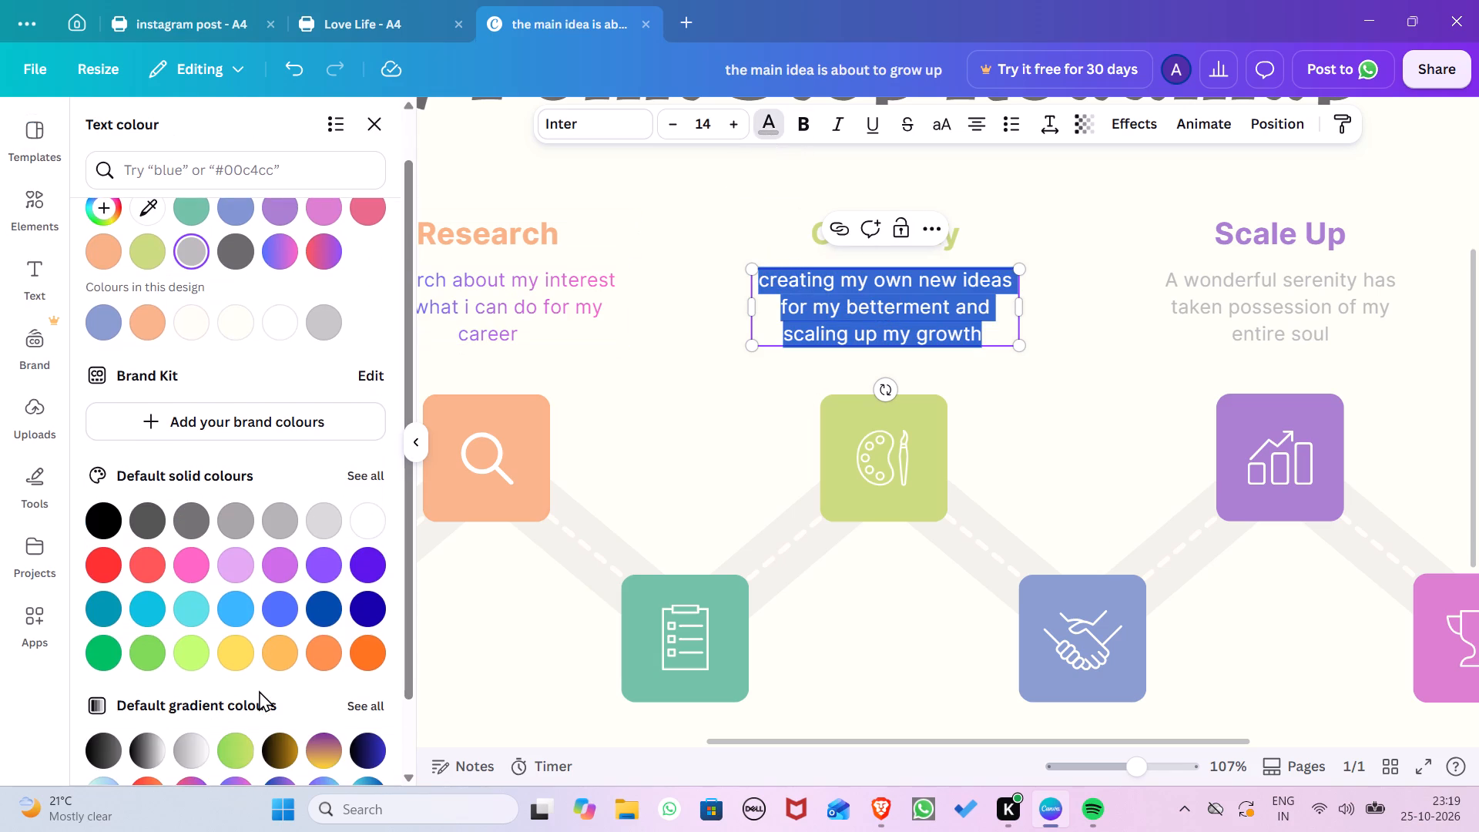
scroll(245, 765, "down", 1)
left_click(238, 713)
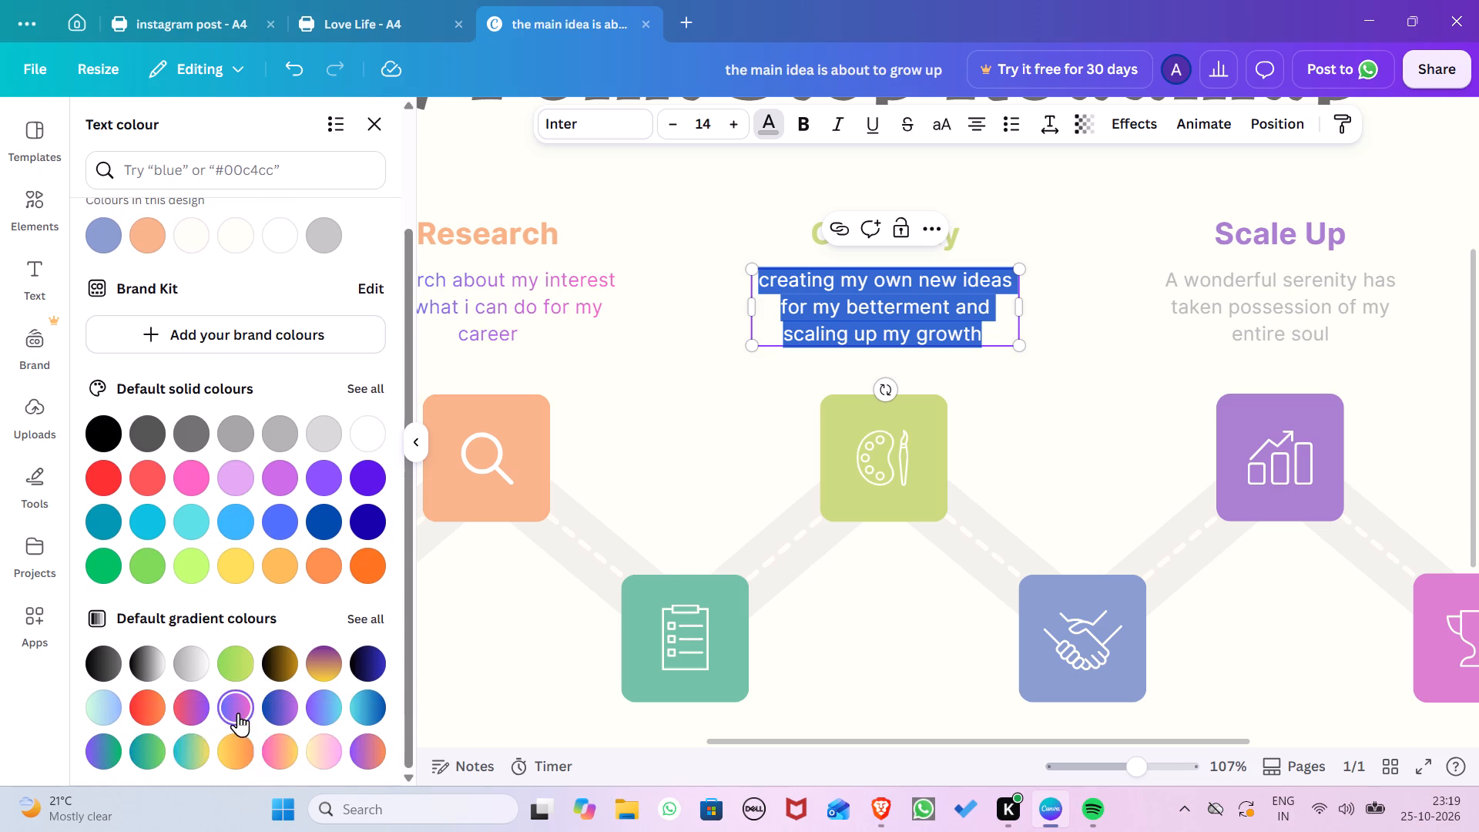
left_click(677, 441)
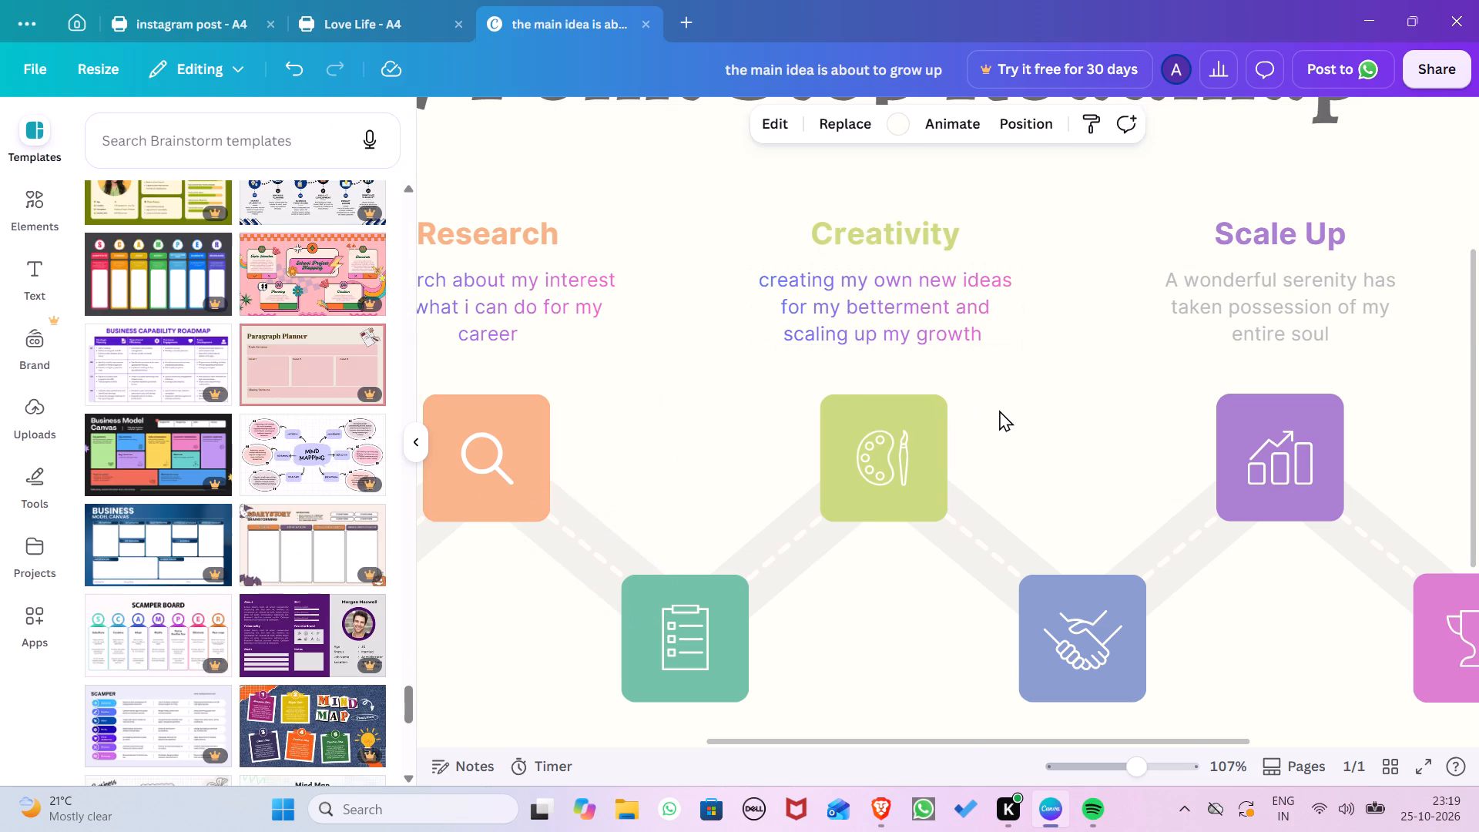
Clear the placeholder description under the Relation heading.
scroll(999, 410, "down", 2)
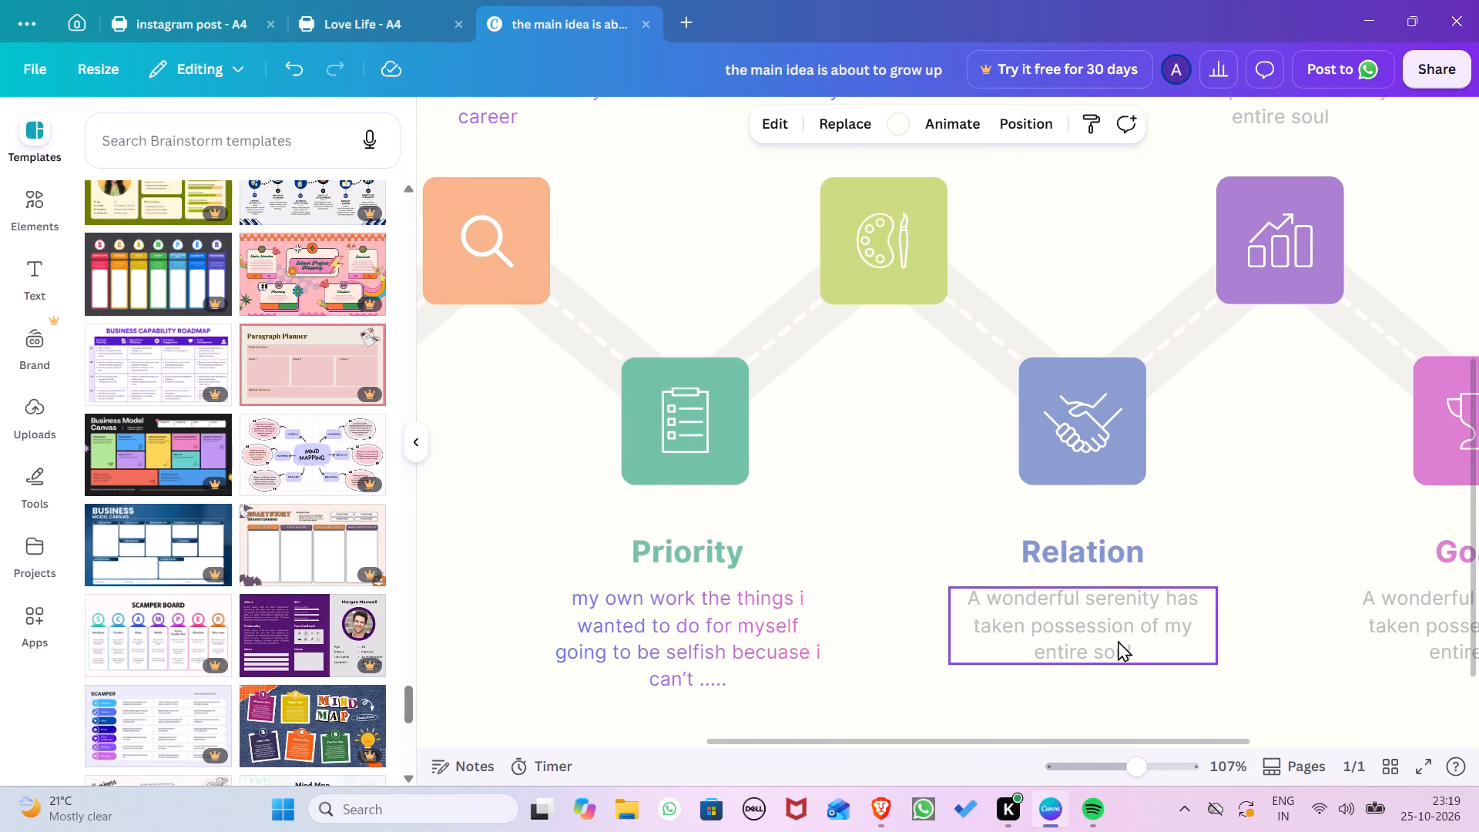
left_click(1142, 642)
left_click(1142, 642)
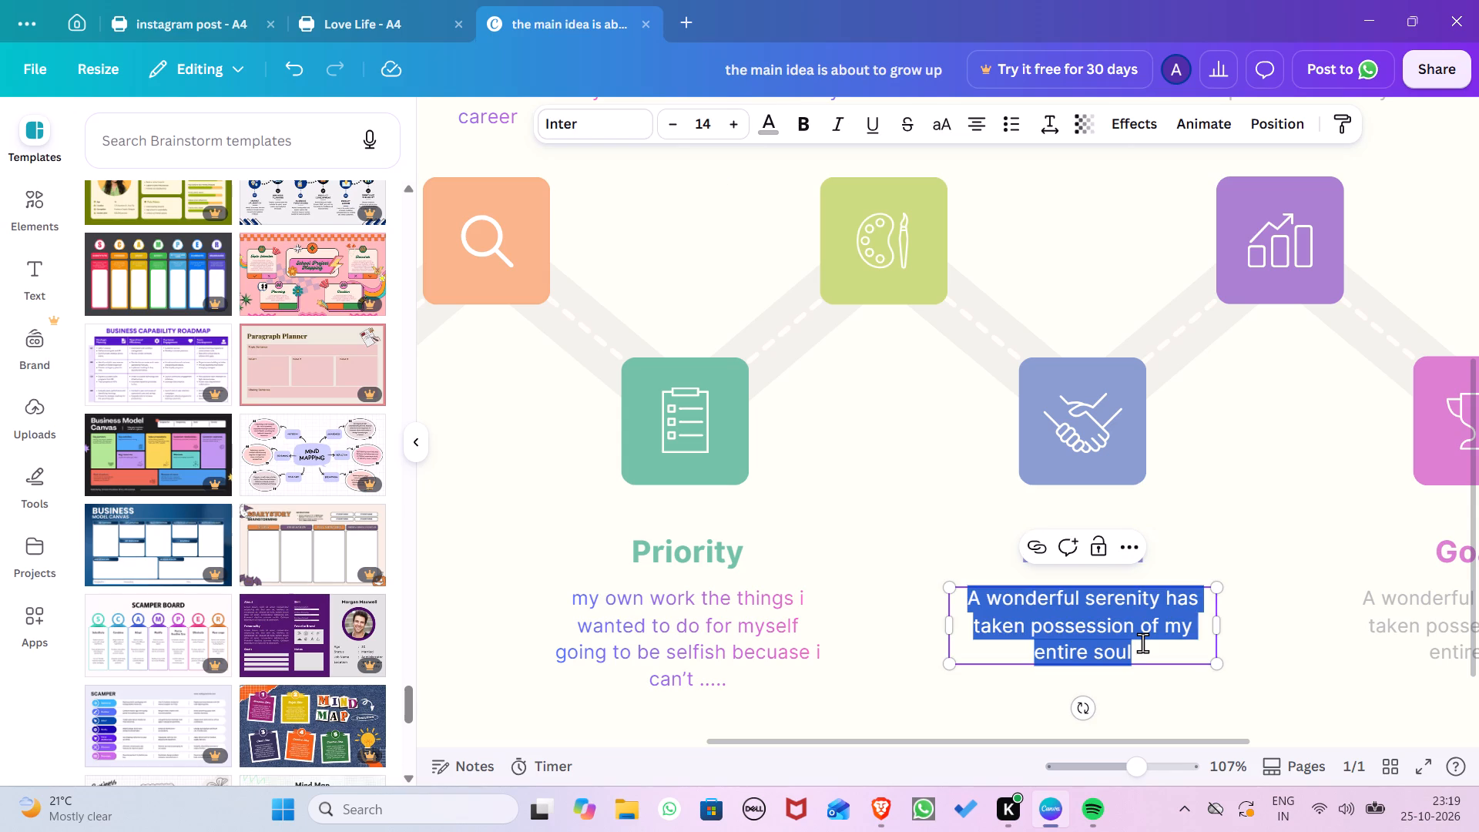
key("BackSpace")
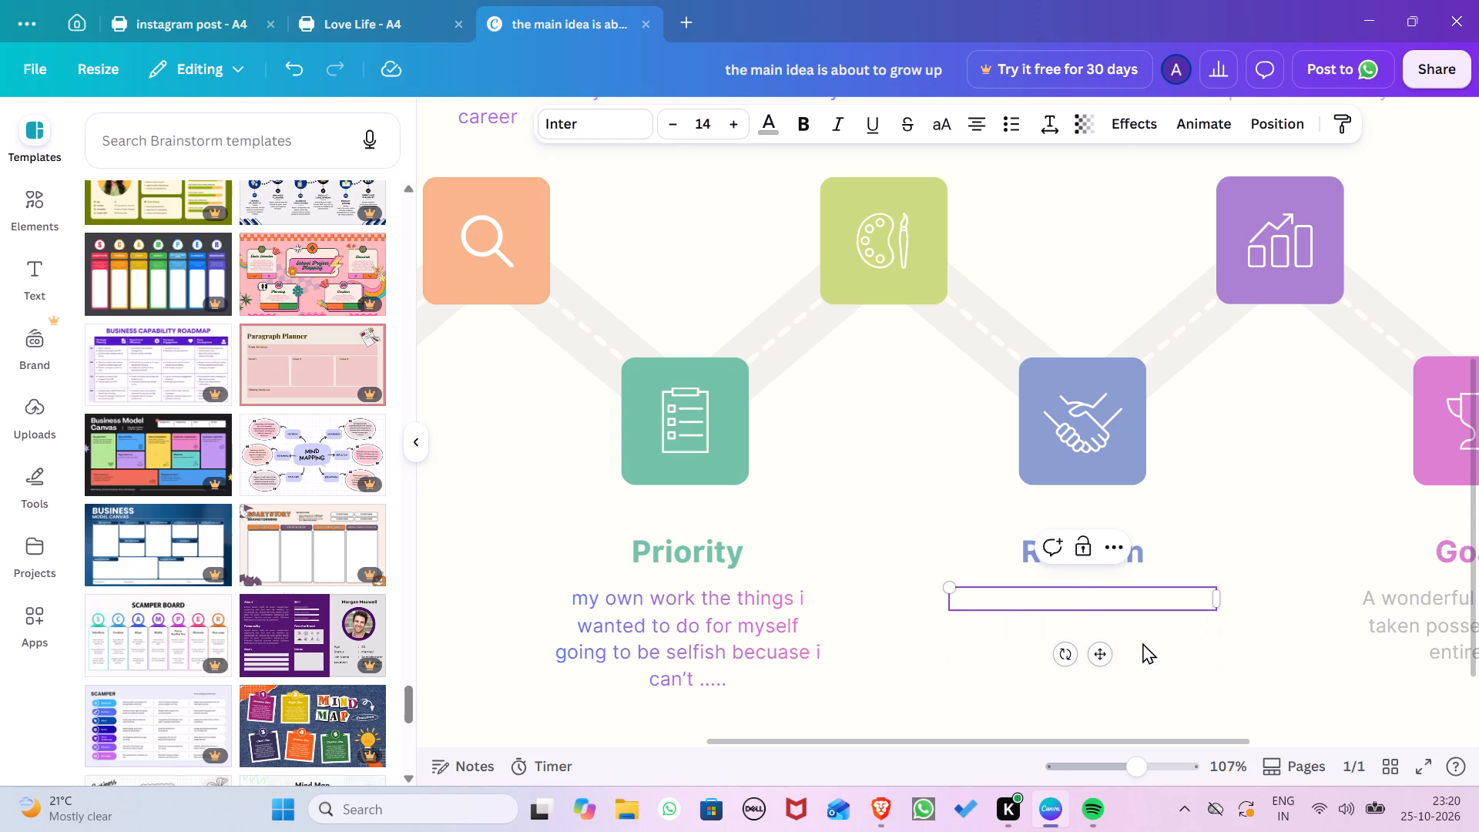
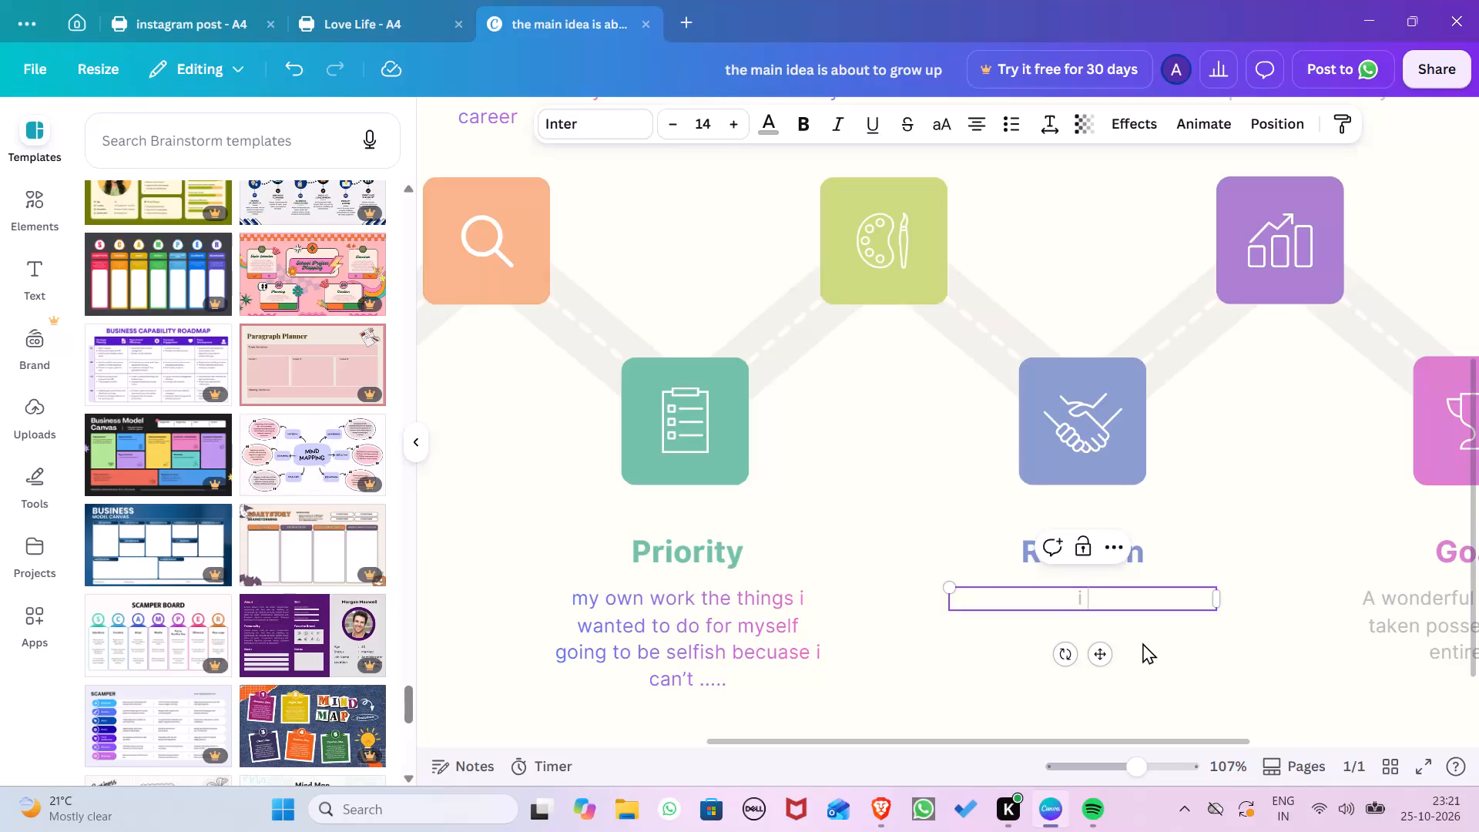
Continue the Relation description after "i" with "will stay loyal to my work".
type("will")
key("space")
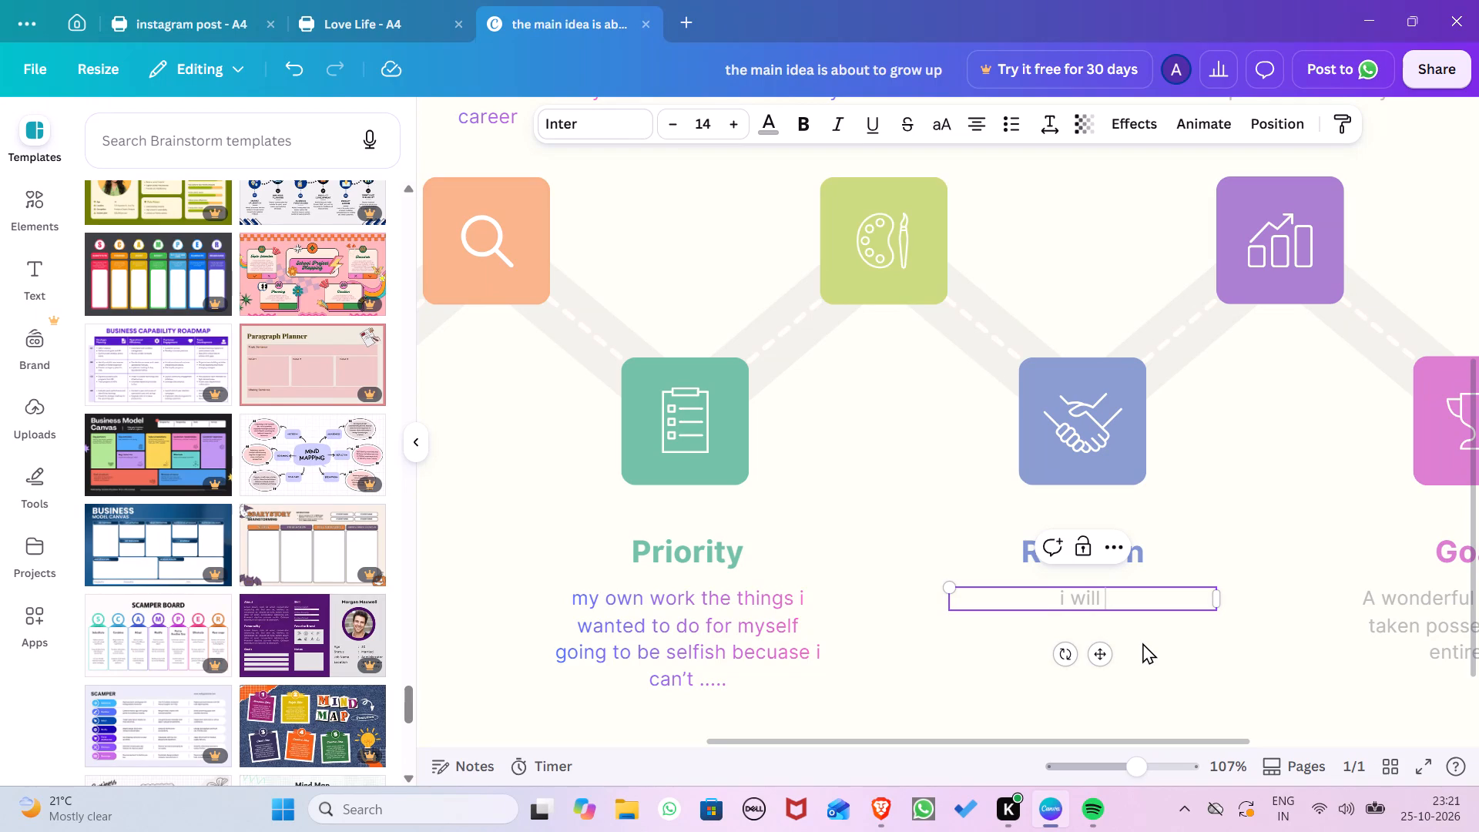
type("sa")
key("BackSpace")
type("tay")
key("space")
type("loyal to my work")
key("space")
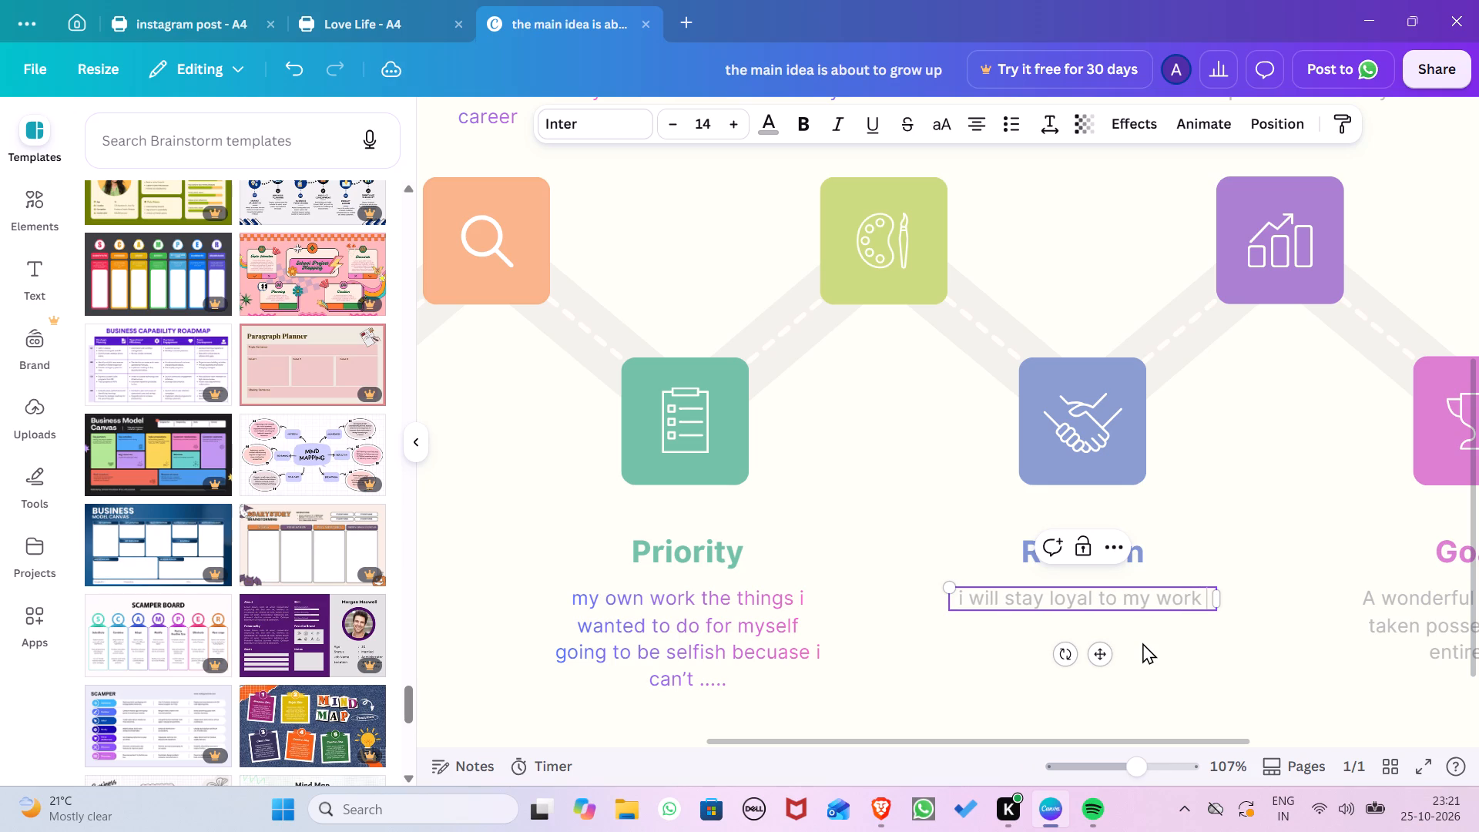
Extend the Relation description with "and making all the efforts to".
key("a")
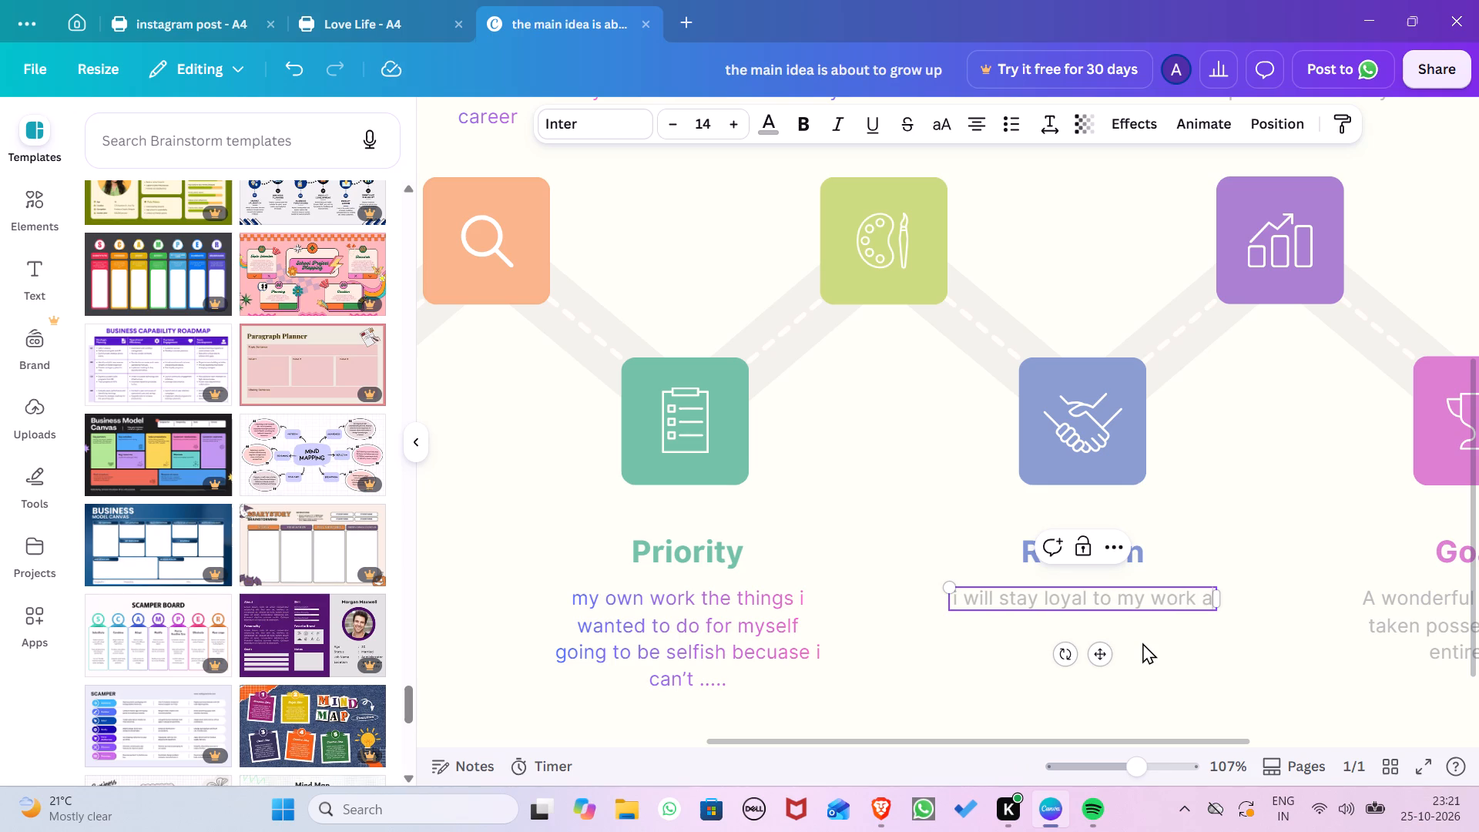
type("nd maki")
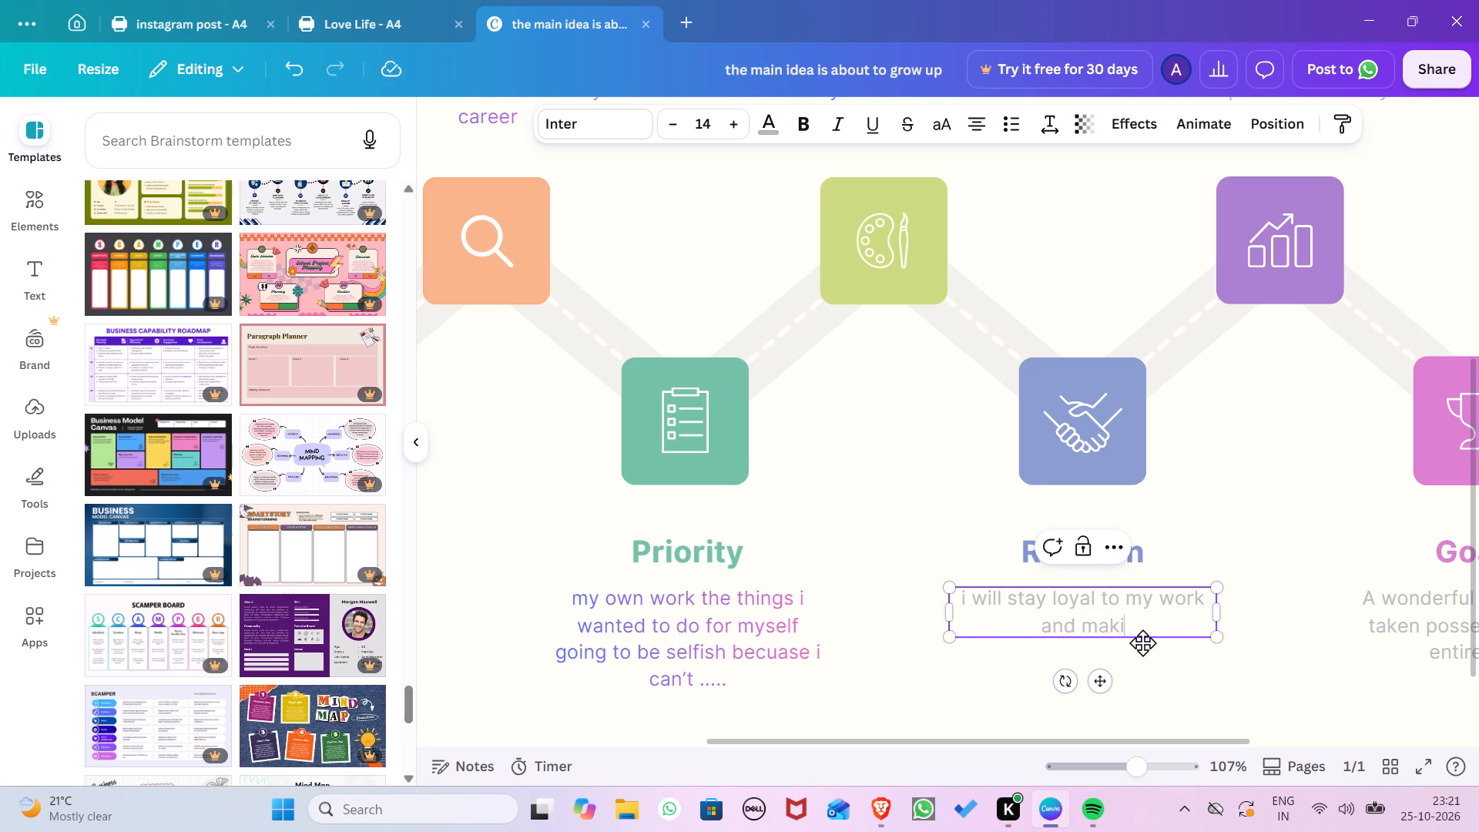
type("ng")
key("space")
type("all")
key("space")
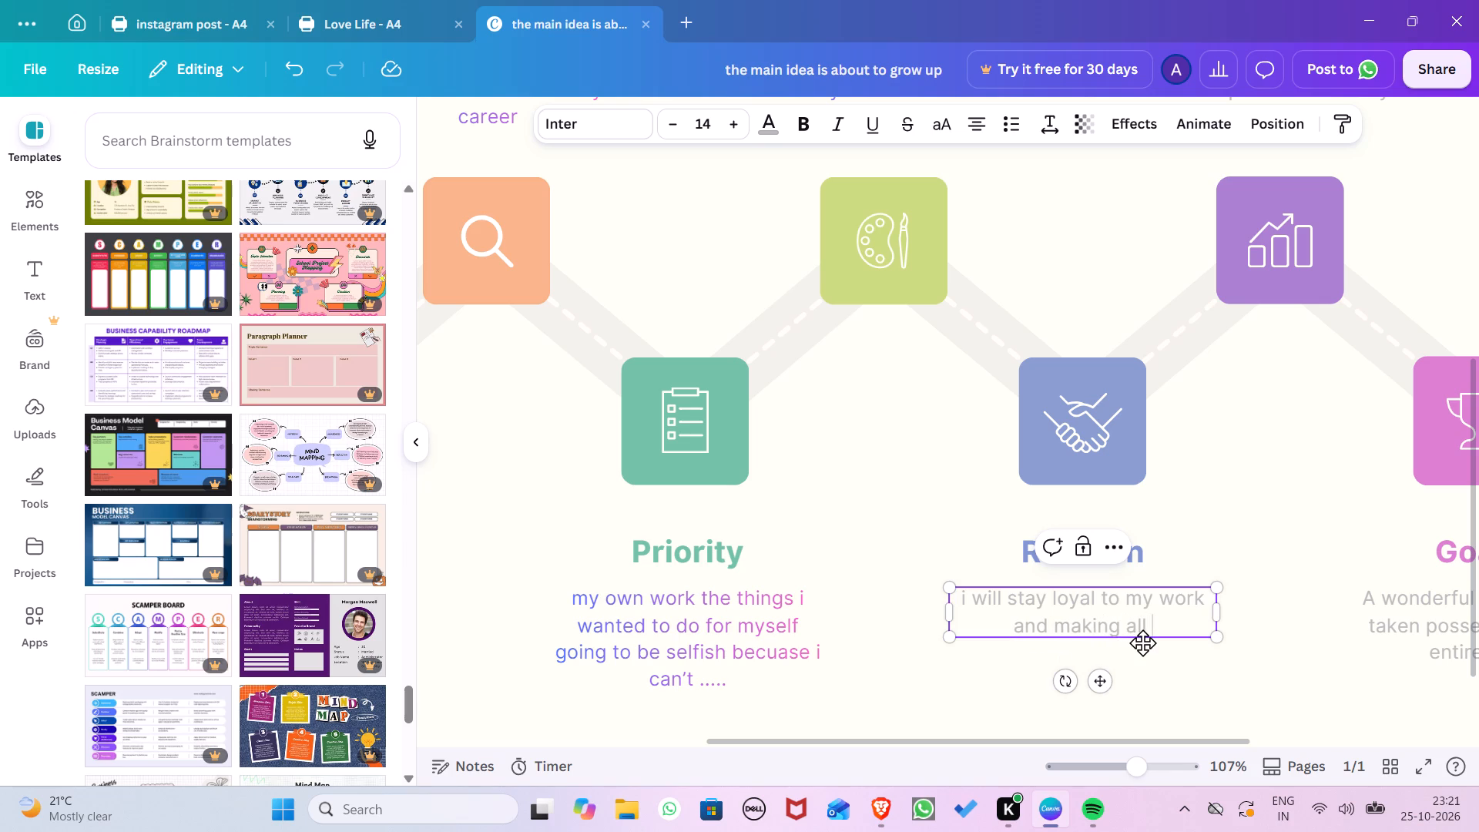
type("the")
key("space")
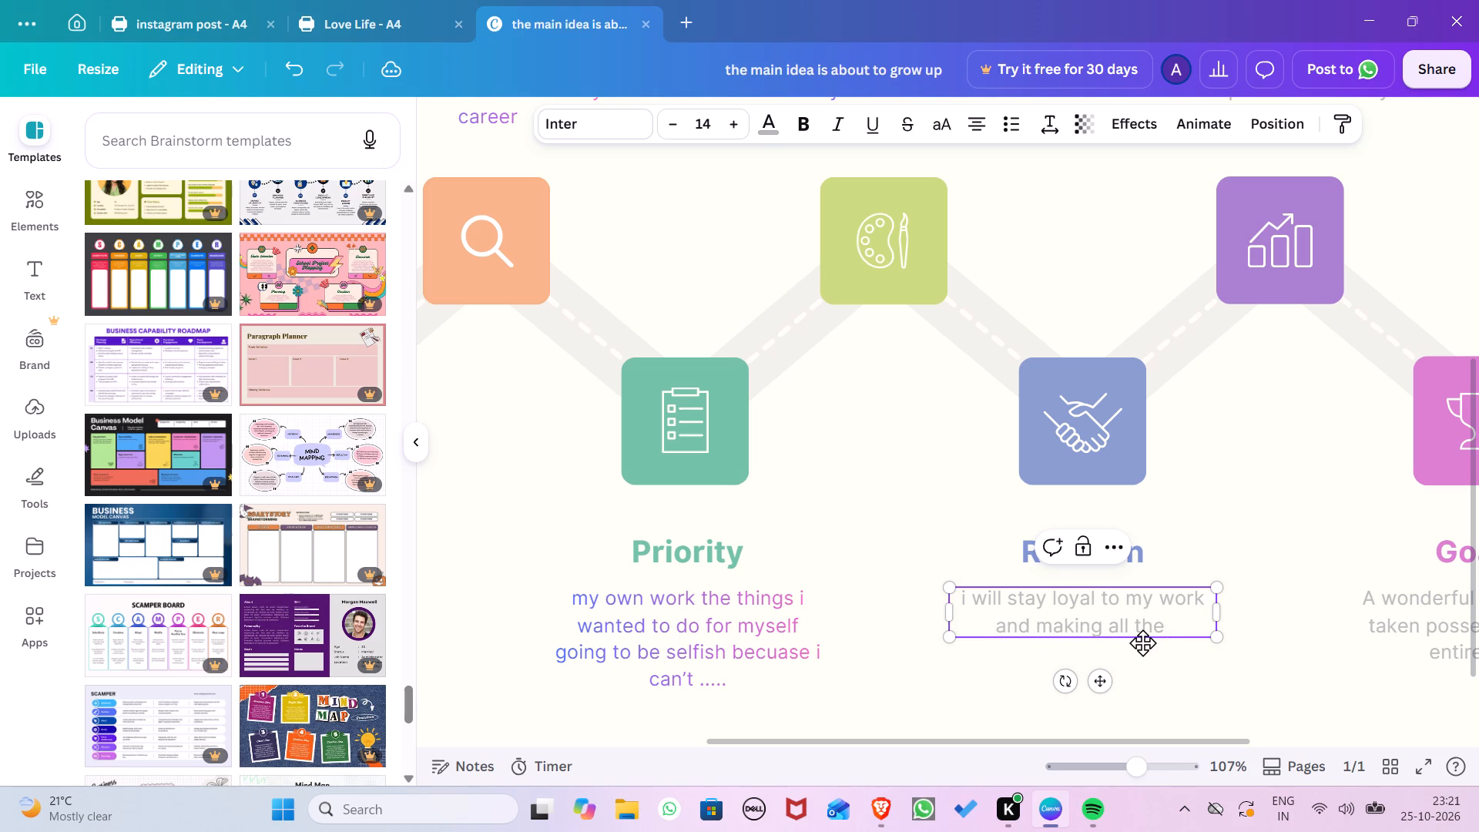
type("efforts to")
key("space")
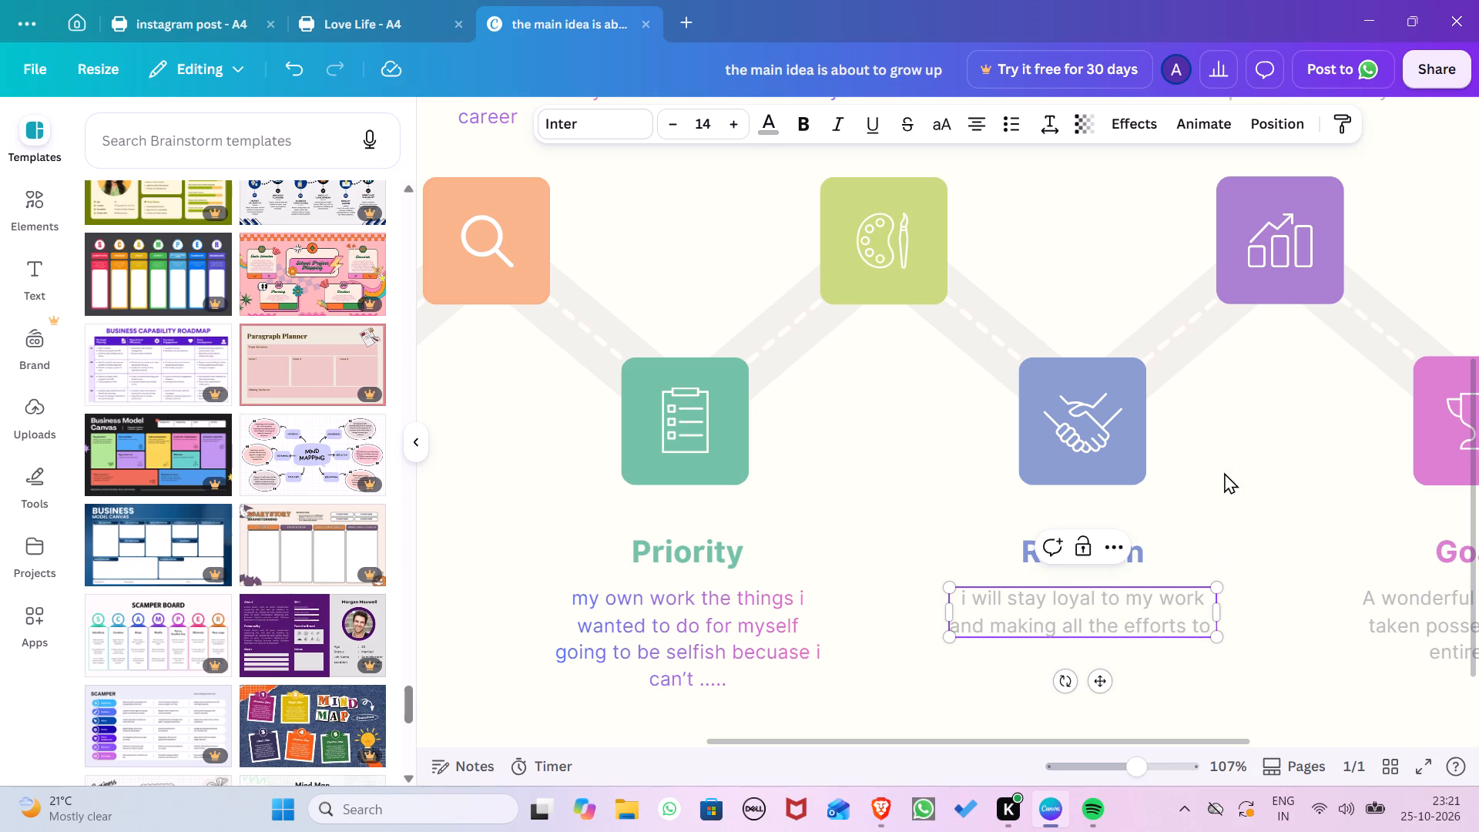
Finish the Relation description with "complete my work for my better future".
type("com")
key("p")
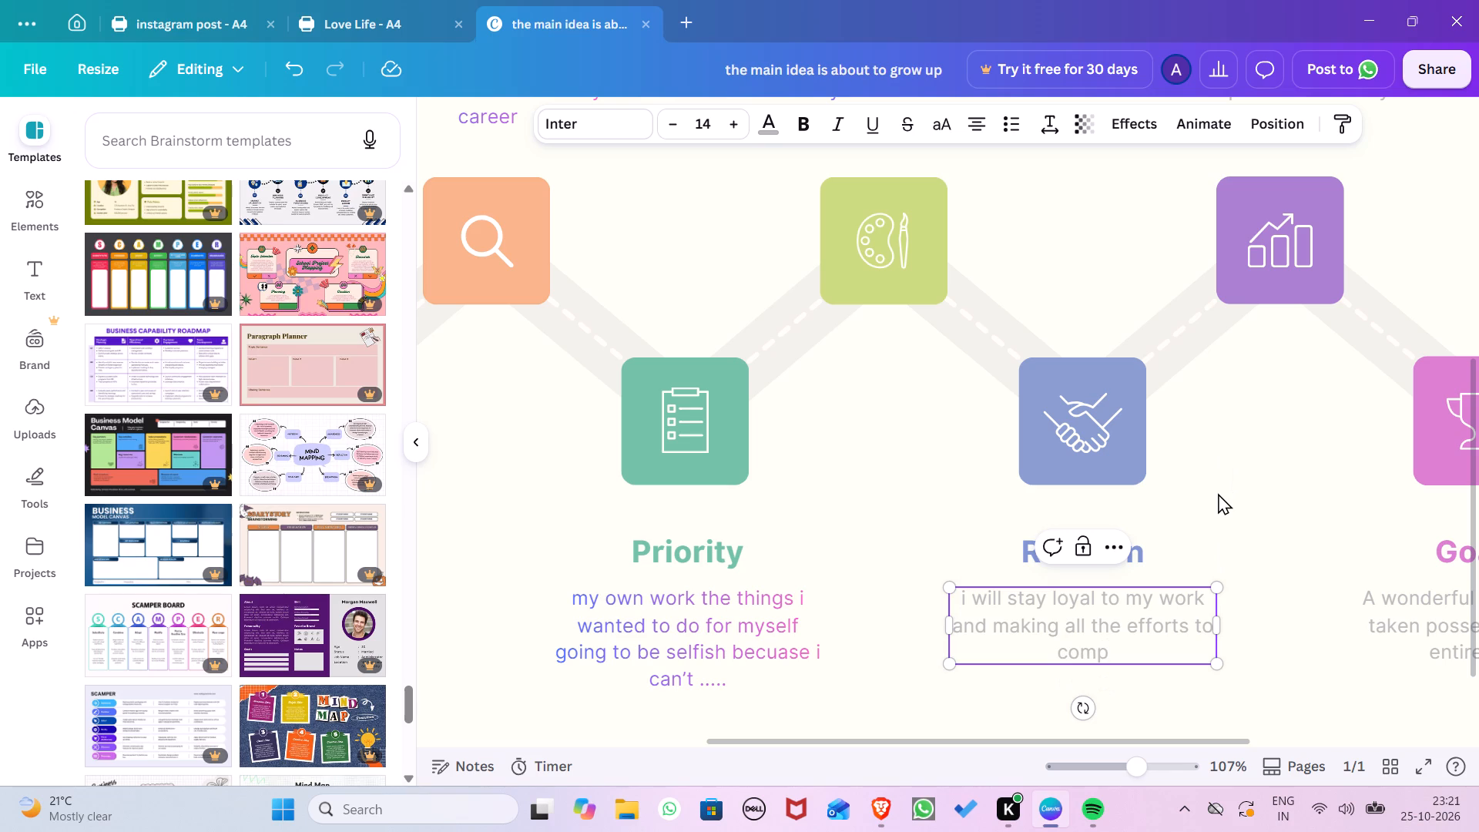
type("lete my")
key("space")
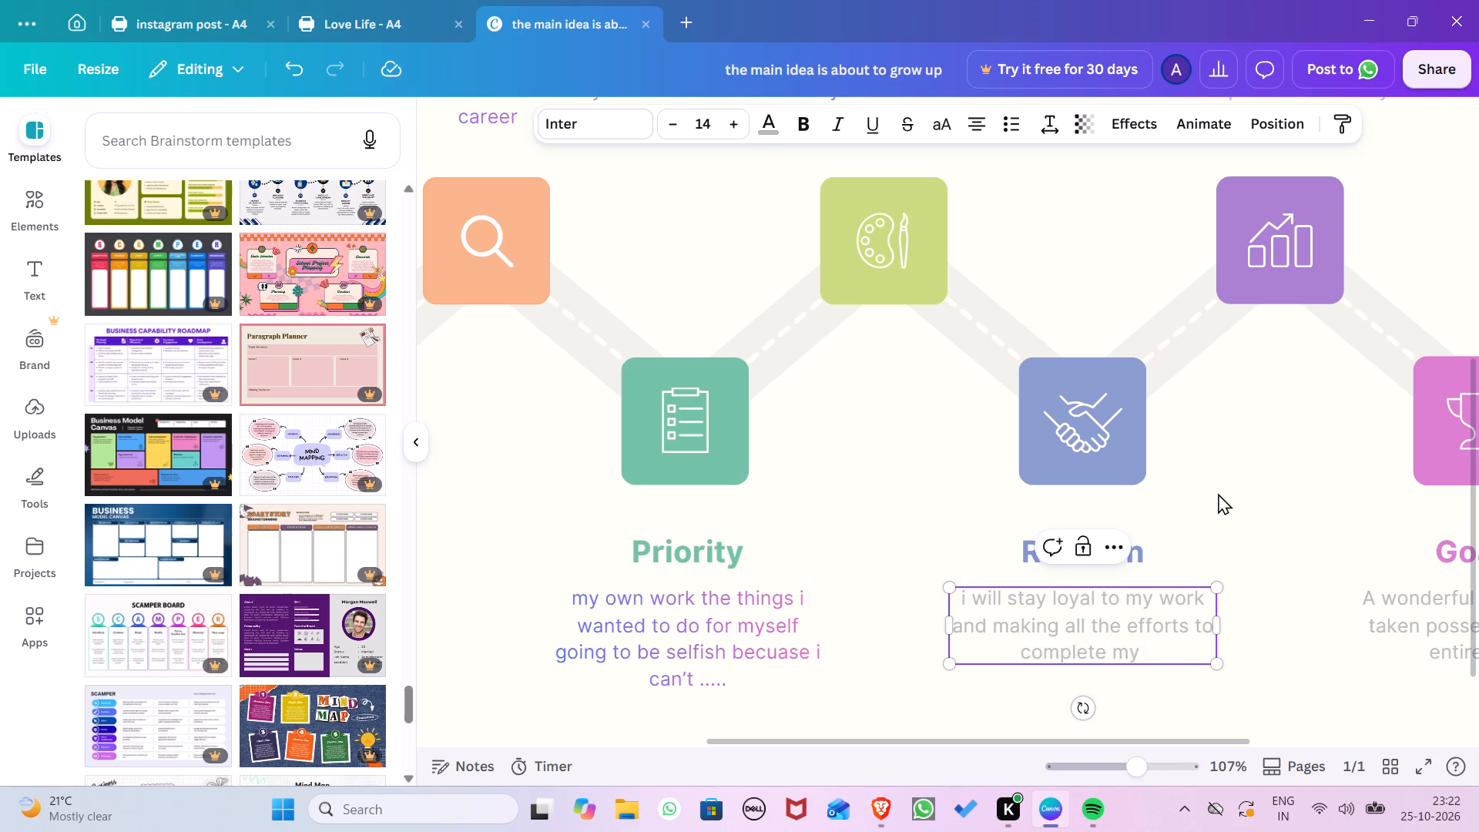
type("work")
key("space")
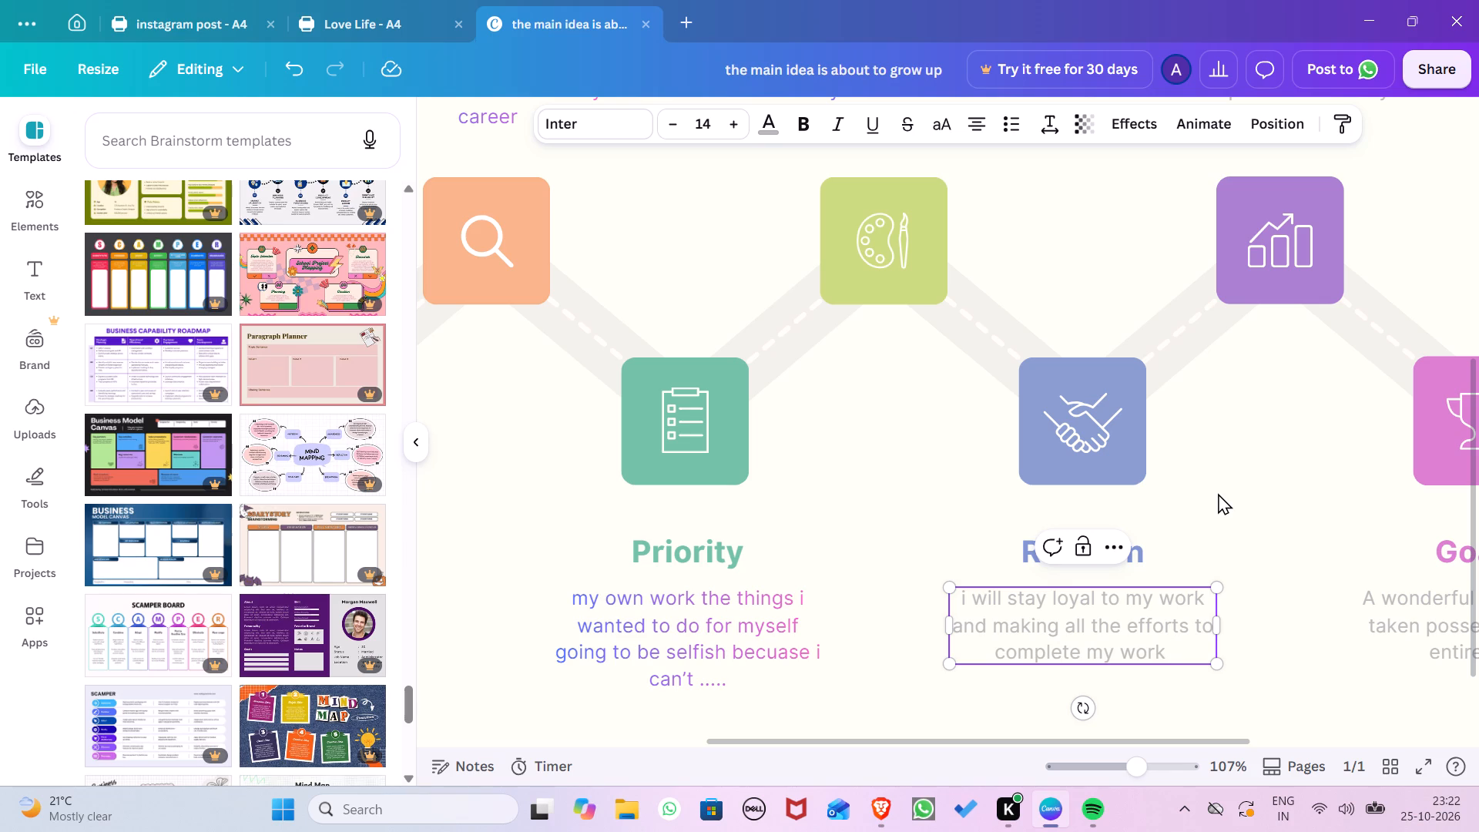
type("for")
key("space")
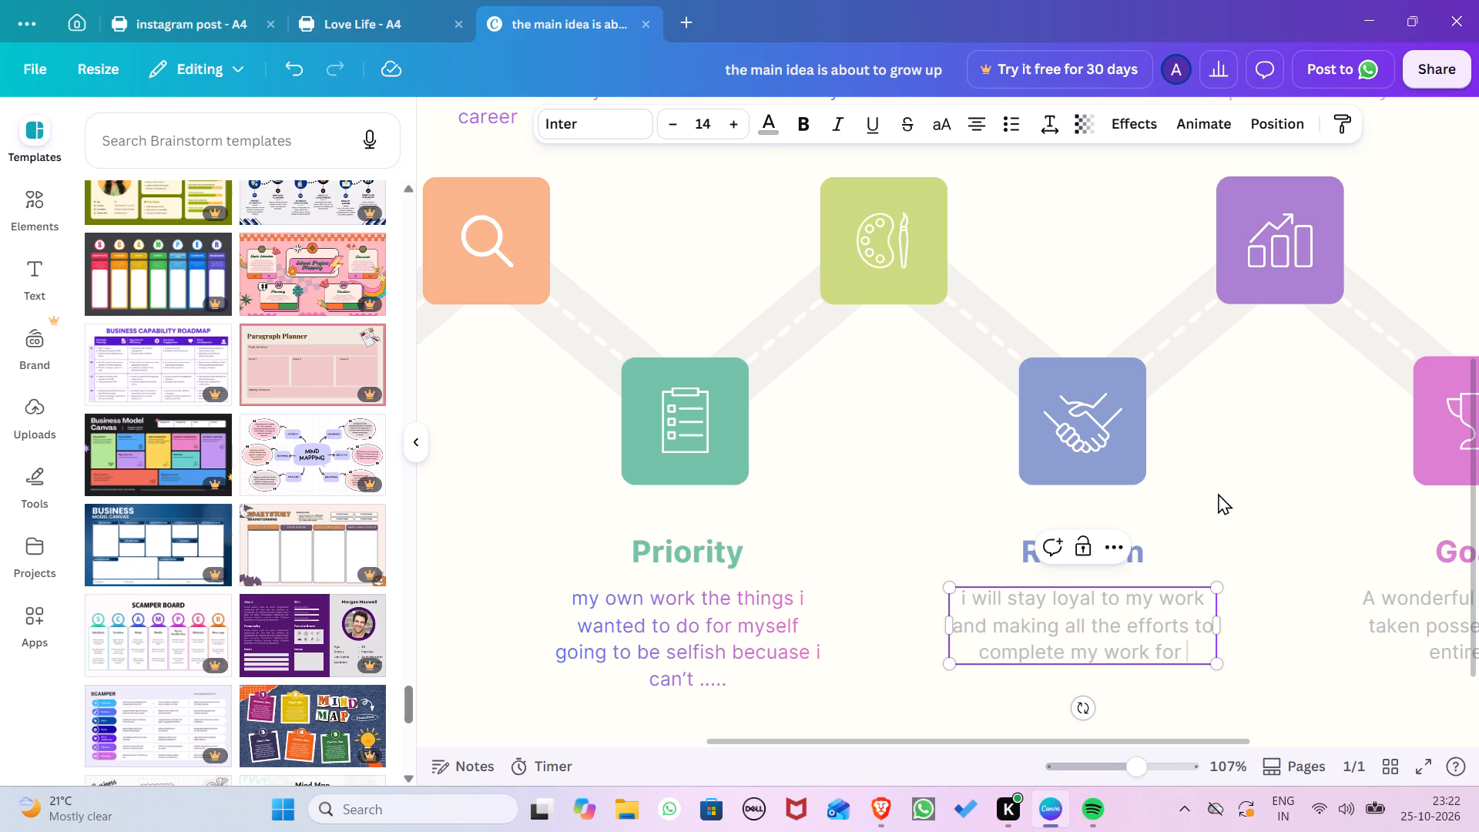
type("my better")
key("space")
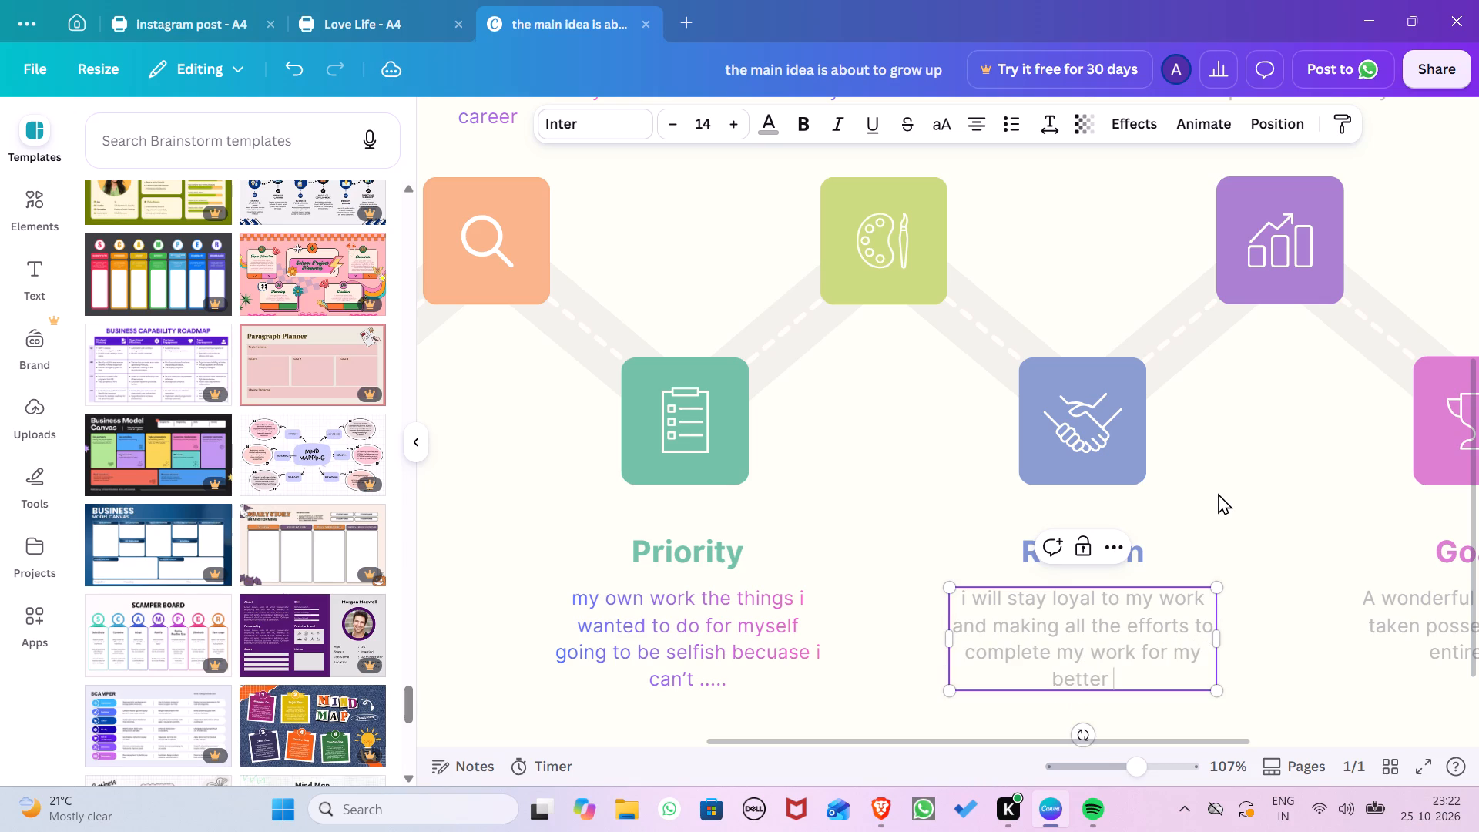
type("future")
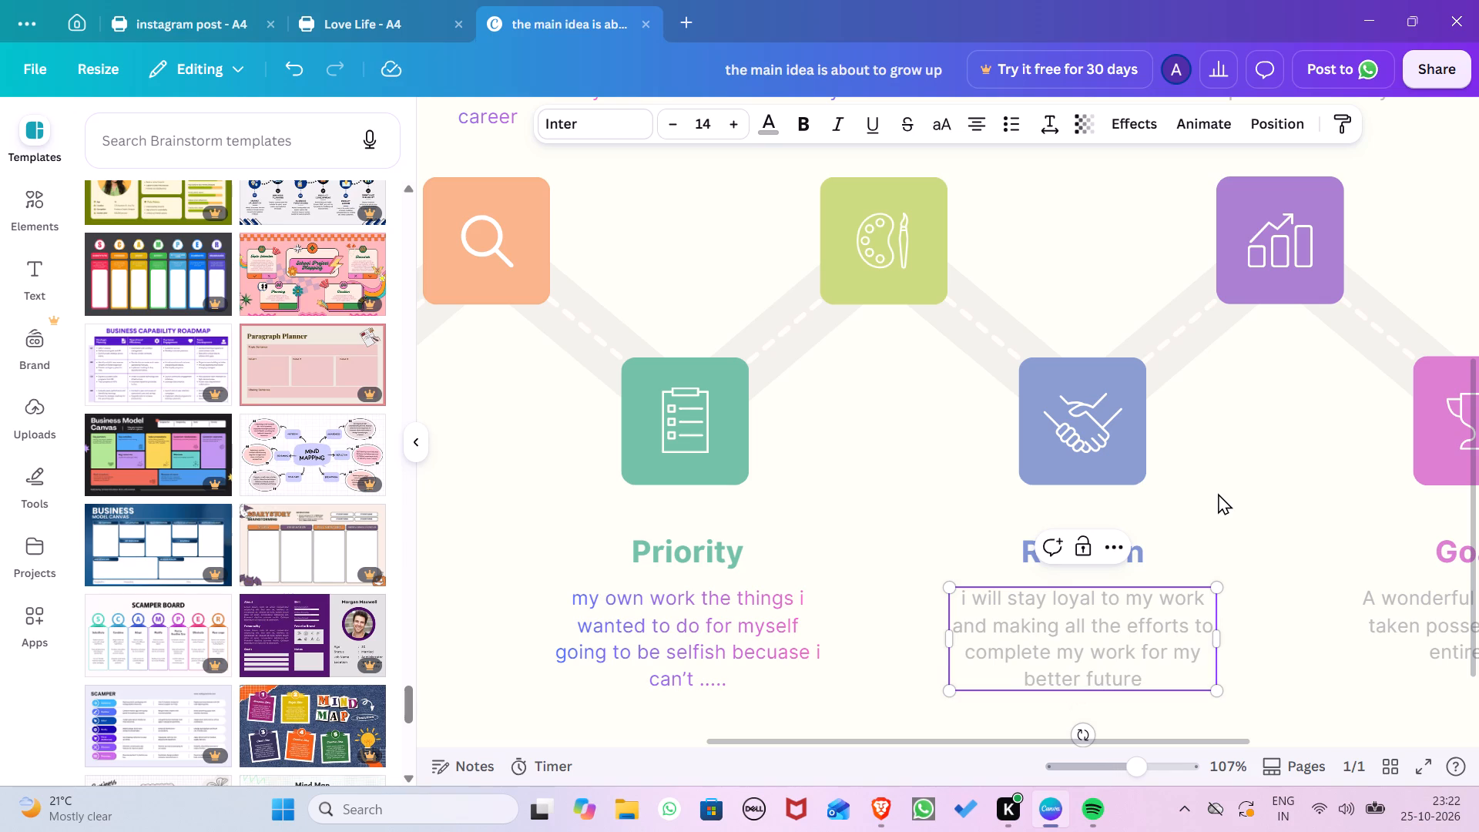
left_click_drag(1218, 493, 1186, 499)
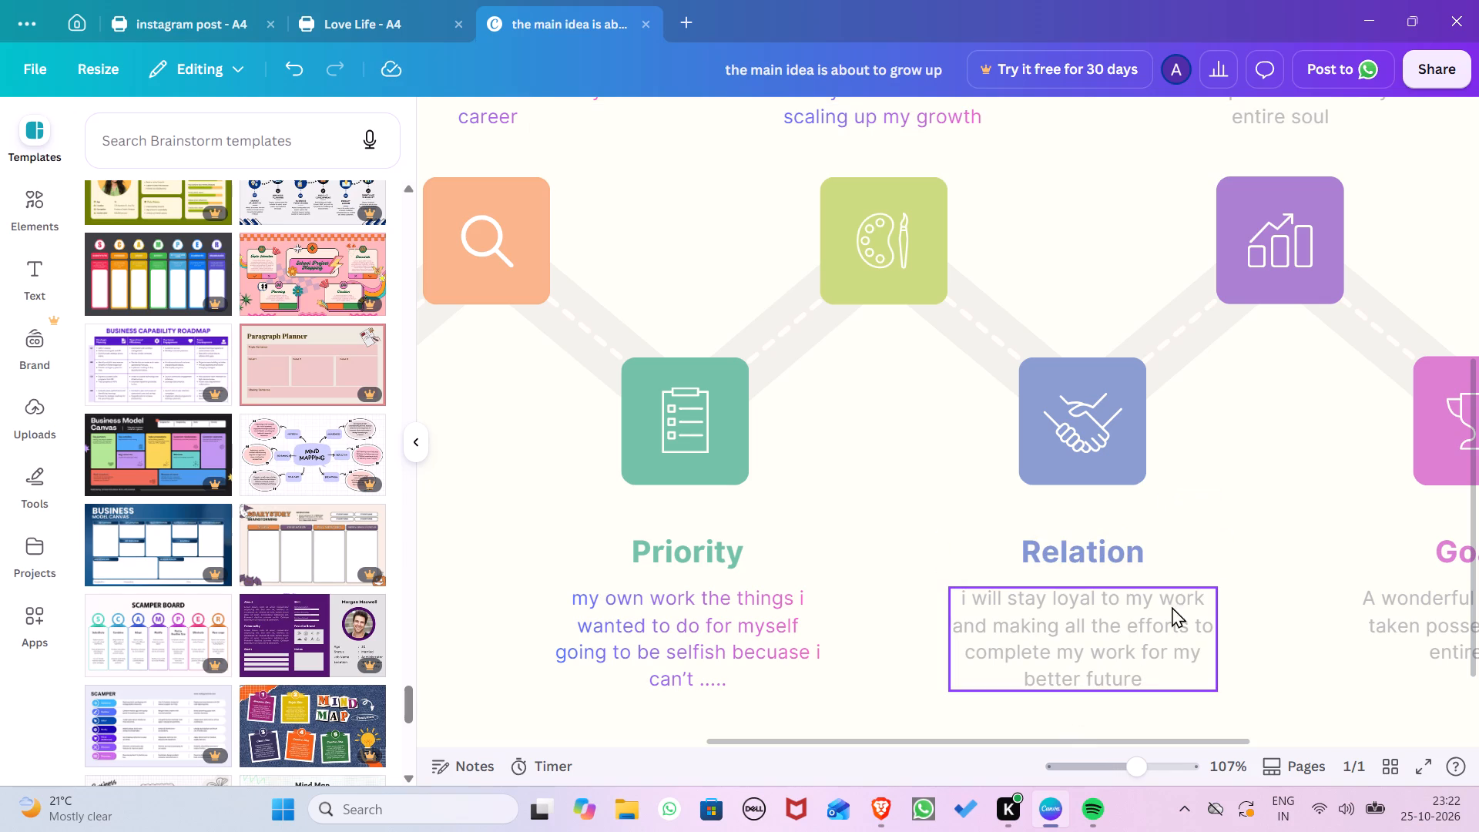
Colour the whole Relation description with the blue-to-pink gradient used on the other descriptions.
left_click(1150, 683)
left_click(1150, 683)
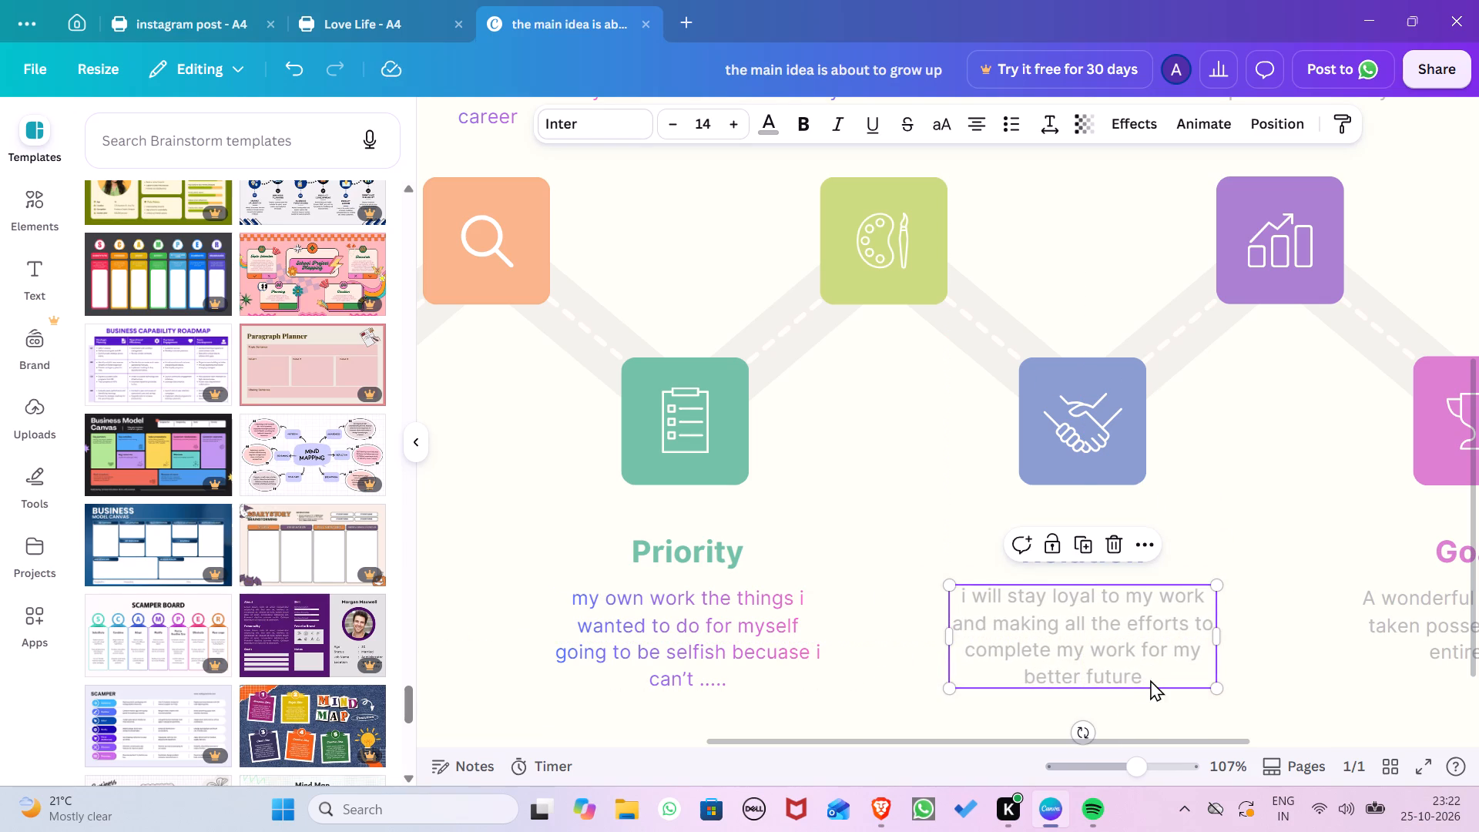
left_click(1143, 672)
left_click_drag(1143, 672, 1075, 666)
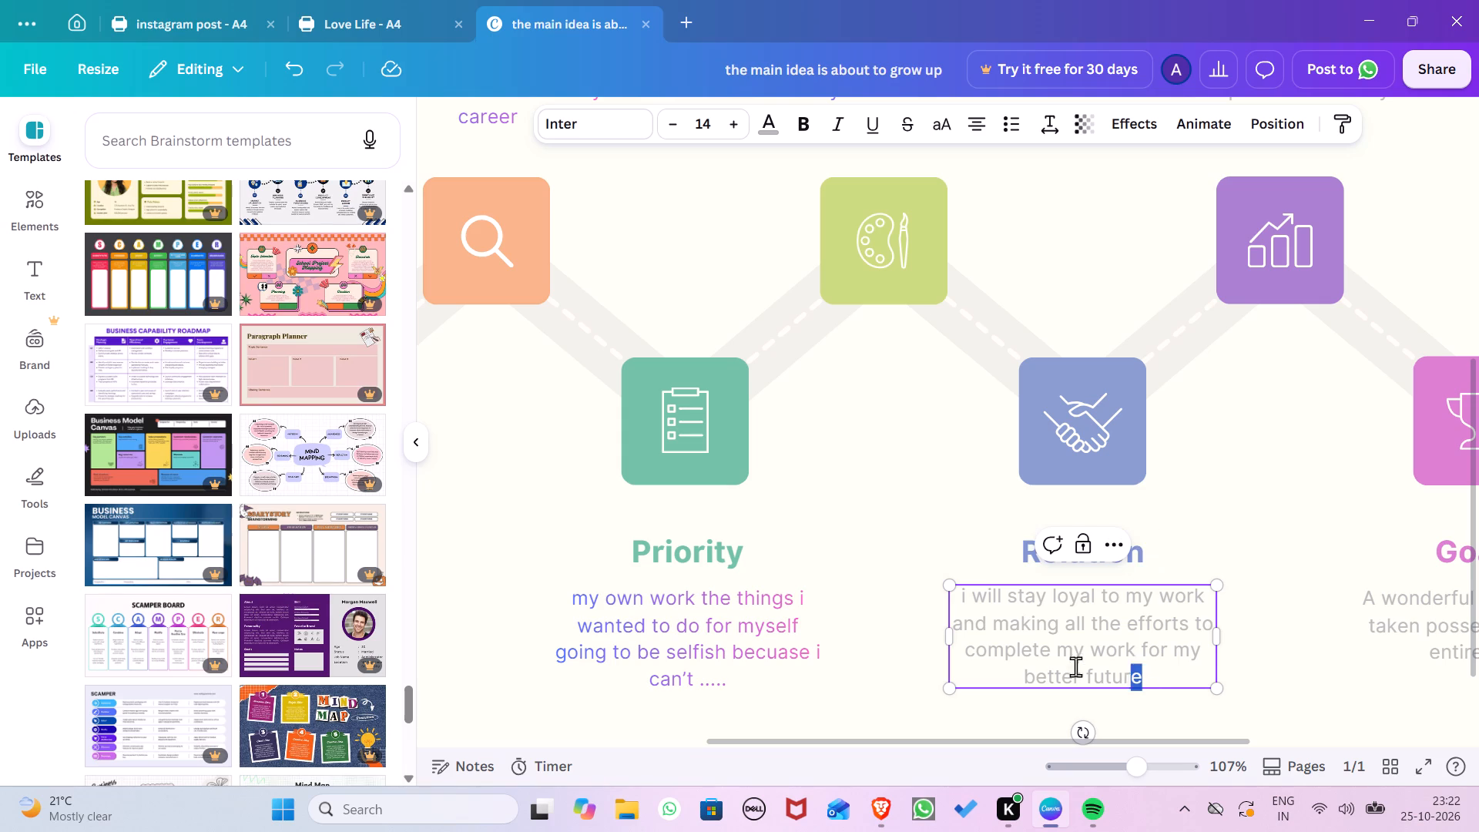
left_click_drag(1075, 666, 961, 595)
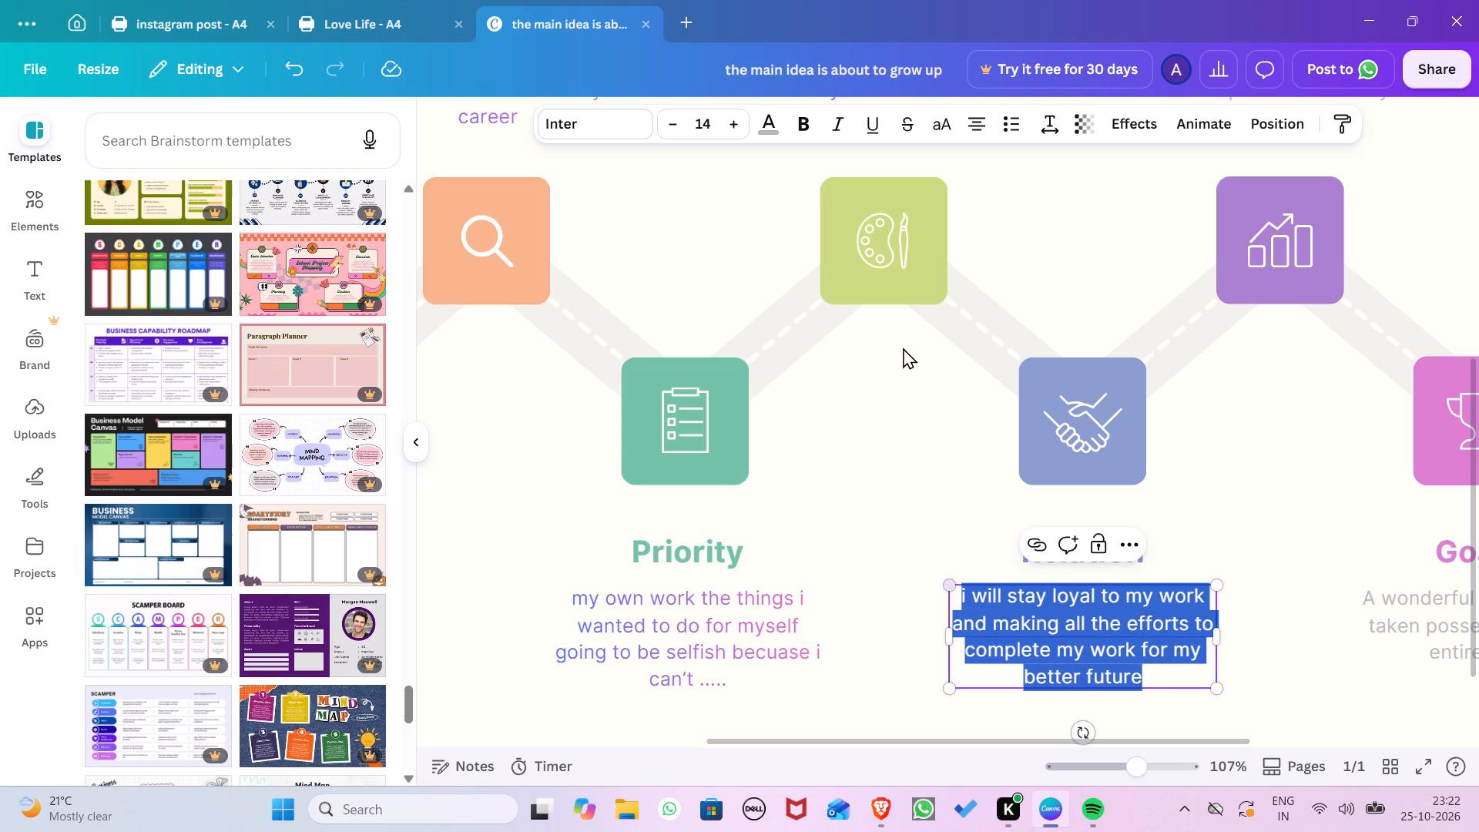
left_click(773, 115)
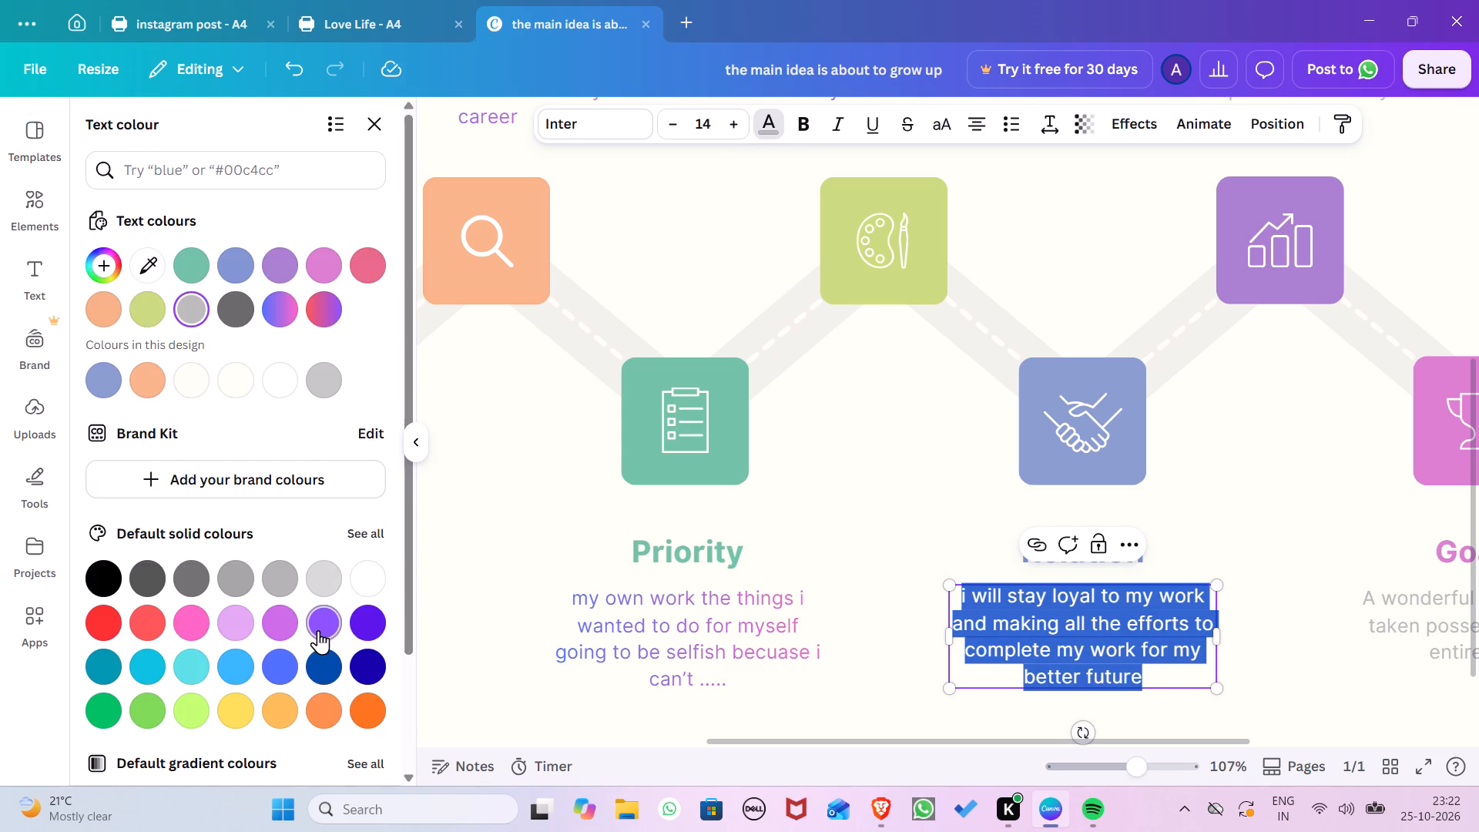
left_click(223, 719)
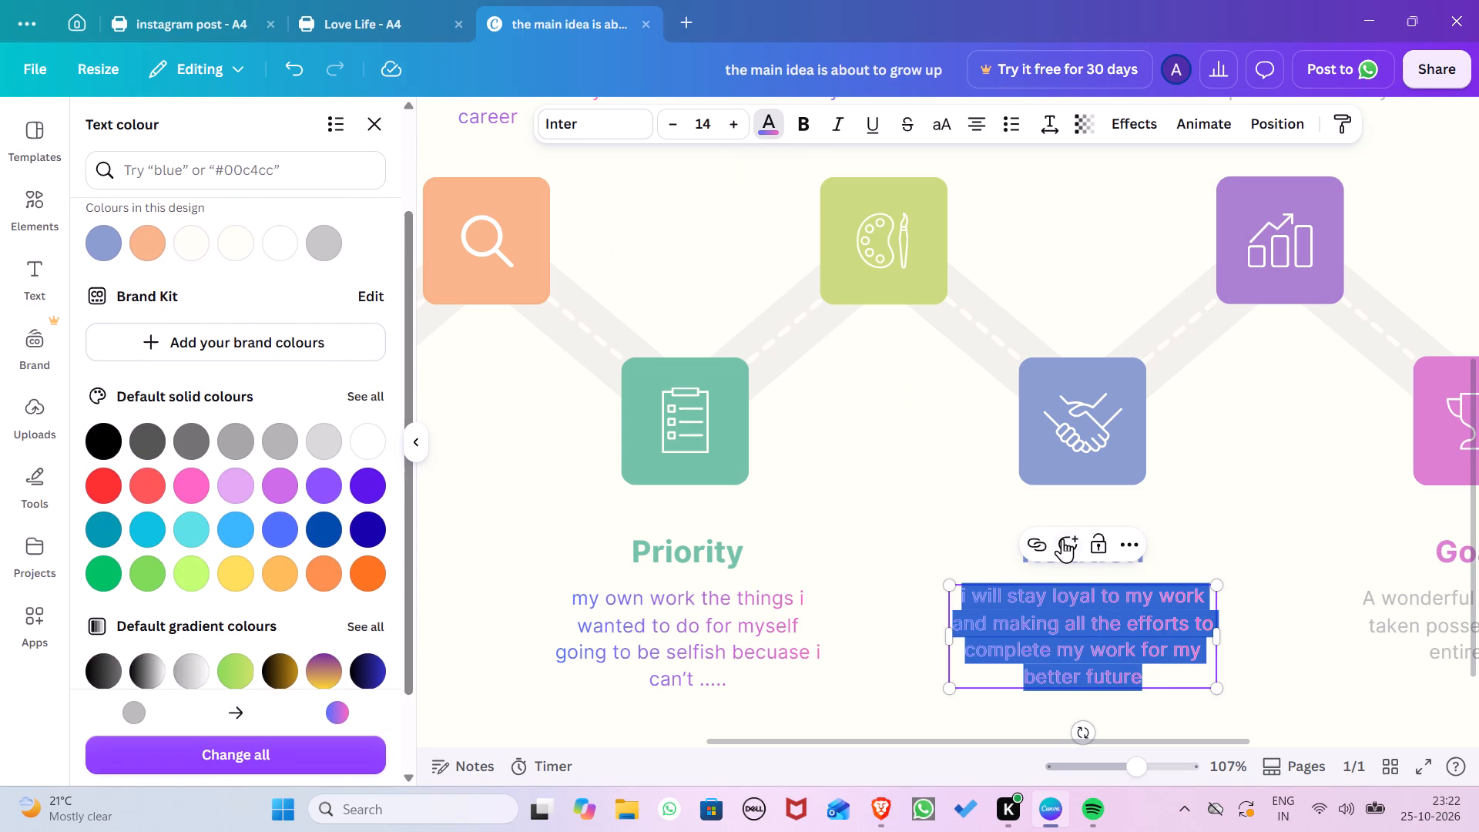
double_click(1256, 480)
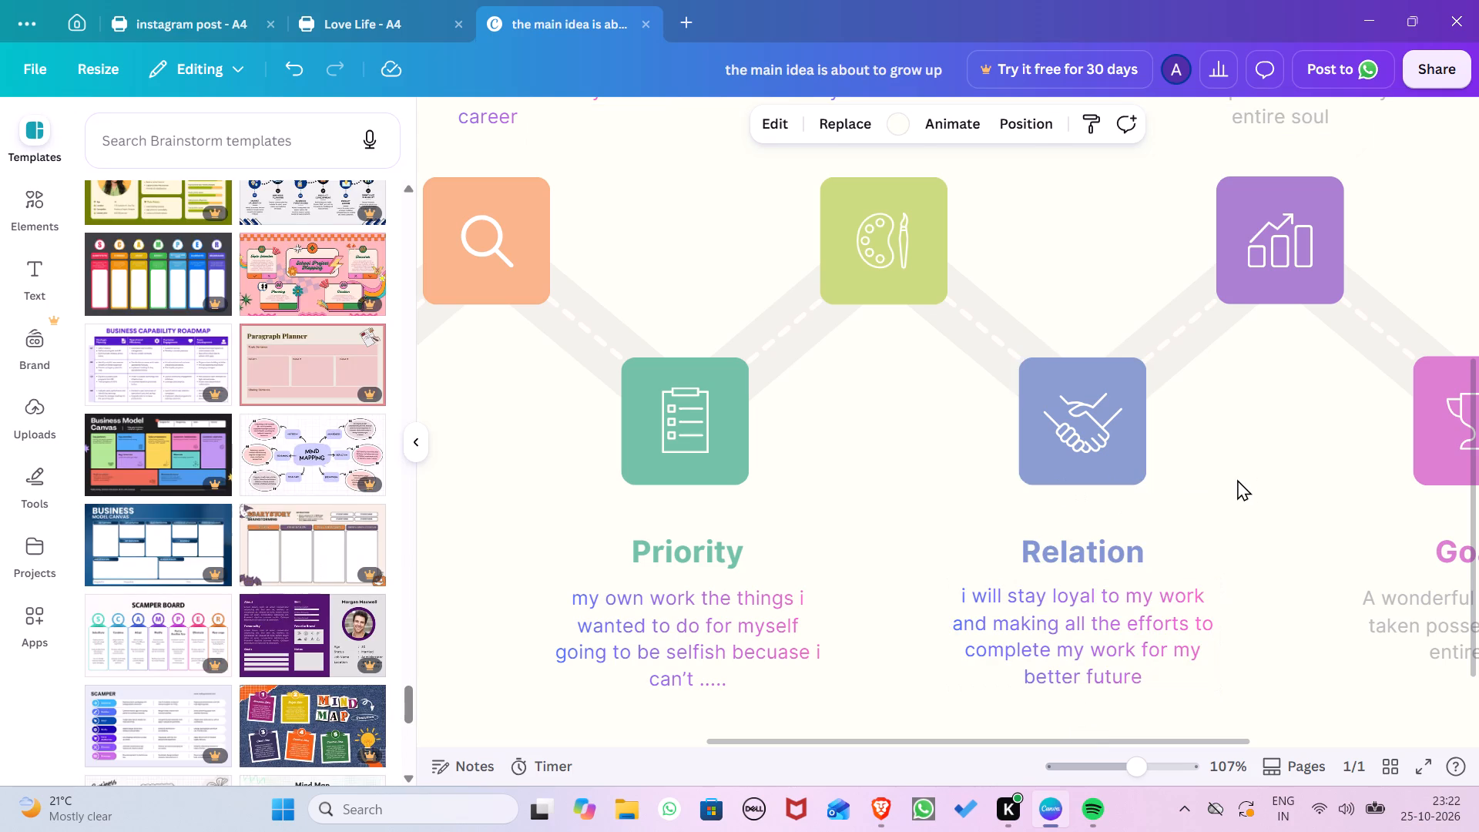
left_click_drag(1237, 479, 1276, 498)
Select the placeholder description under the Scale Up heading.
scroll(1276, 498, "left", 3)
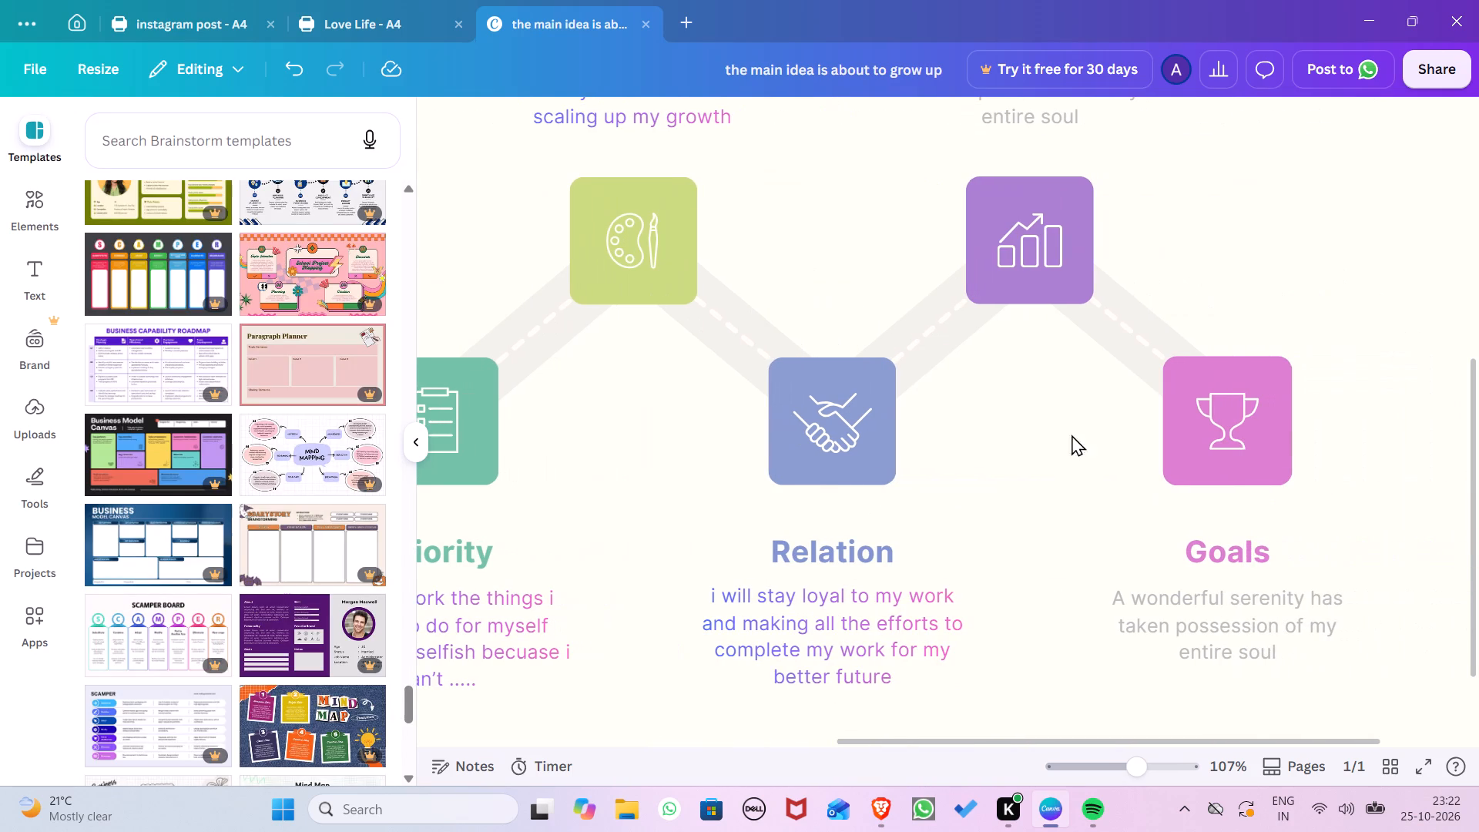
scroll(1028, 464, "up", 3)
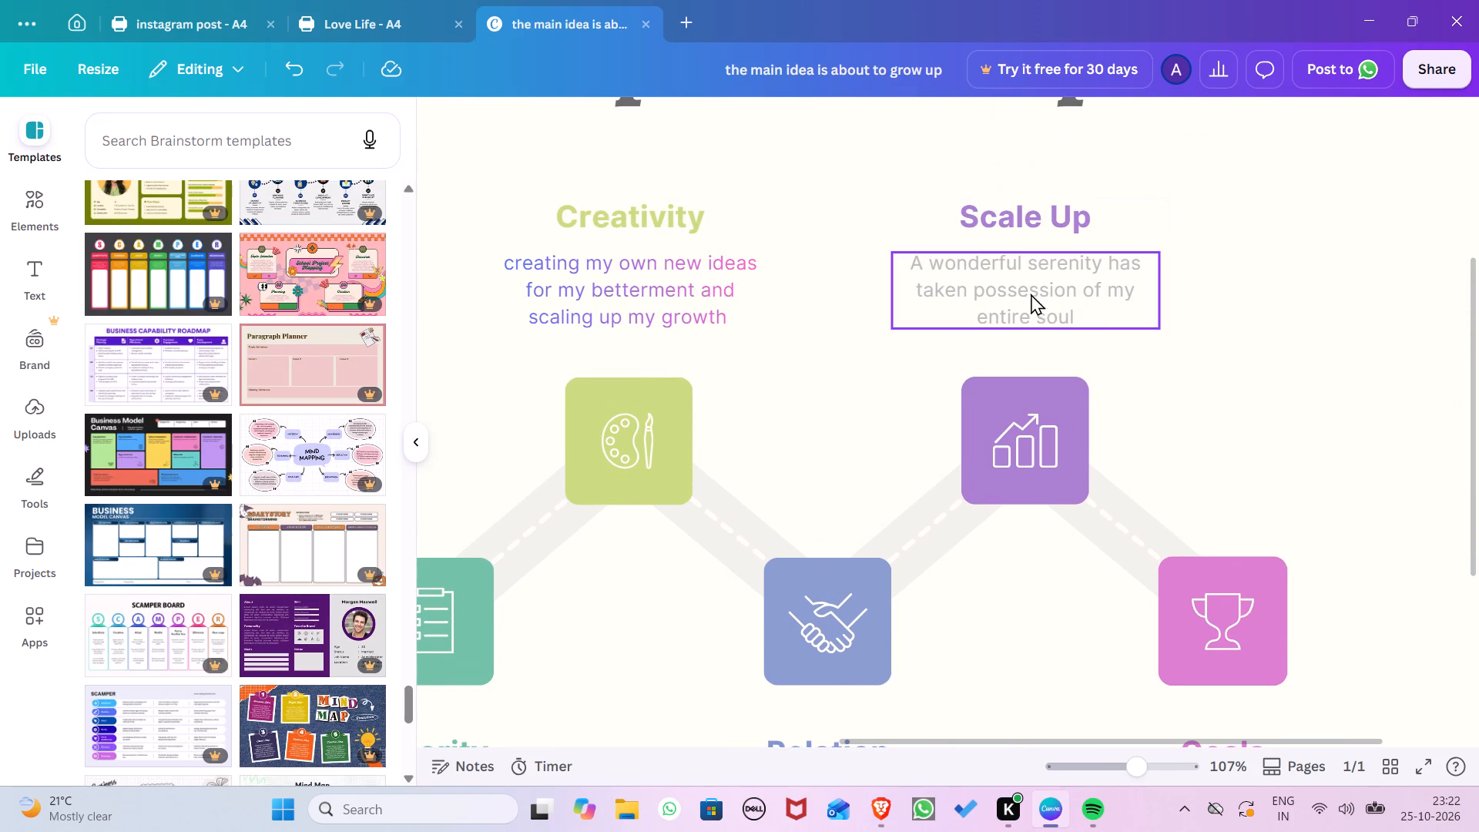
left_click(1078, 317)
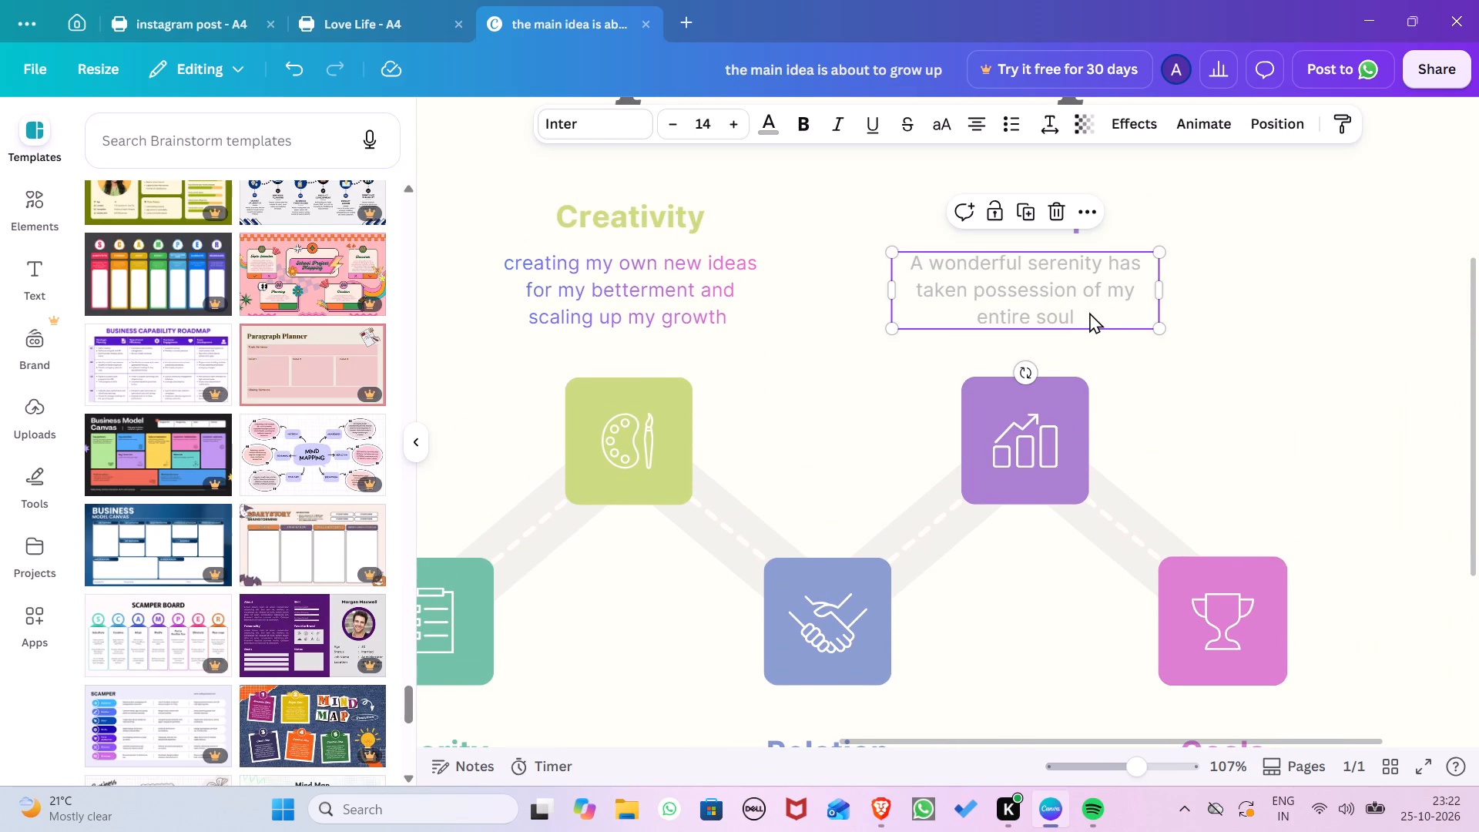
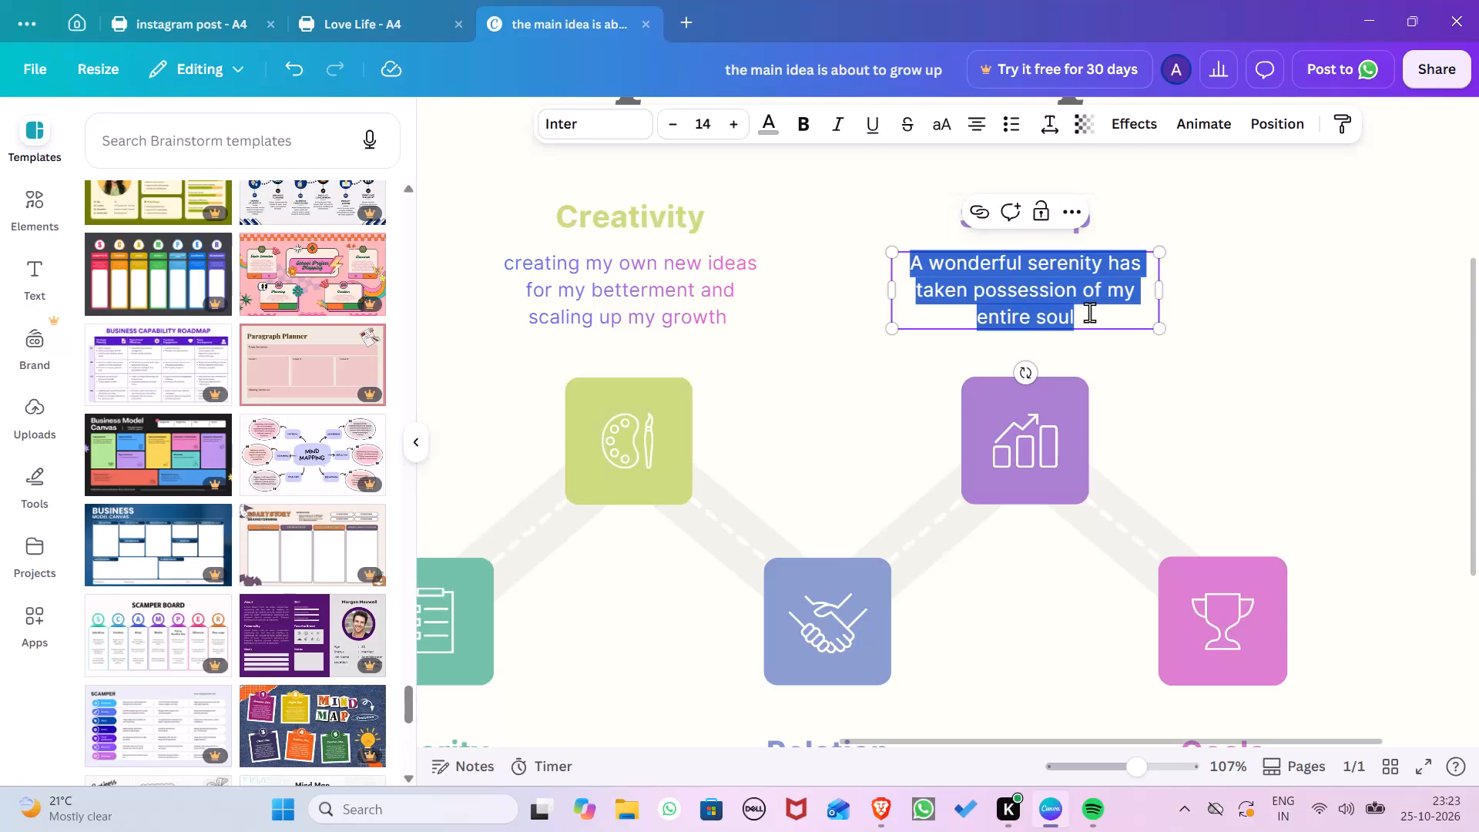
Clear the placeholder description under the Scale Up heading.
left_click(1239, 326)
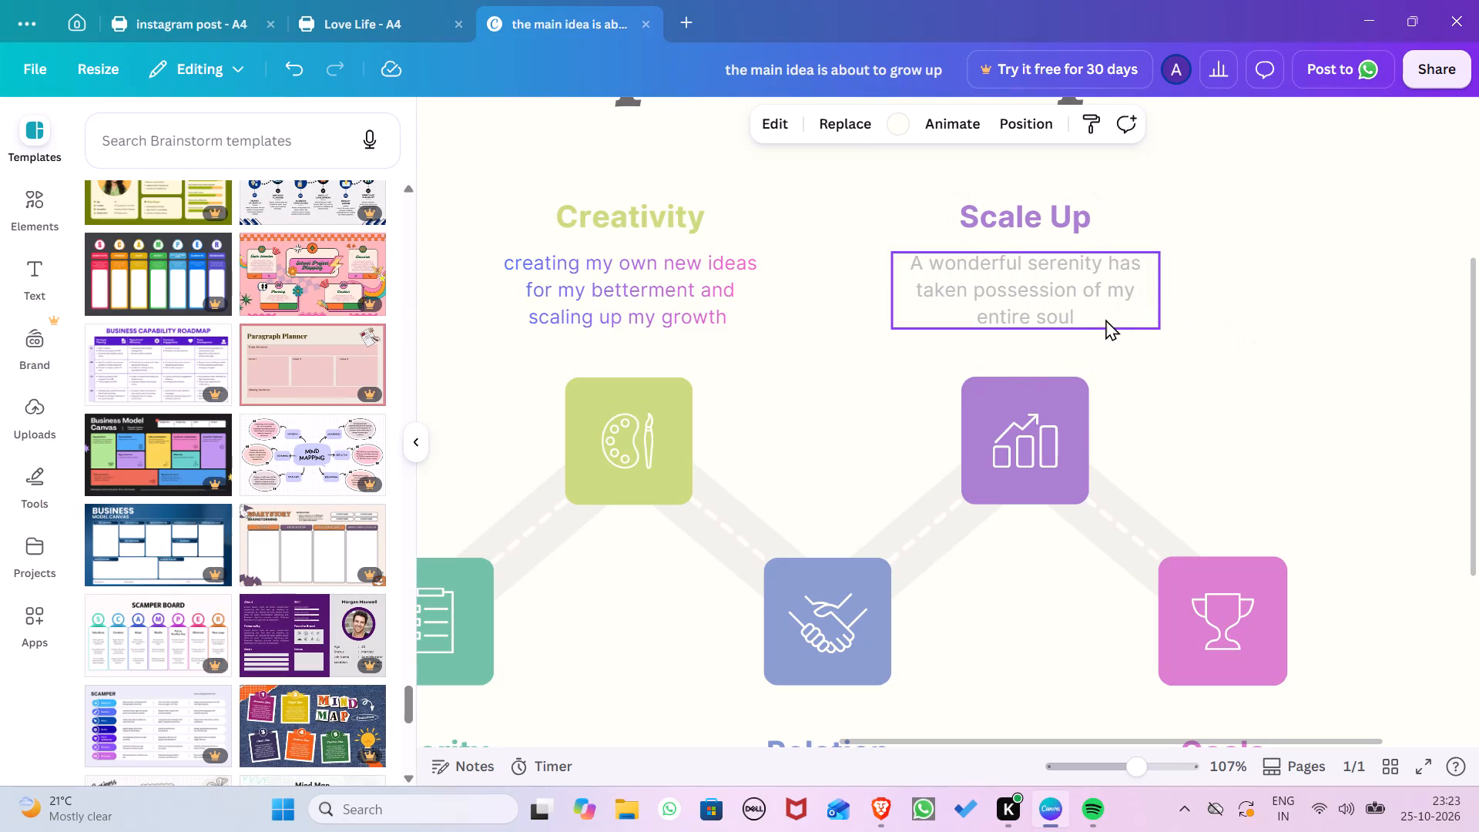
double_click(1089, 308)
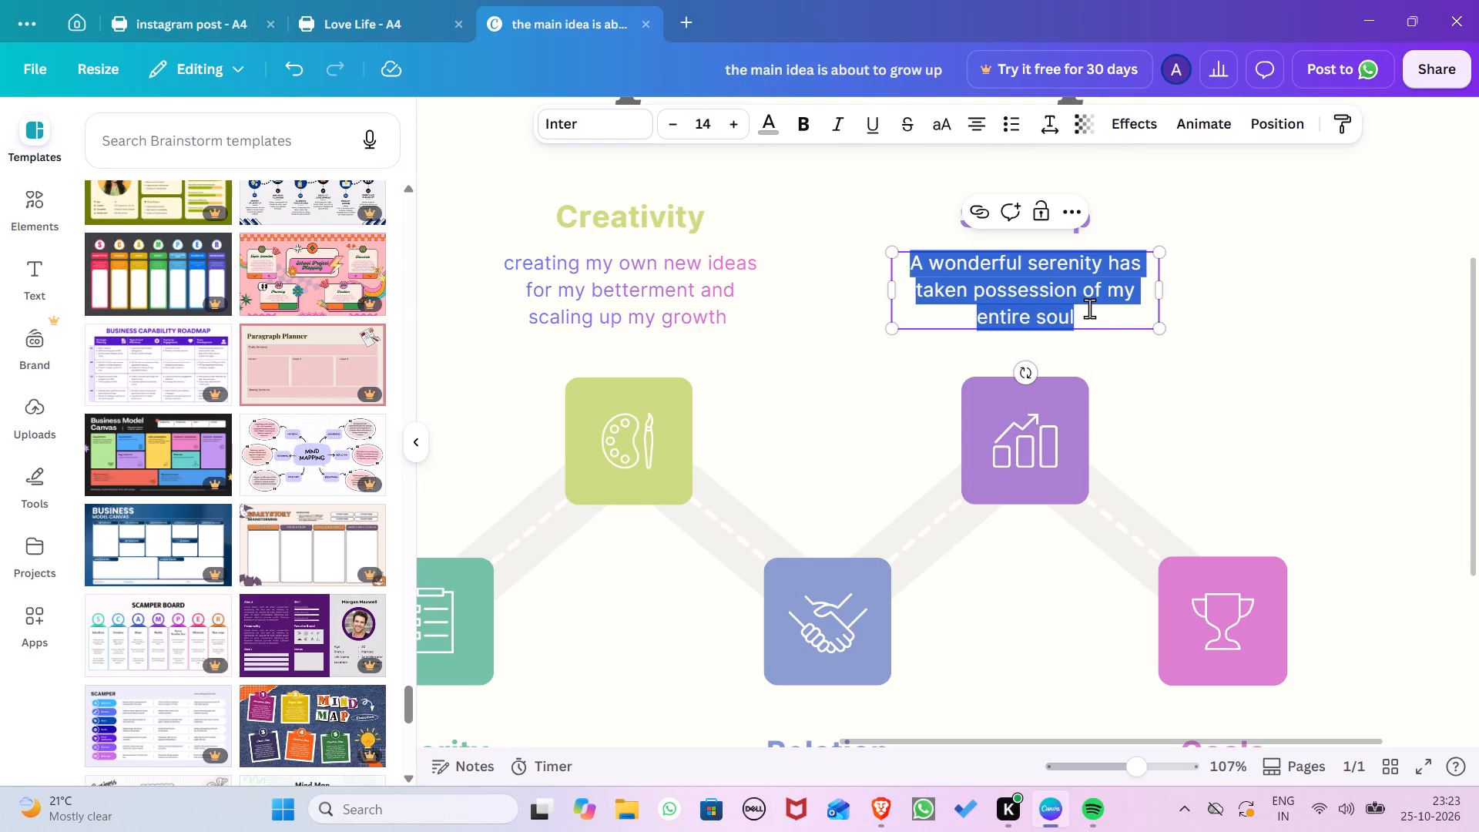
key("BackSpace")
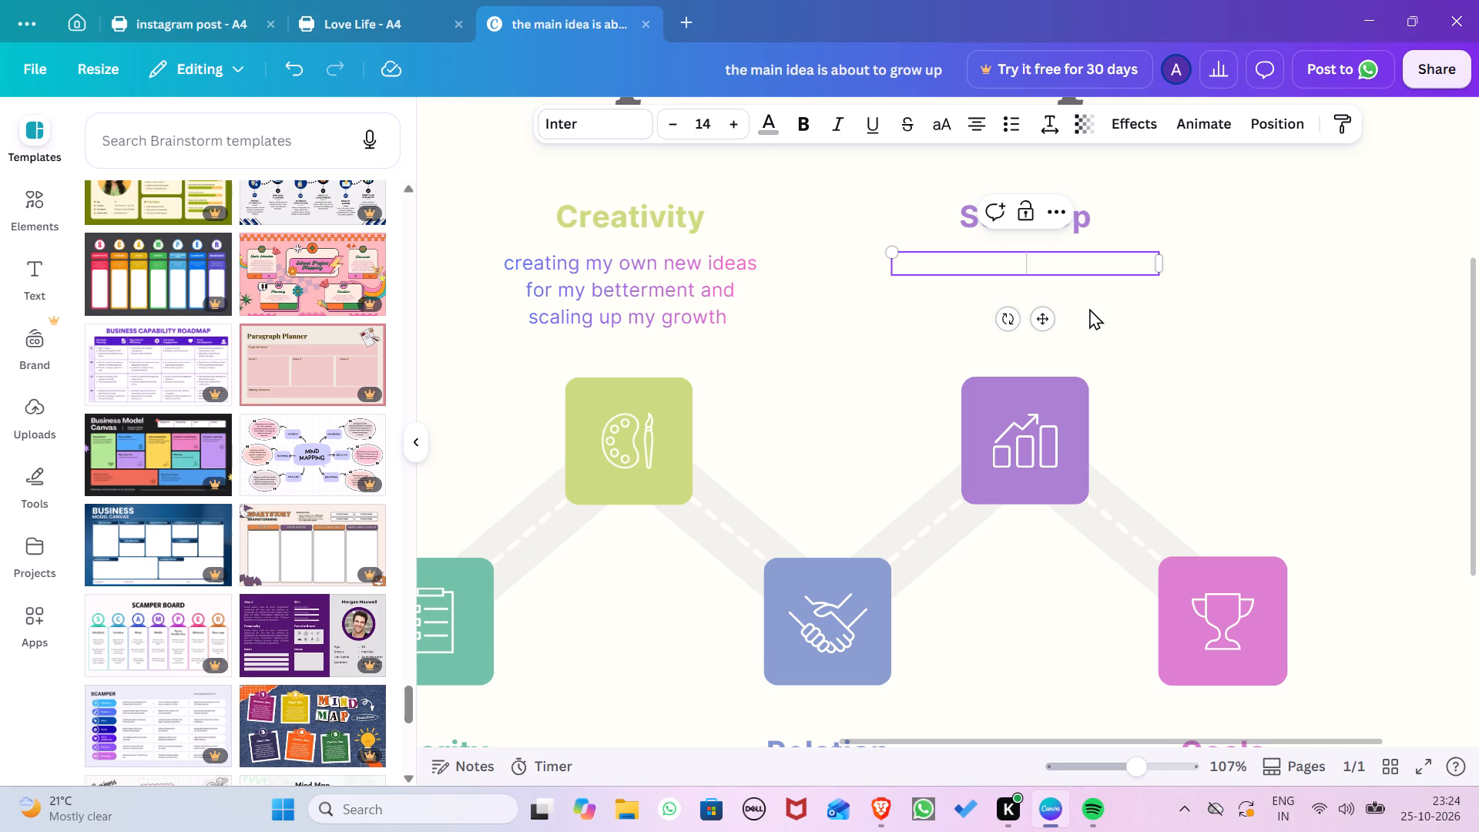
Switch to Spotify, skip to the next song, and return to the Canva design.
key("alt+Tab")
key("alt+Tab")
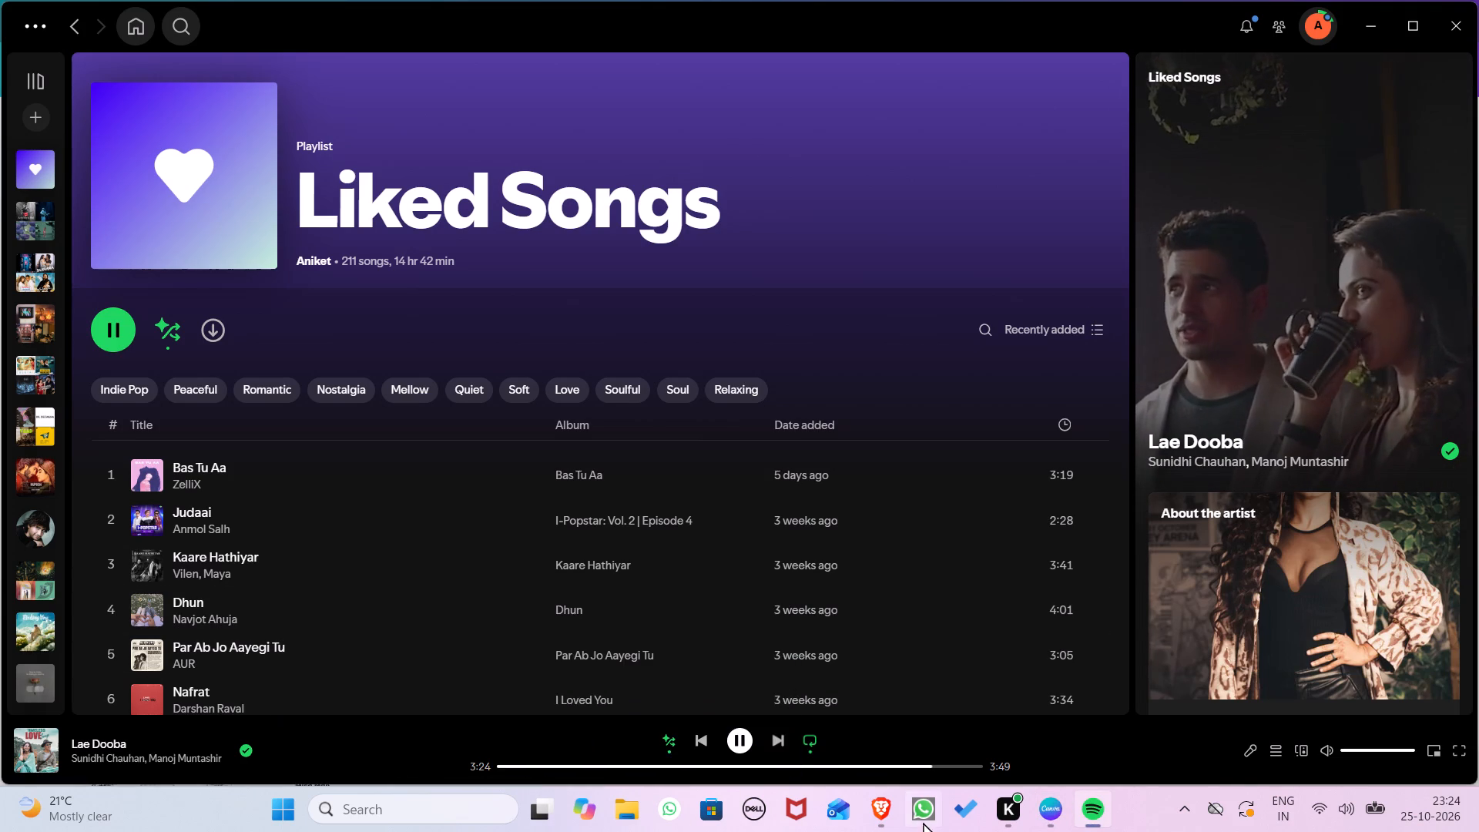
left_click(779, 742)
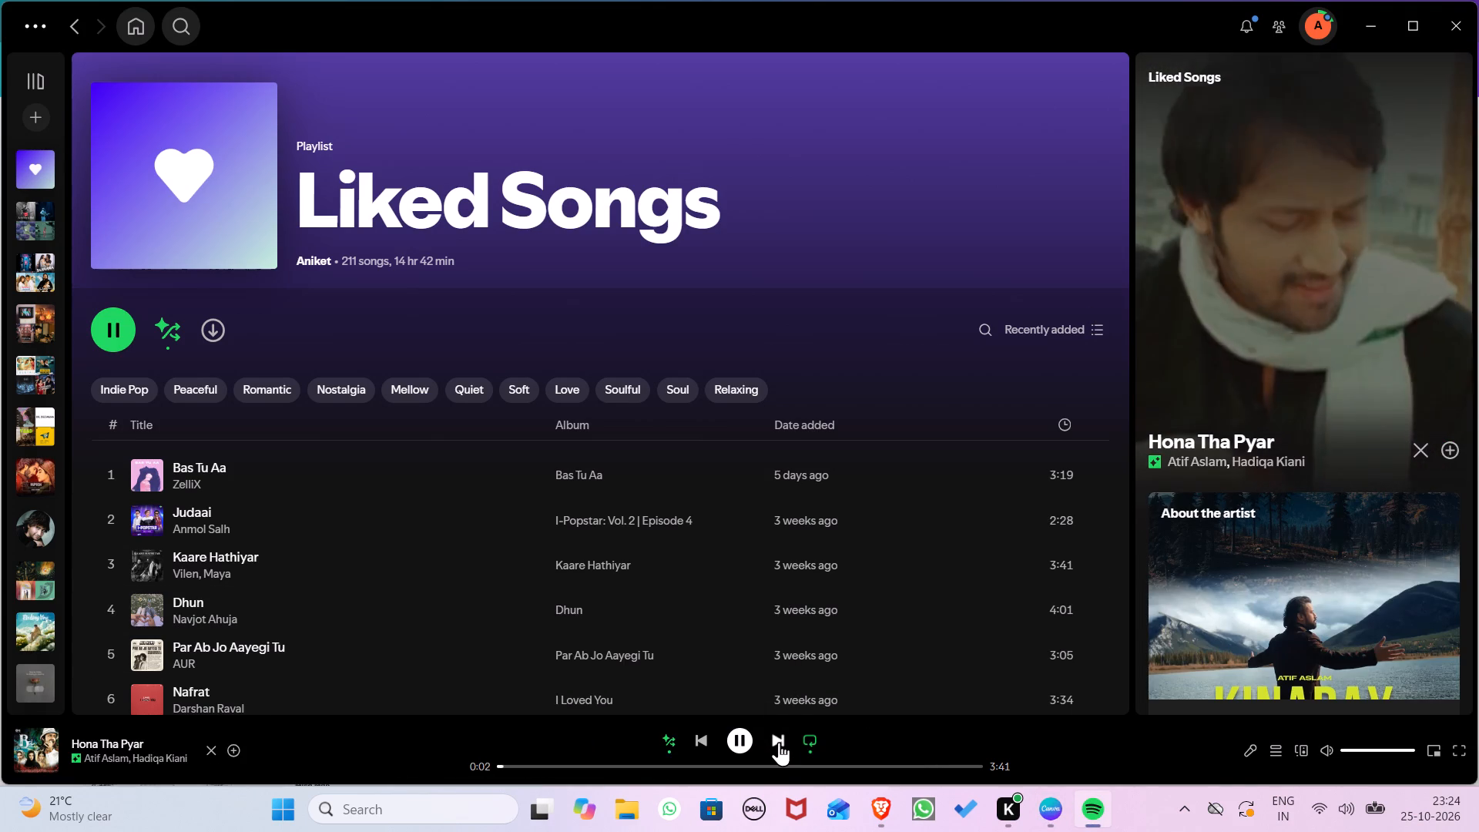
key("alt+Tab")
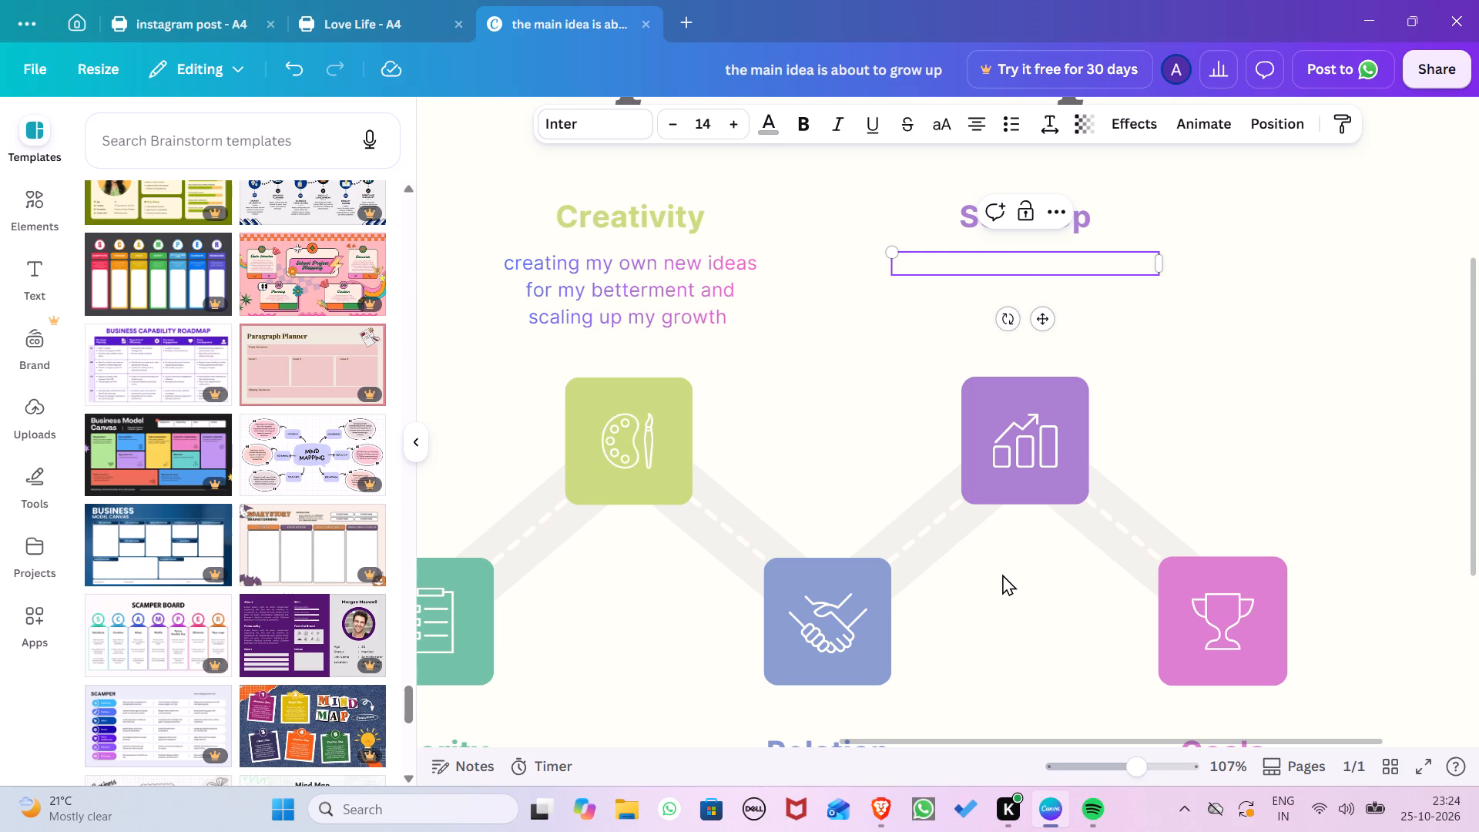
Start the Scale Up description with "i will do everything through my soul".
type("i")
key("space")
type("will")
key("space")
type("do every")
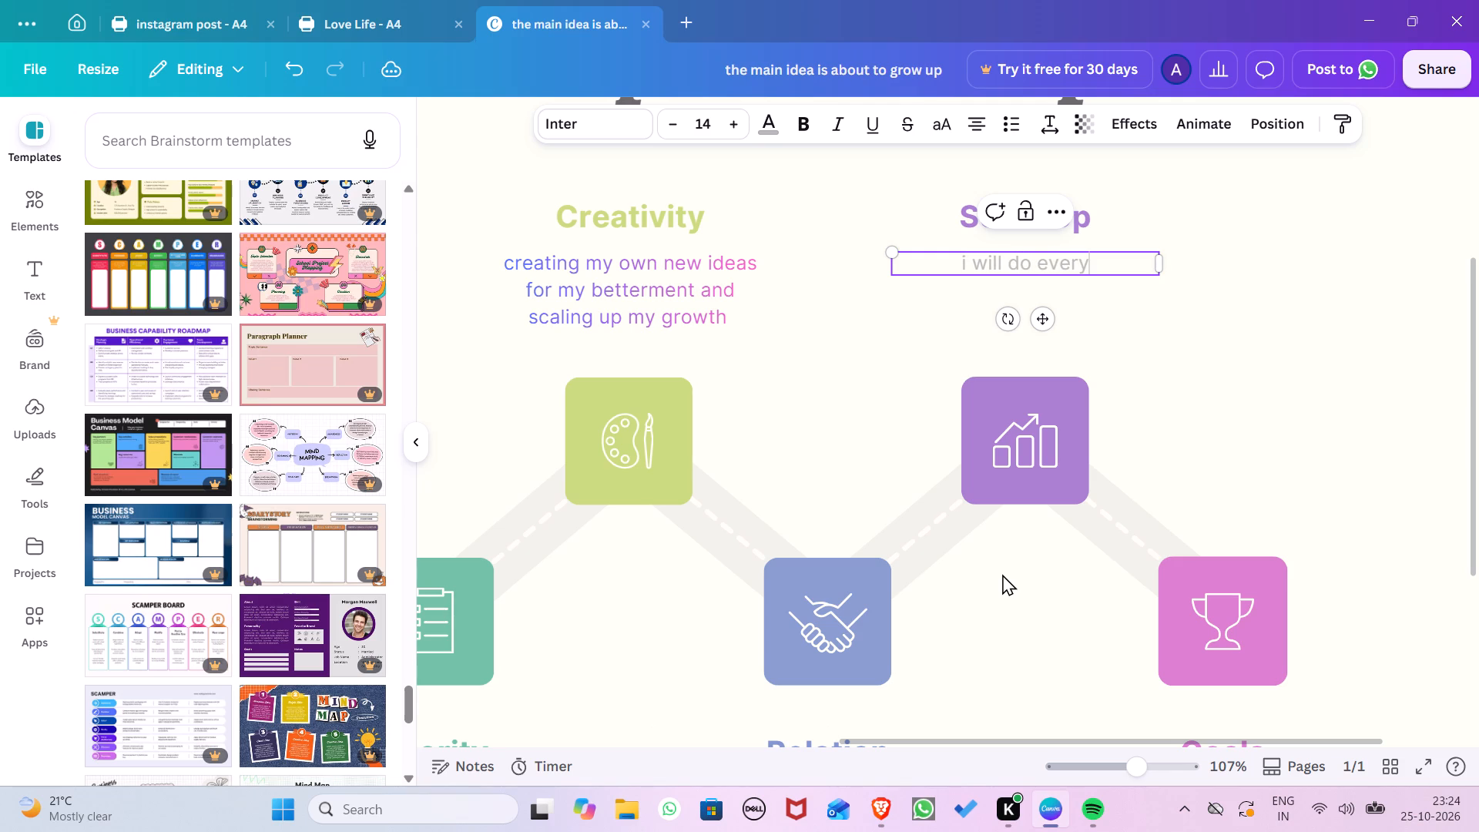
key("space")
key("t")
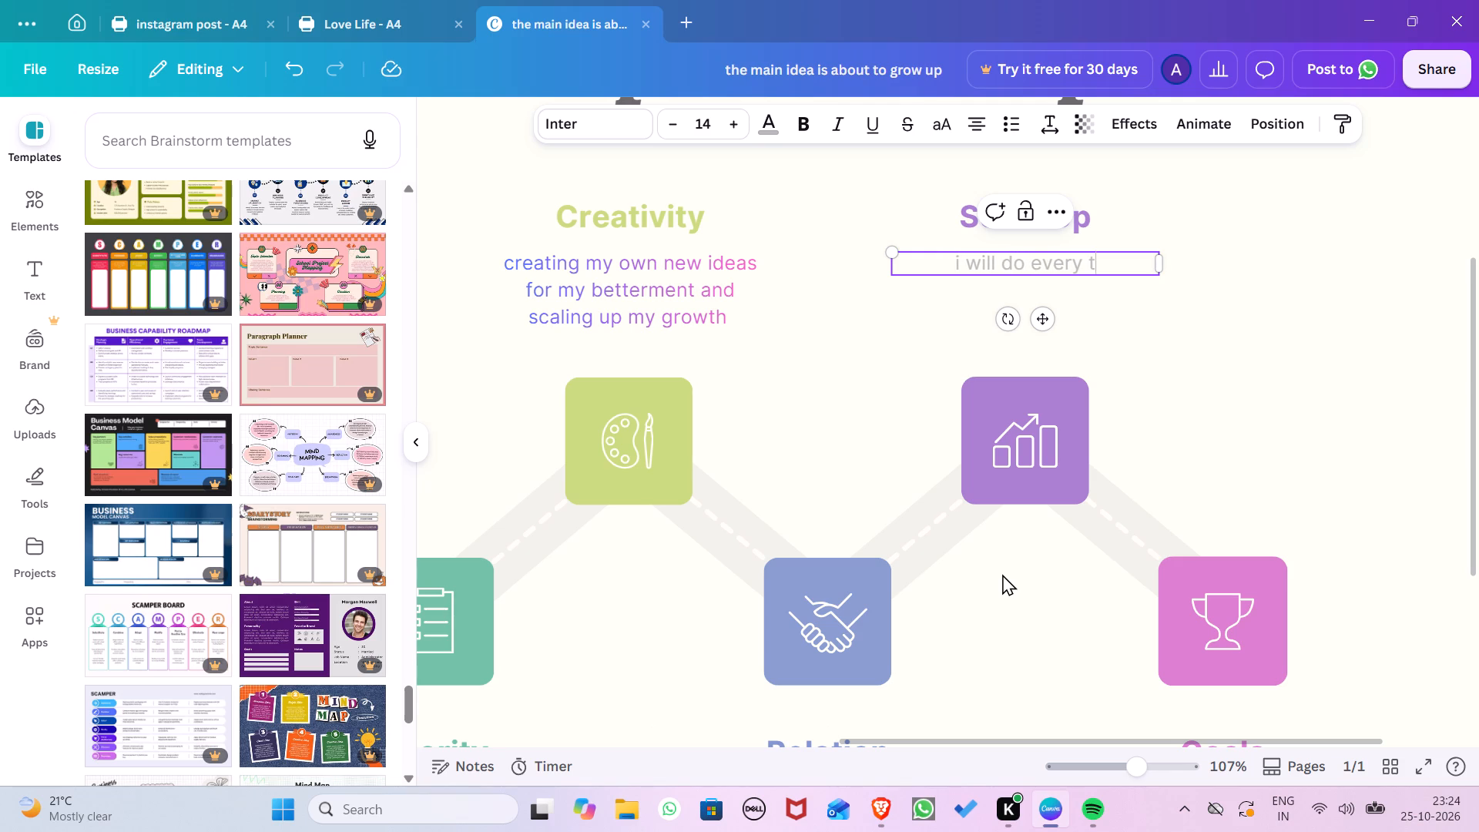
key("BackSpace")
key("BackSpace")
type("th")
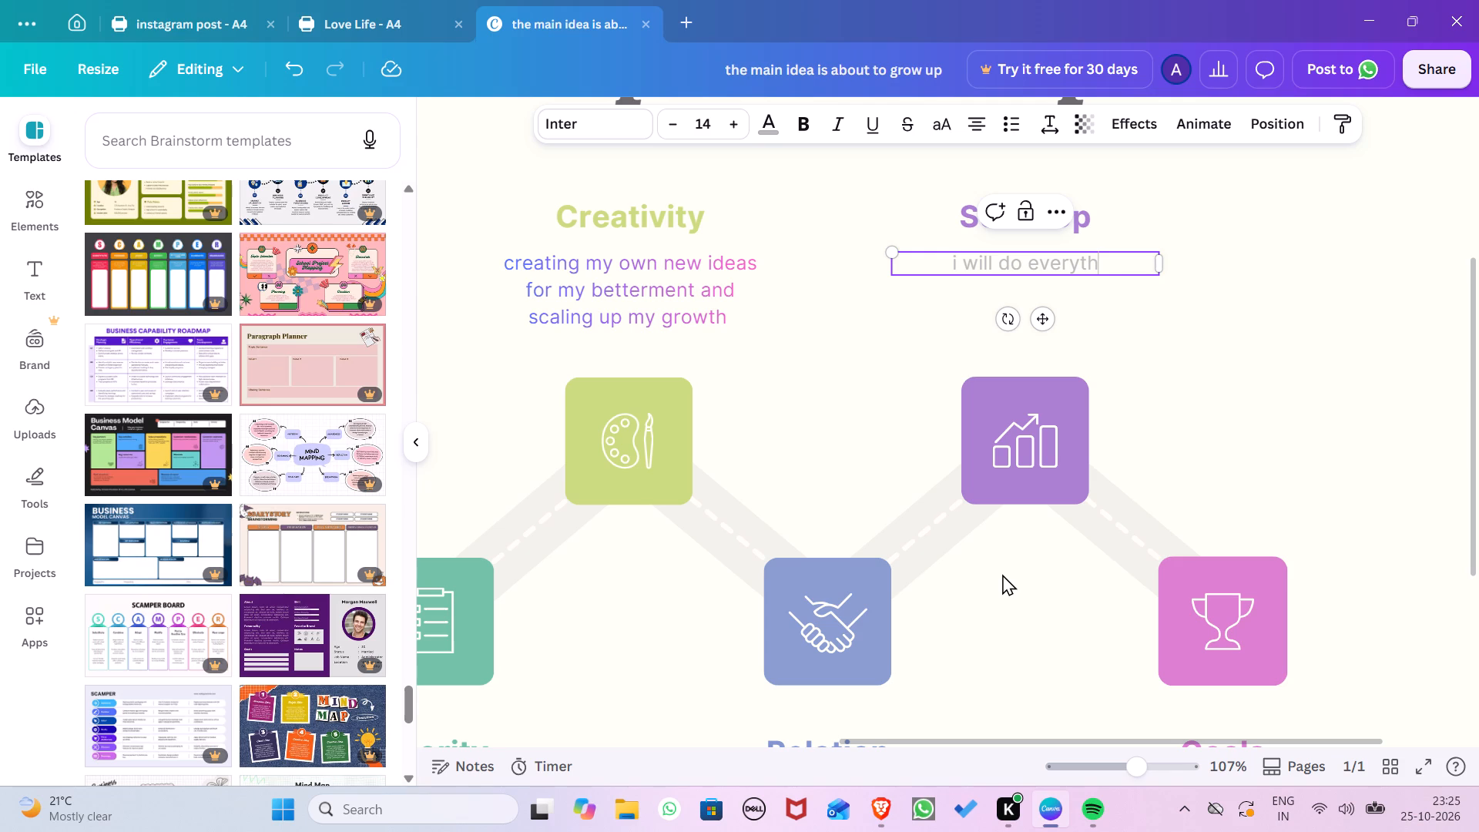
key("i")
type("ng")
key("space")
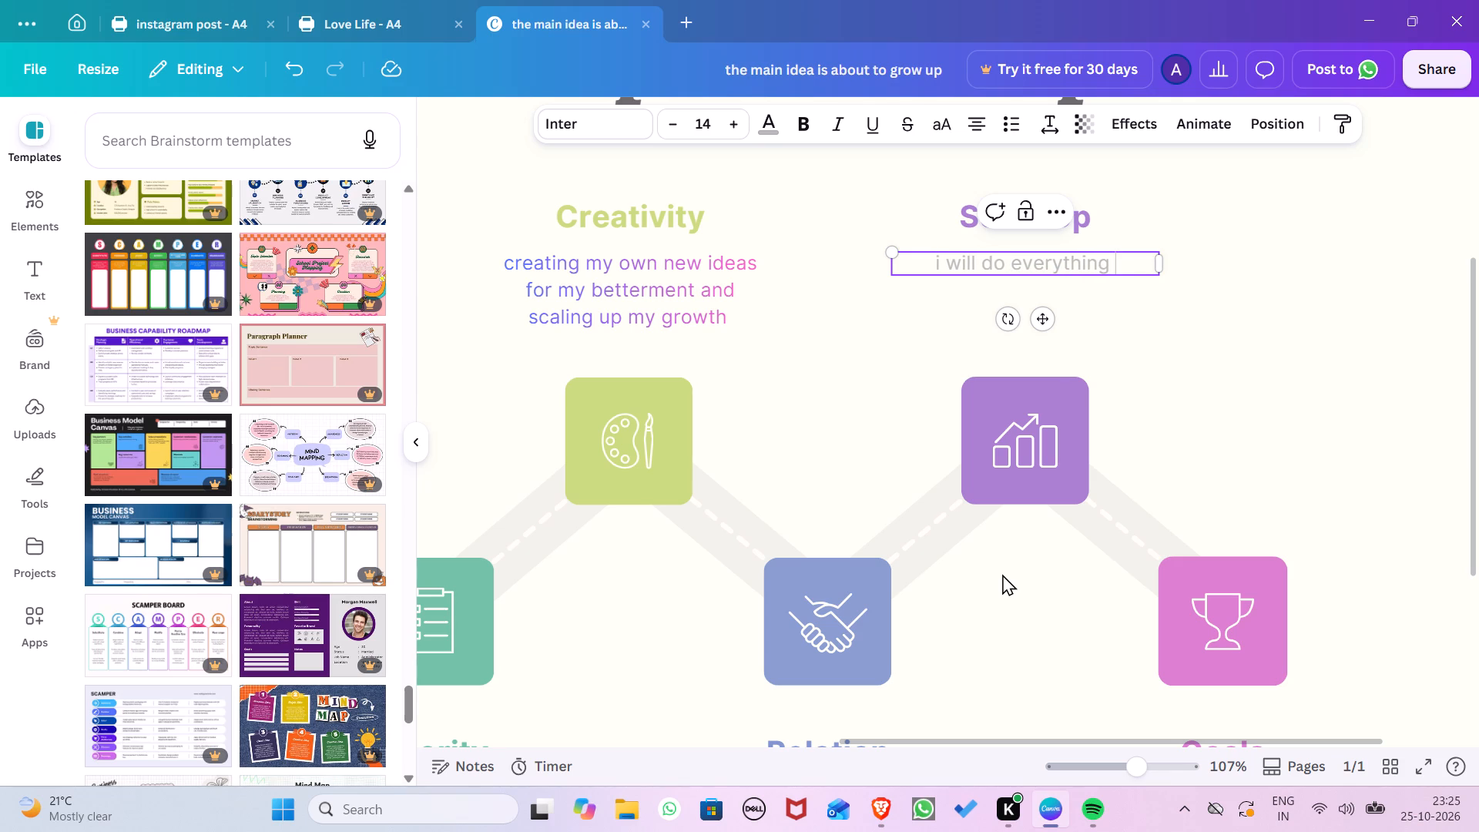
type("through m")
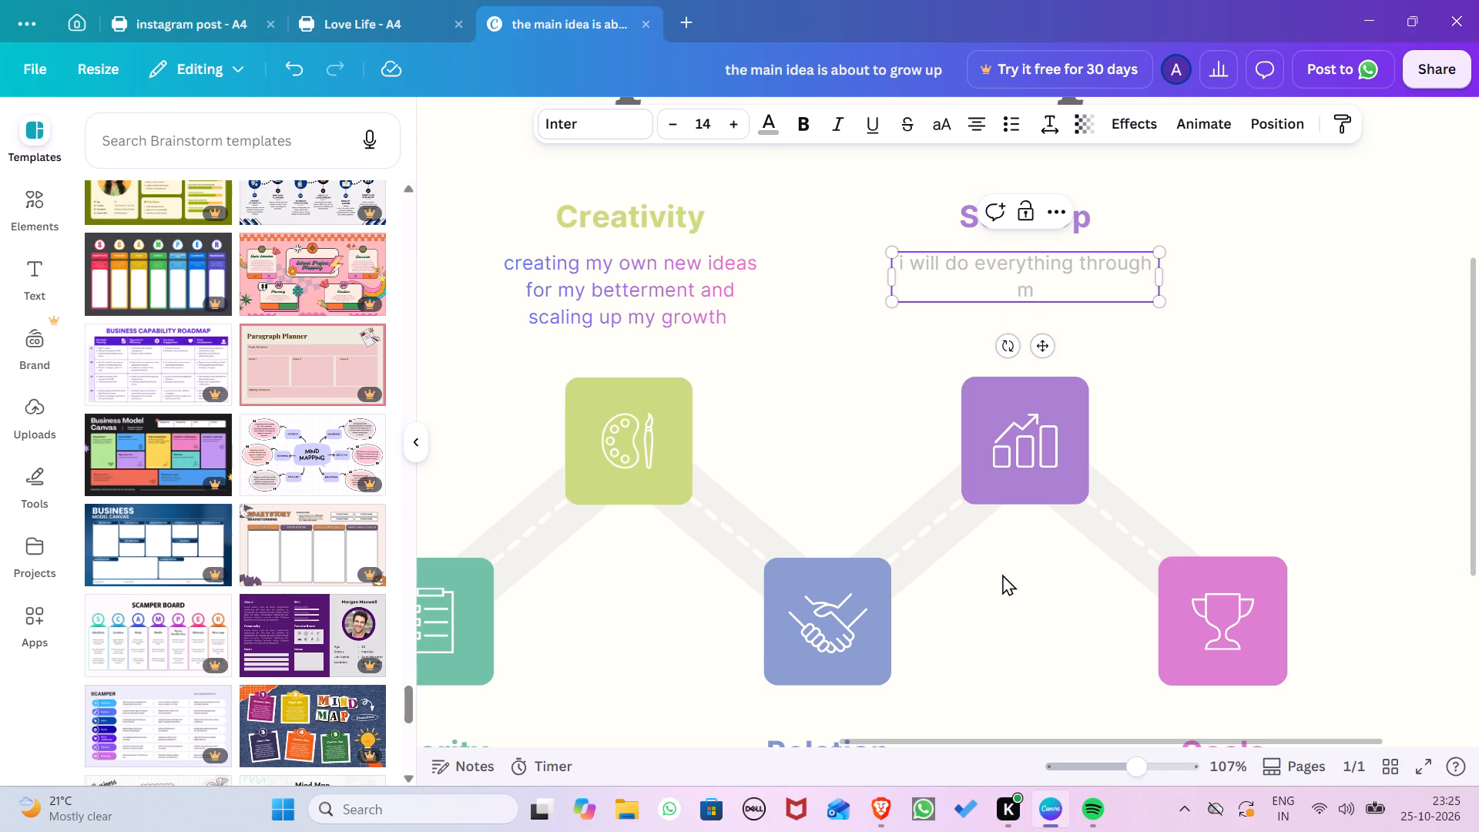
type("y soul")
key("space")
Extend the Scale Up description with "for scaling up my growth".
type("for")
key("space")
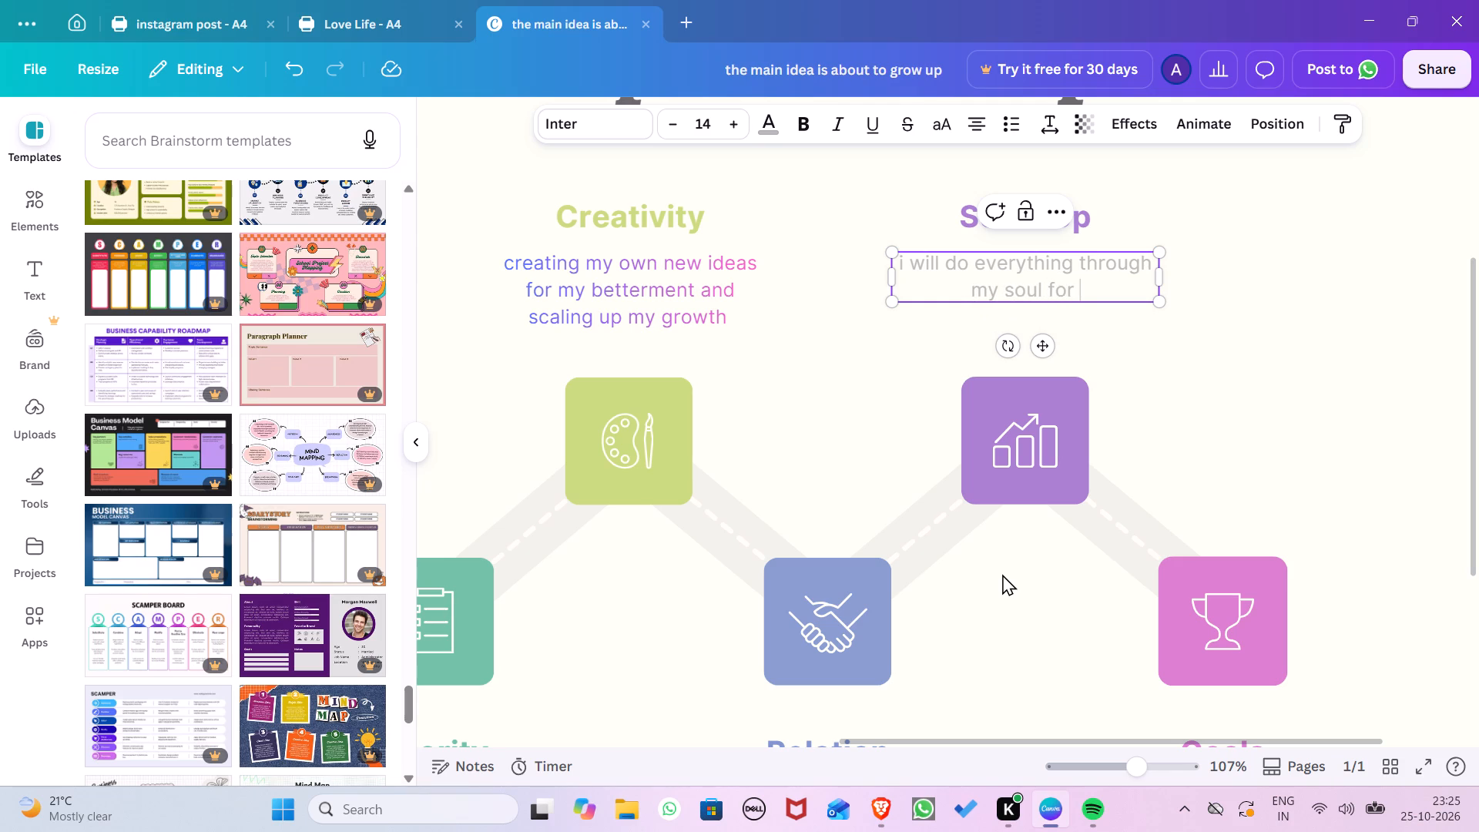
type("scal")
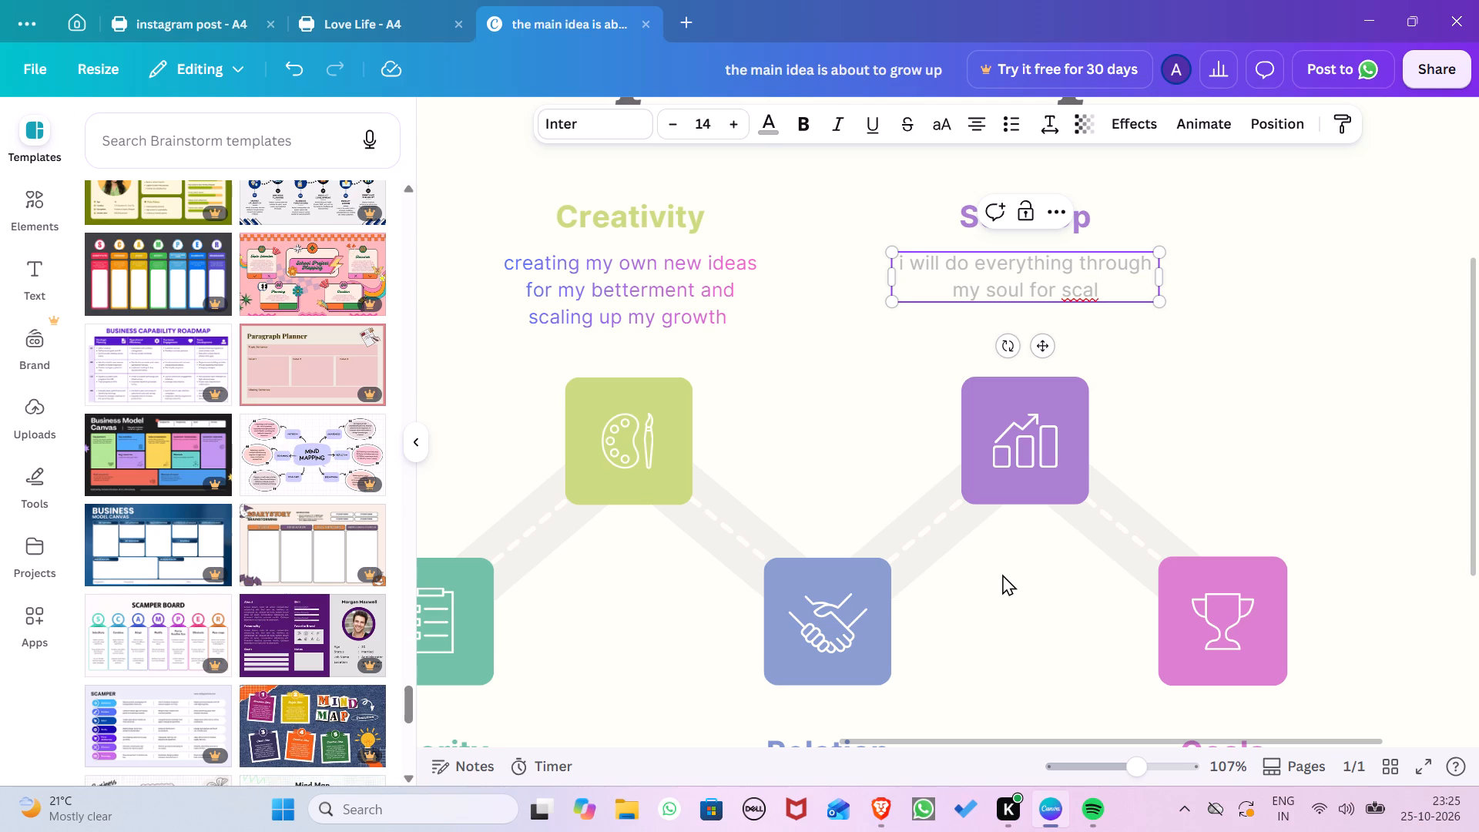
type("ing")
type("up")
key("space")
key("BackSpace")
key("BackSpace")
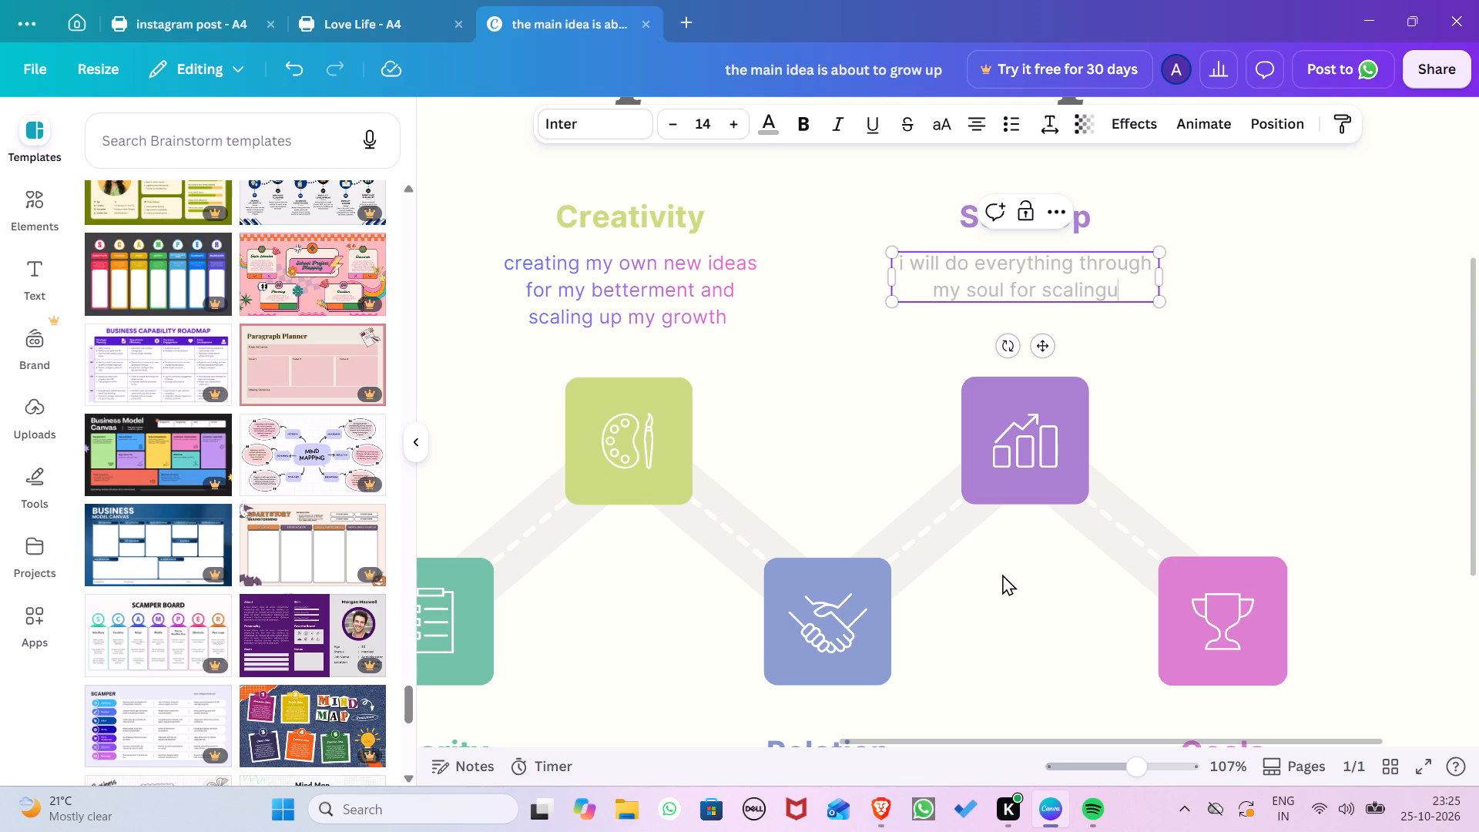
key("BackSpace")
key("space")
type("up")
key("space")
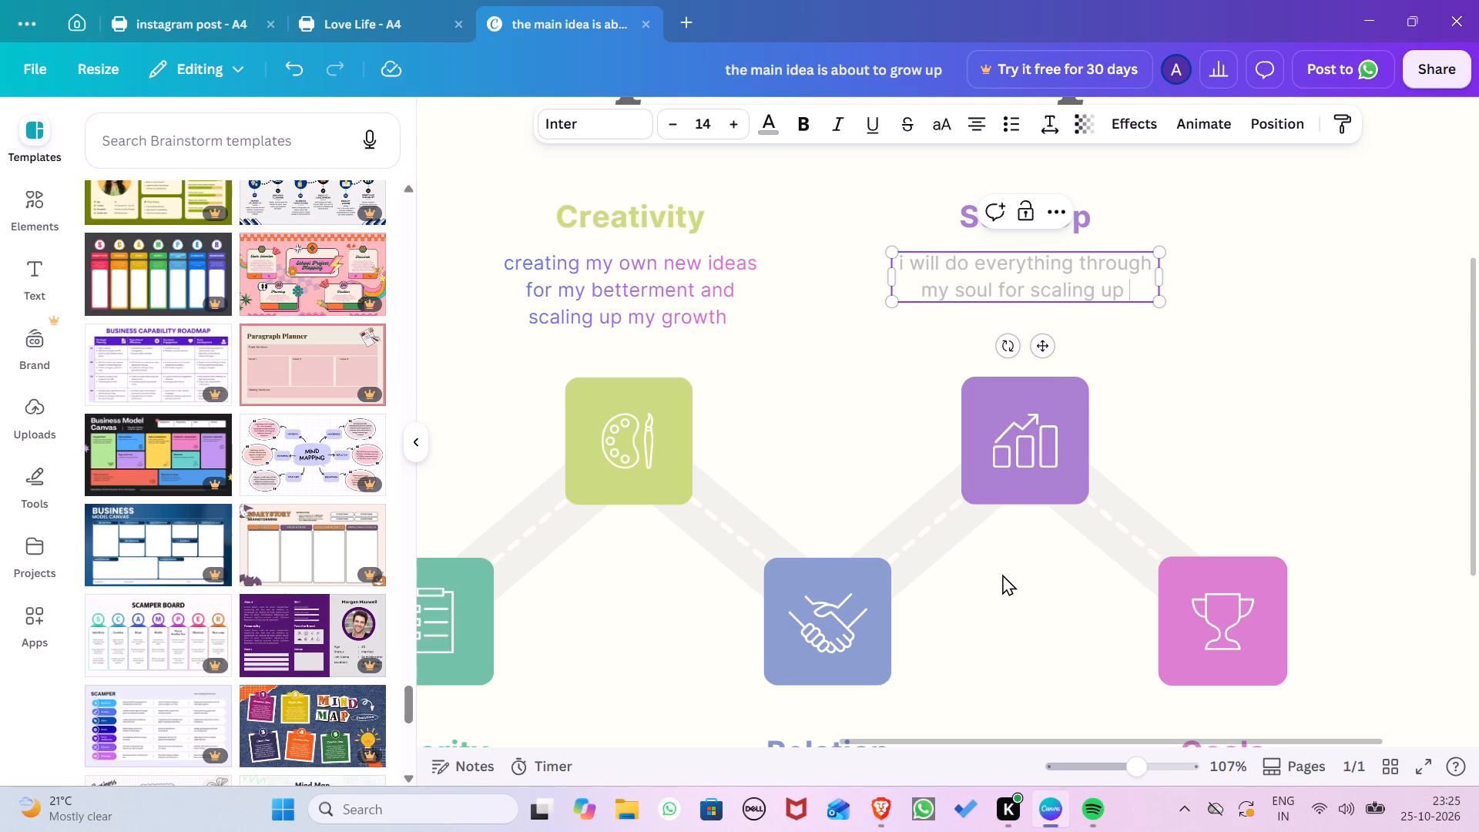
type("my growth")
key("space")
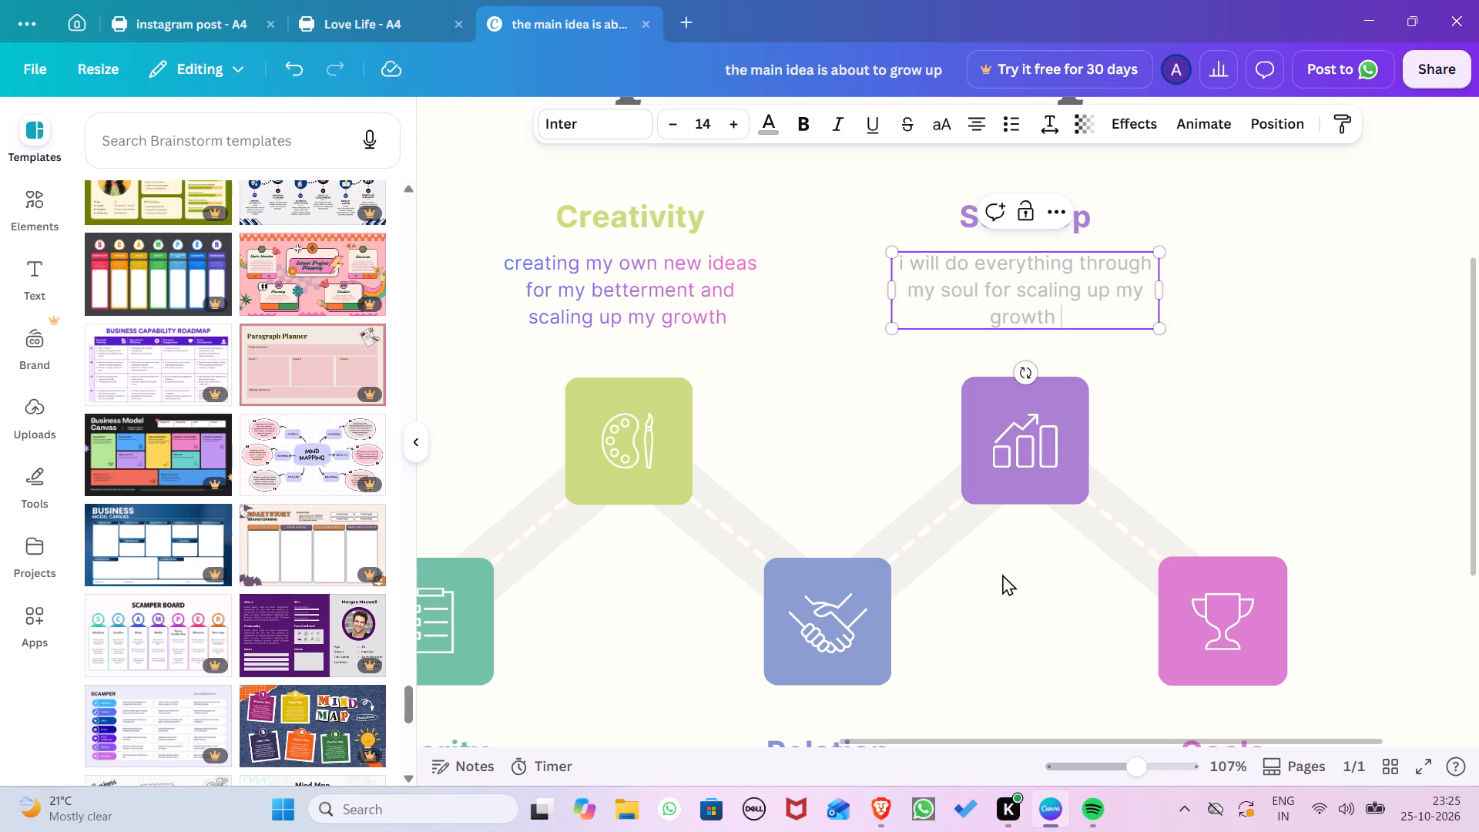
Finish the Scale Up description with "and earn more and more money........".
type("and")
key("space")
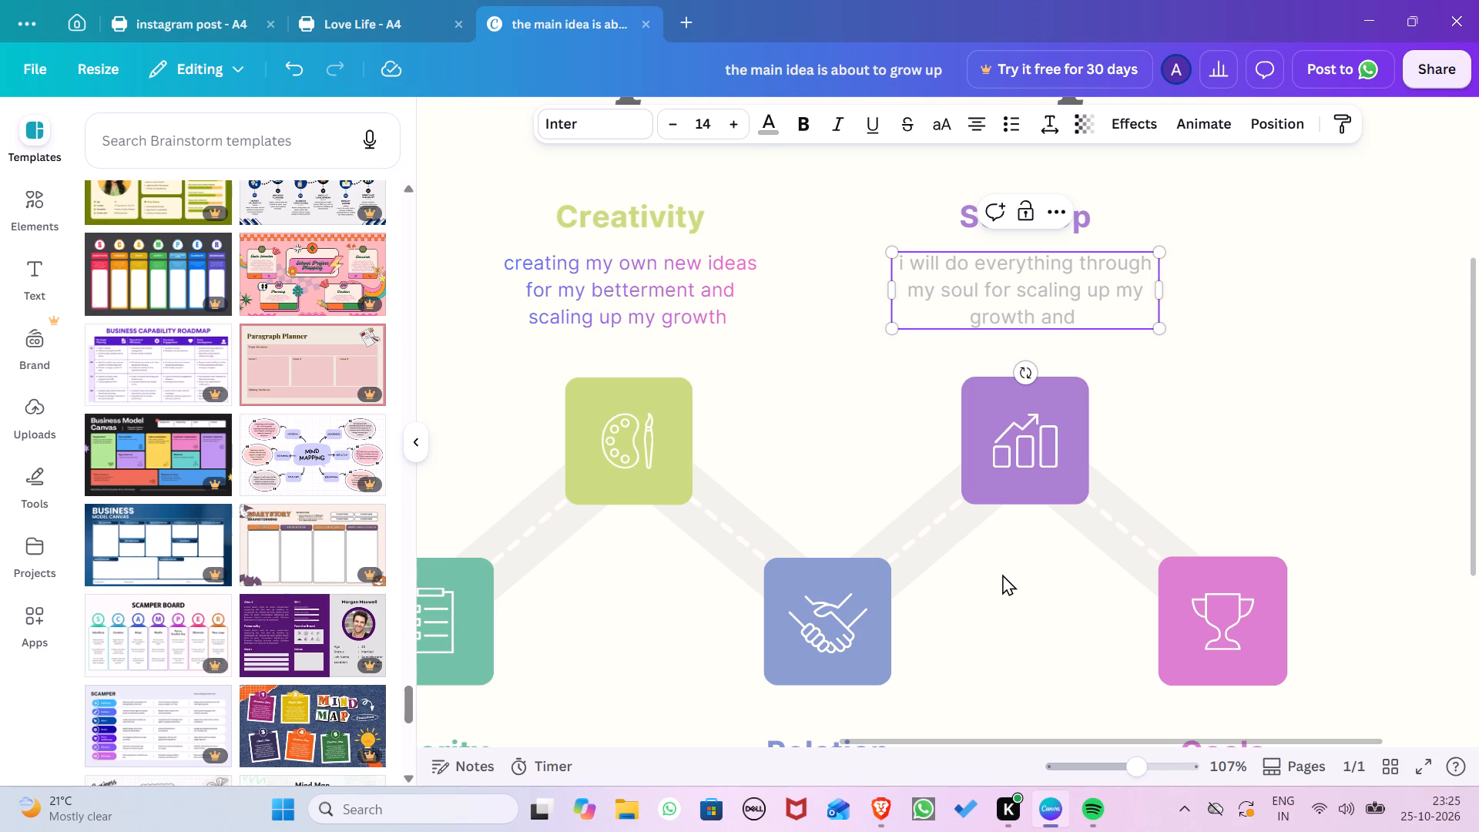
type("earn mo")
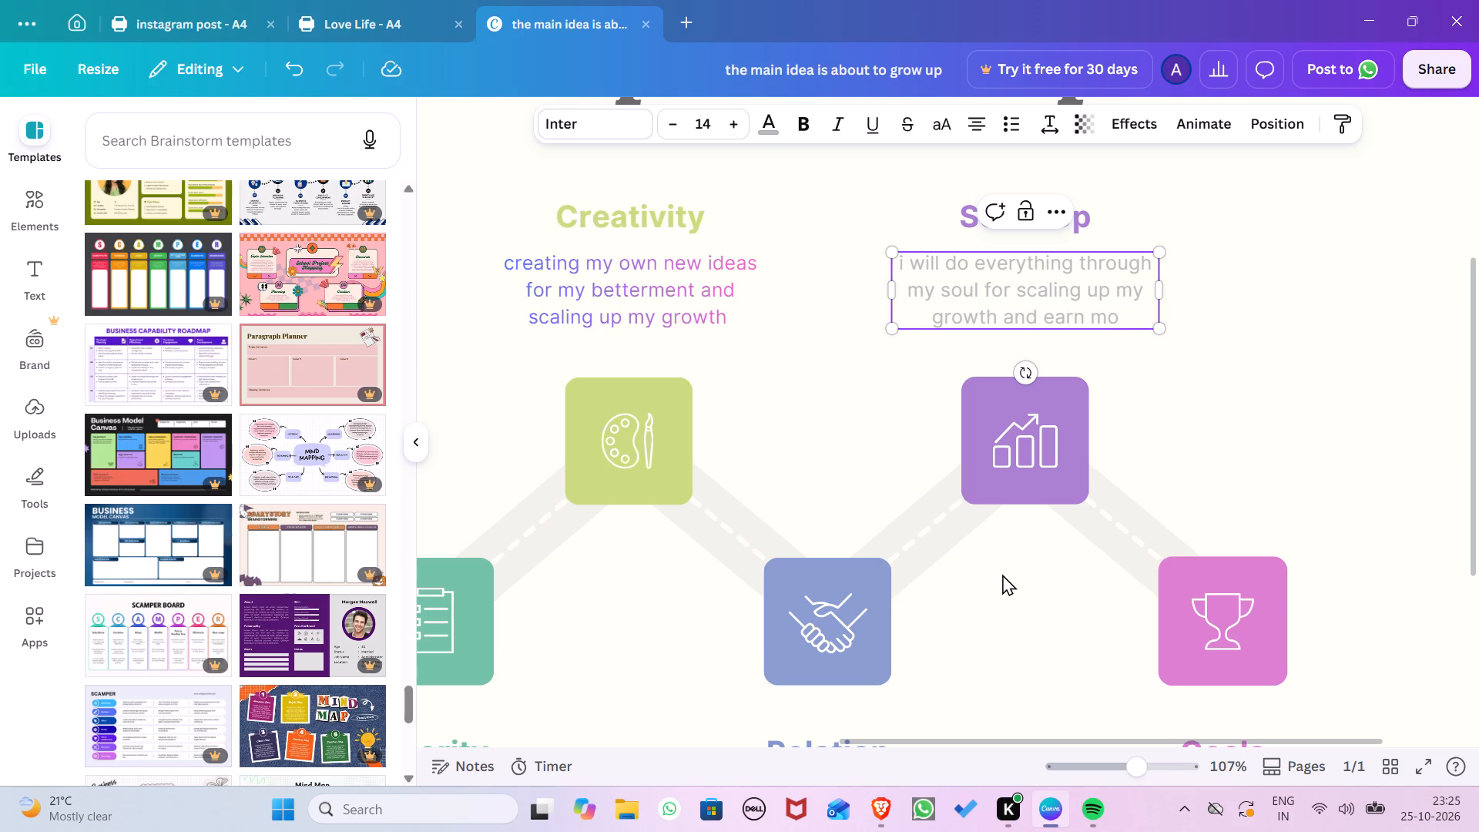
type("ere")
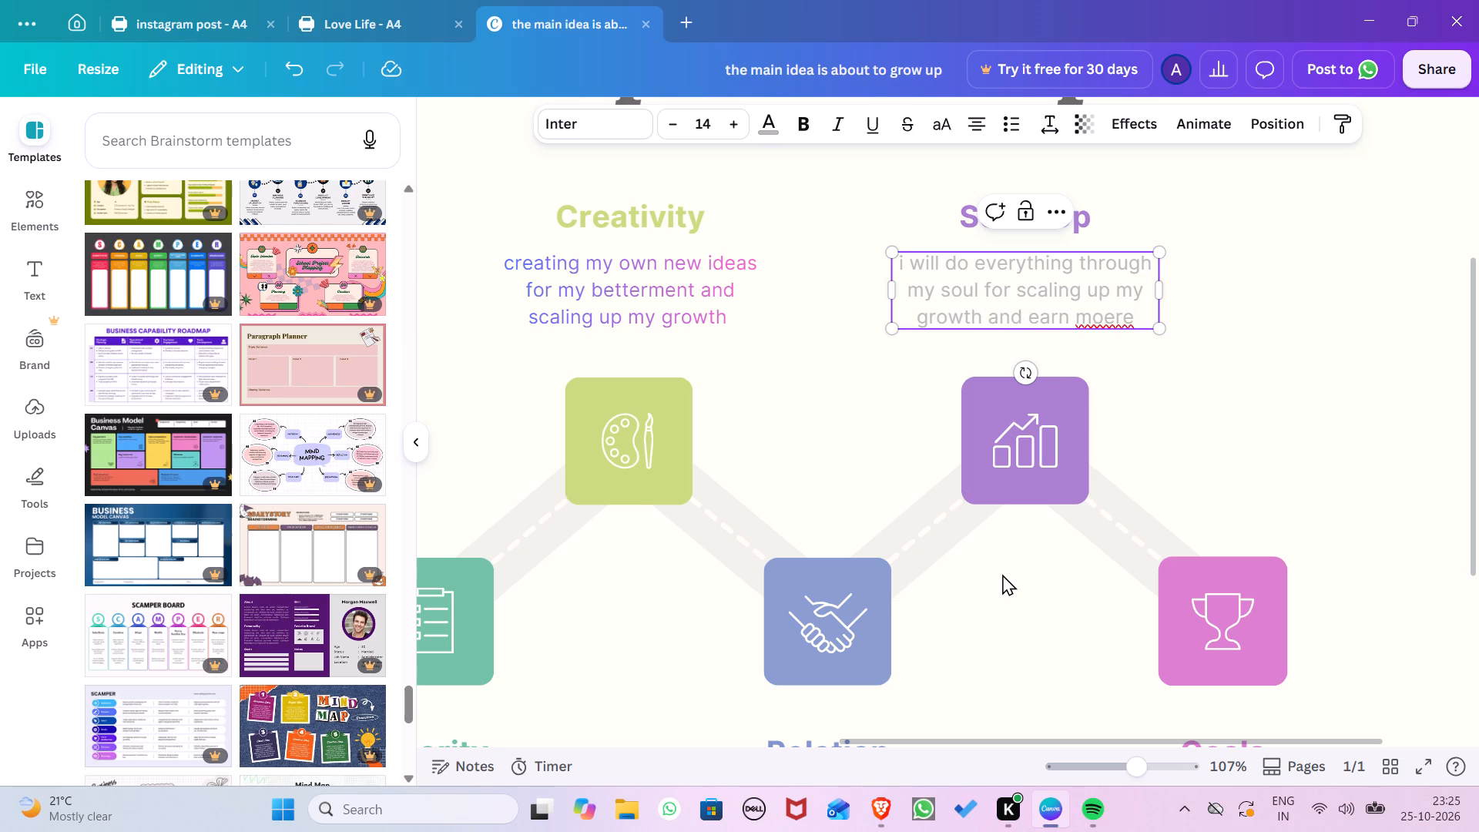
key("BackSpace")
key("BackSpace")
key("BackSpace")
type("re and more money")
key("space")
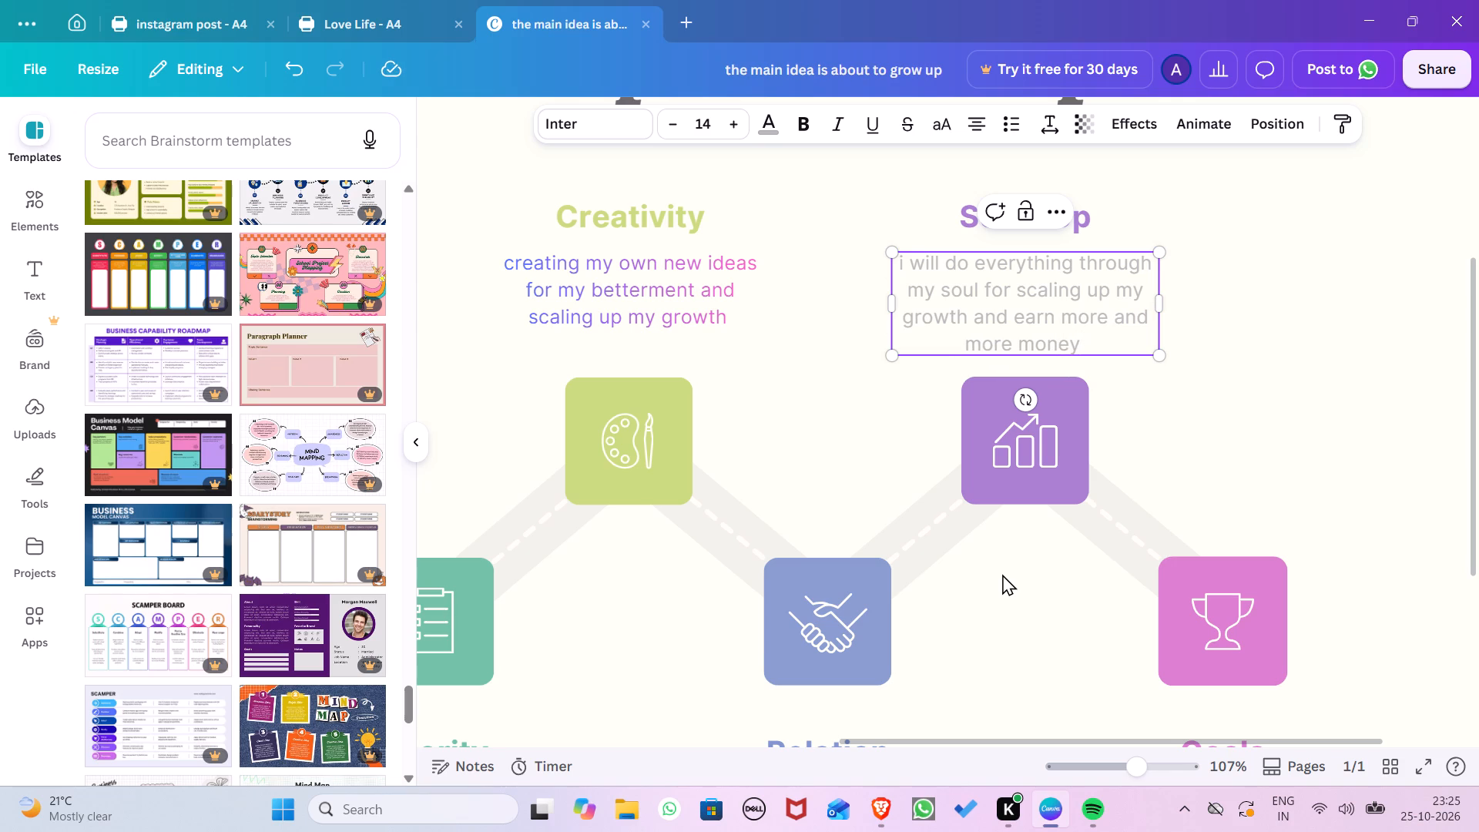
key("BackSpace")
key("period")
key("period")
key("period")
key("period")
key("period")
key("period")
key("period")
key("period")
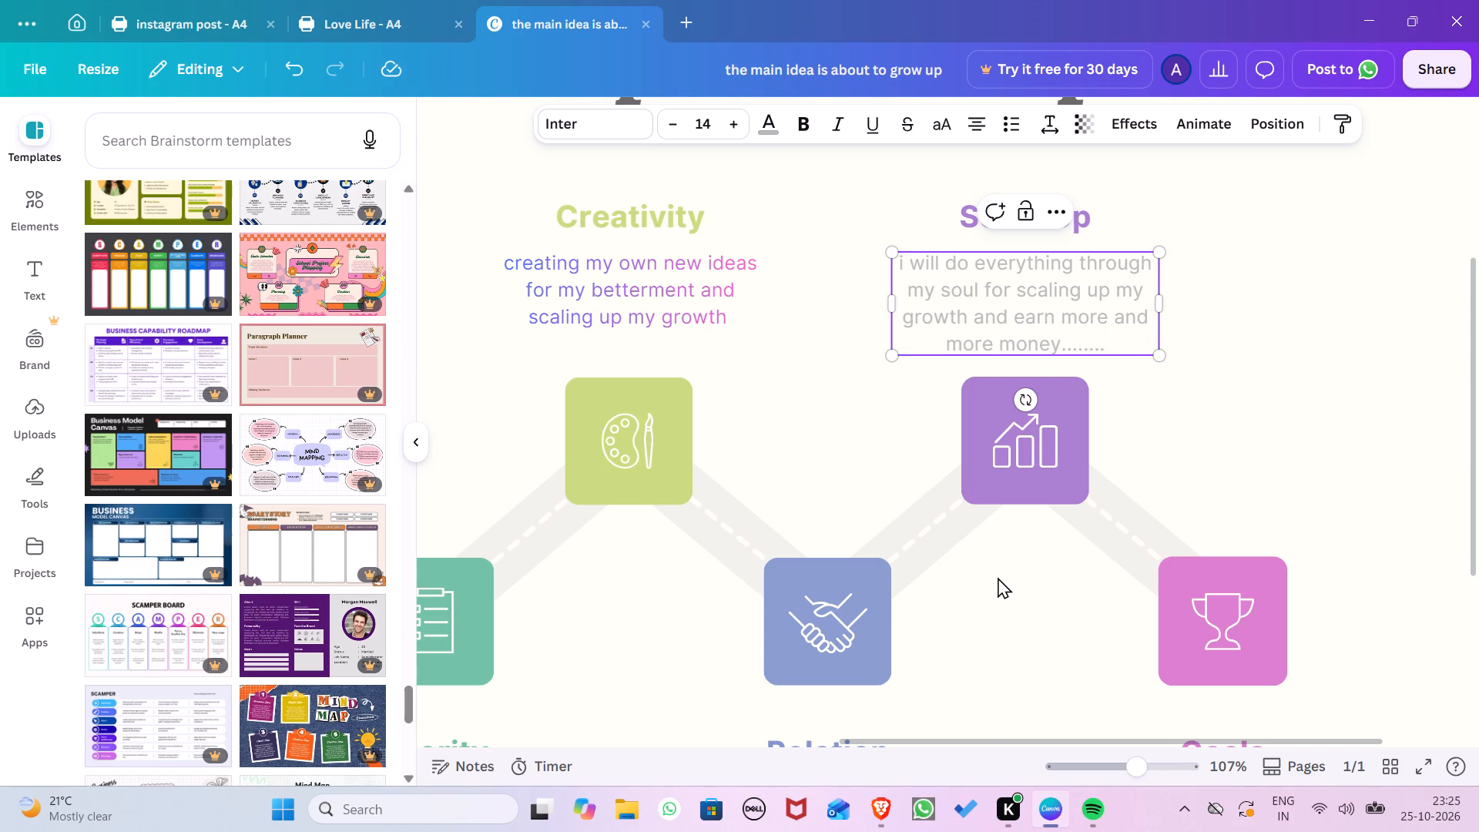
left_click_drag(998, 577, 1078, 572)
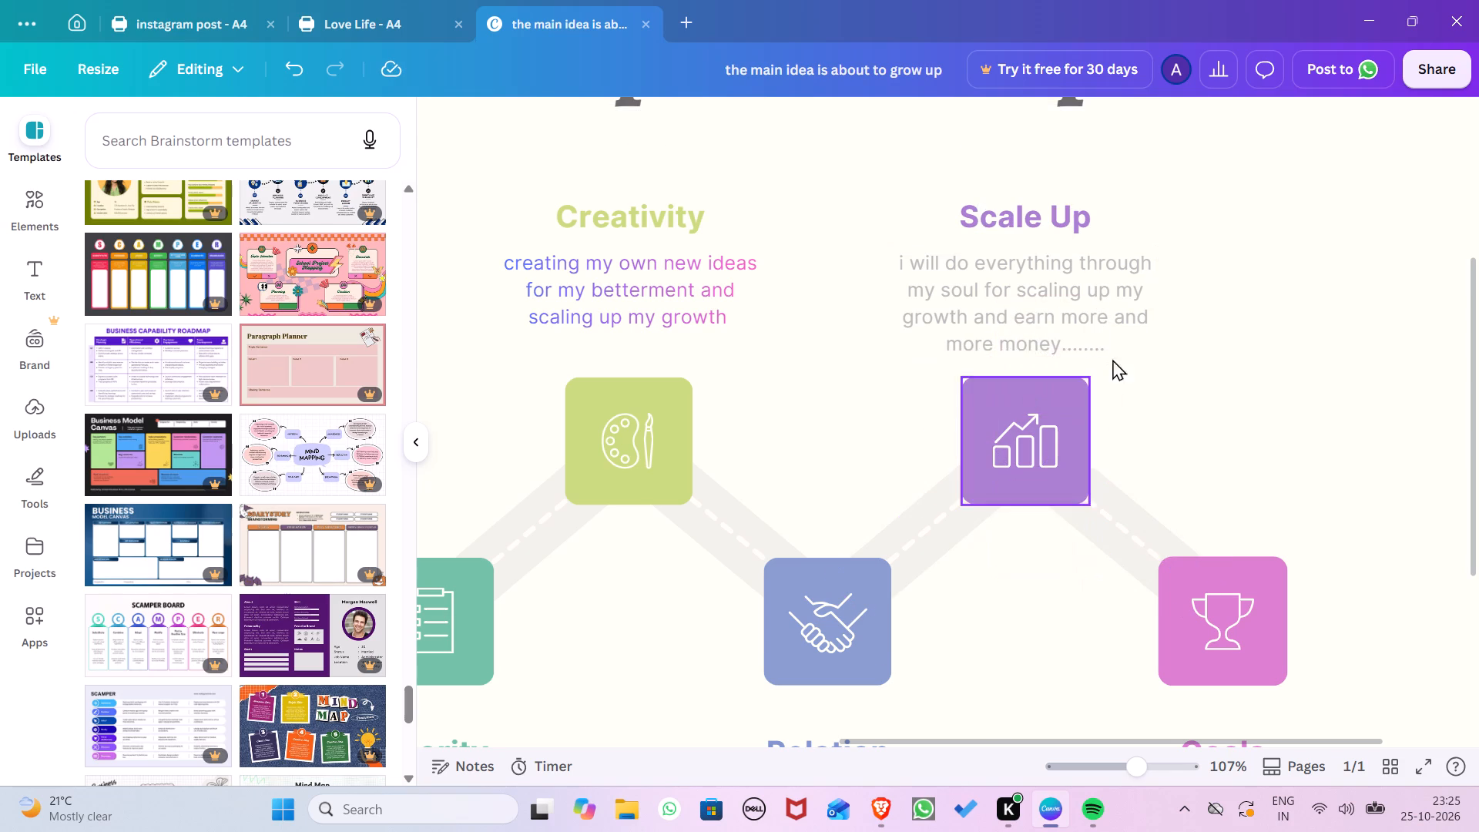
Colour the whole Scale Up description with the blue-to-pink gradient used on the other descriptions.
left_click(1112, 333)
left_click(1112, 333)
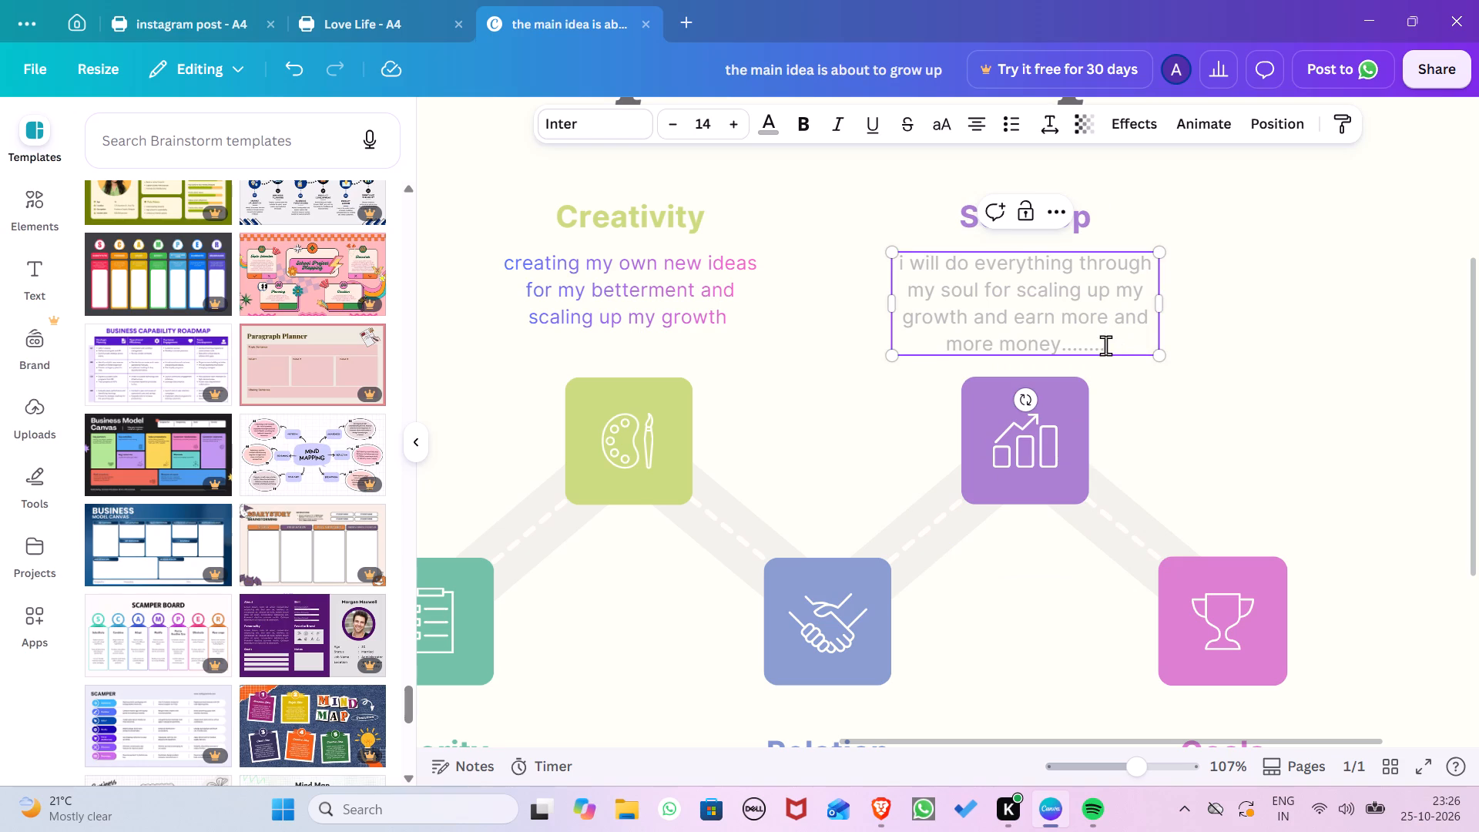
left_click_drag(1105, 345, 907, 256)
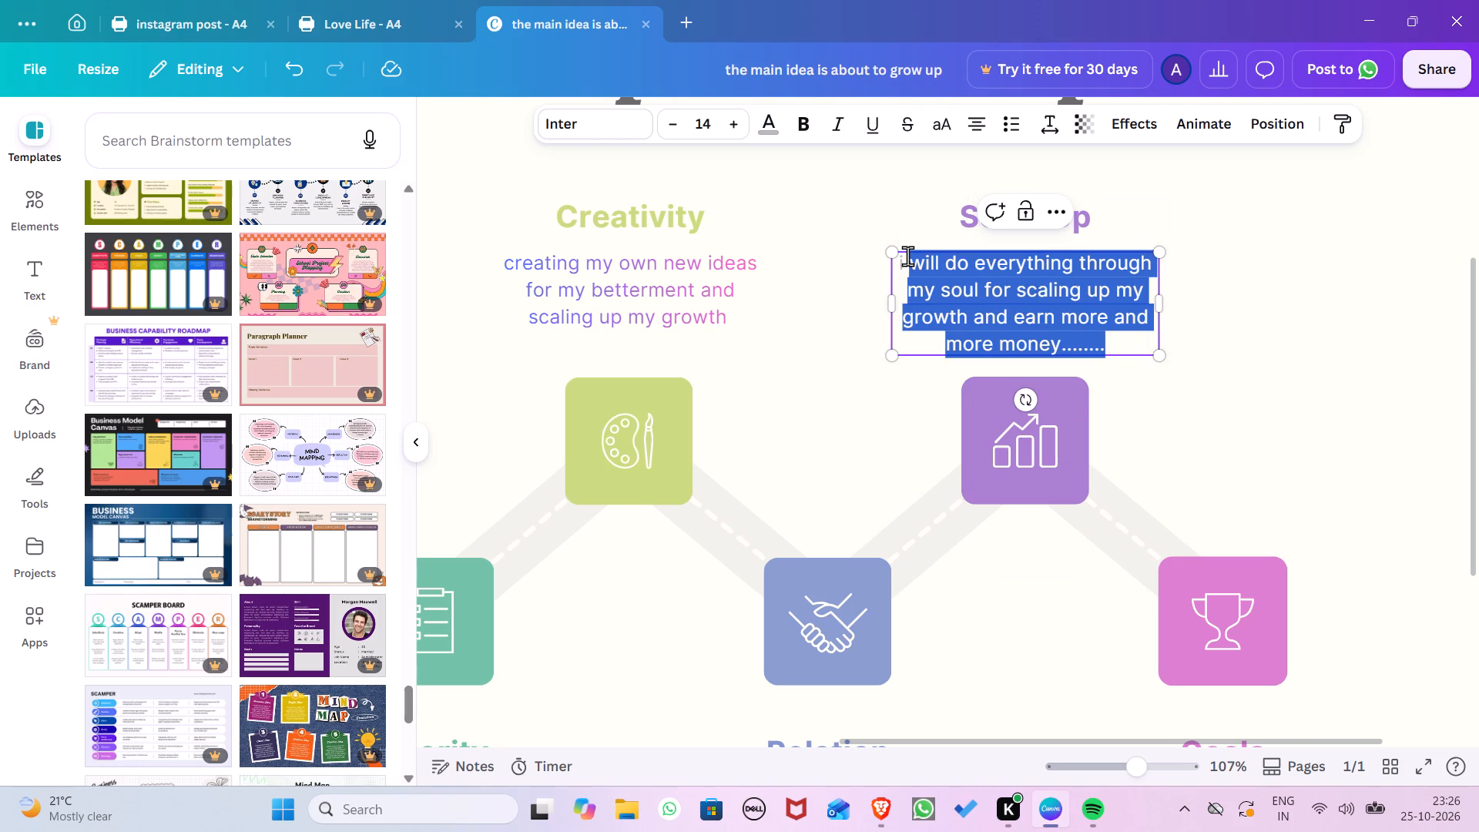
left_click_drag(907, 256, 899, 260)
left_click(768, 127)
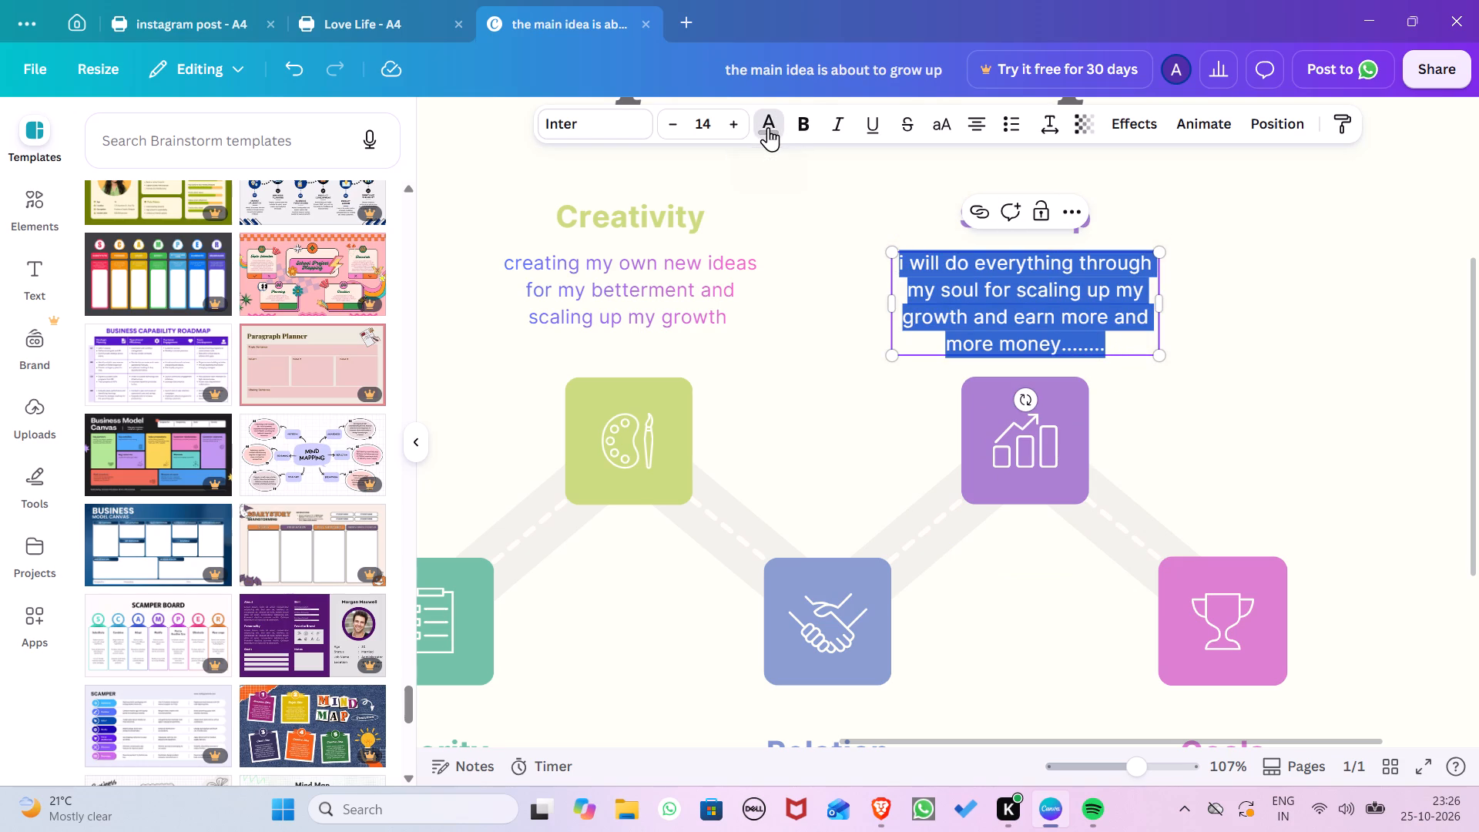
scroll(259, 611, "down", 3)
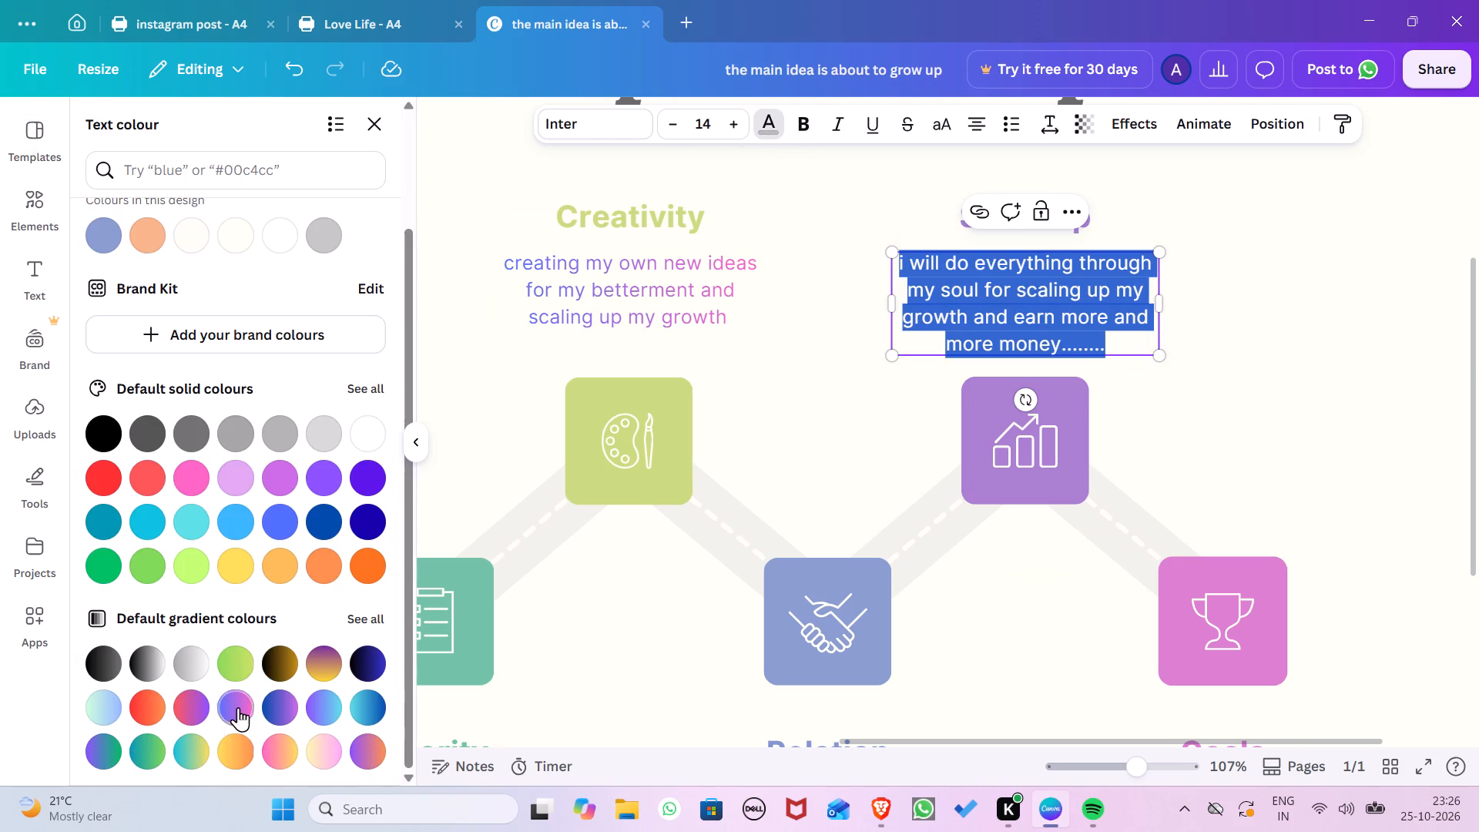
left_click(239, 706)
left_click(1242, 410)
Replace the placeholder description under Goals with the opening words "goals are little blured".
scroll(1242, 410, "down", 1)
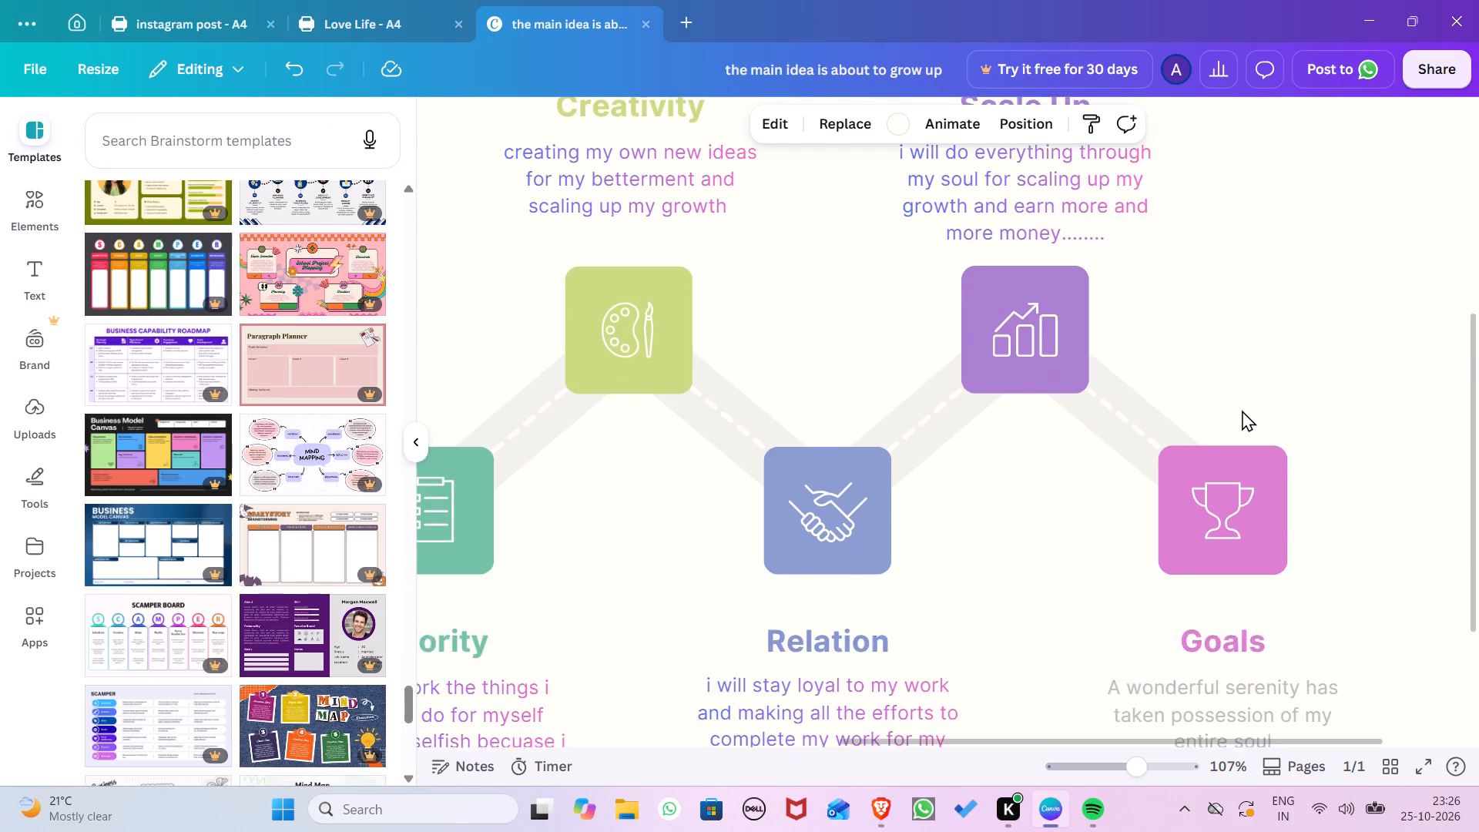
scroll(1242, 410, "down", 2)
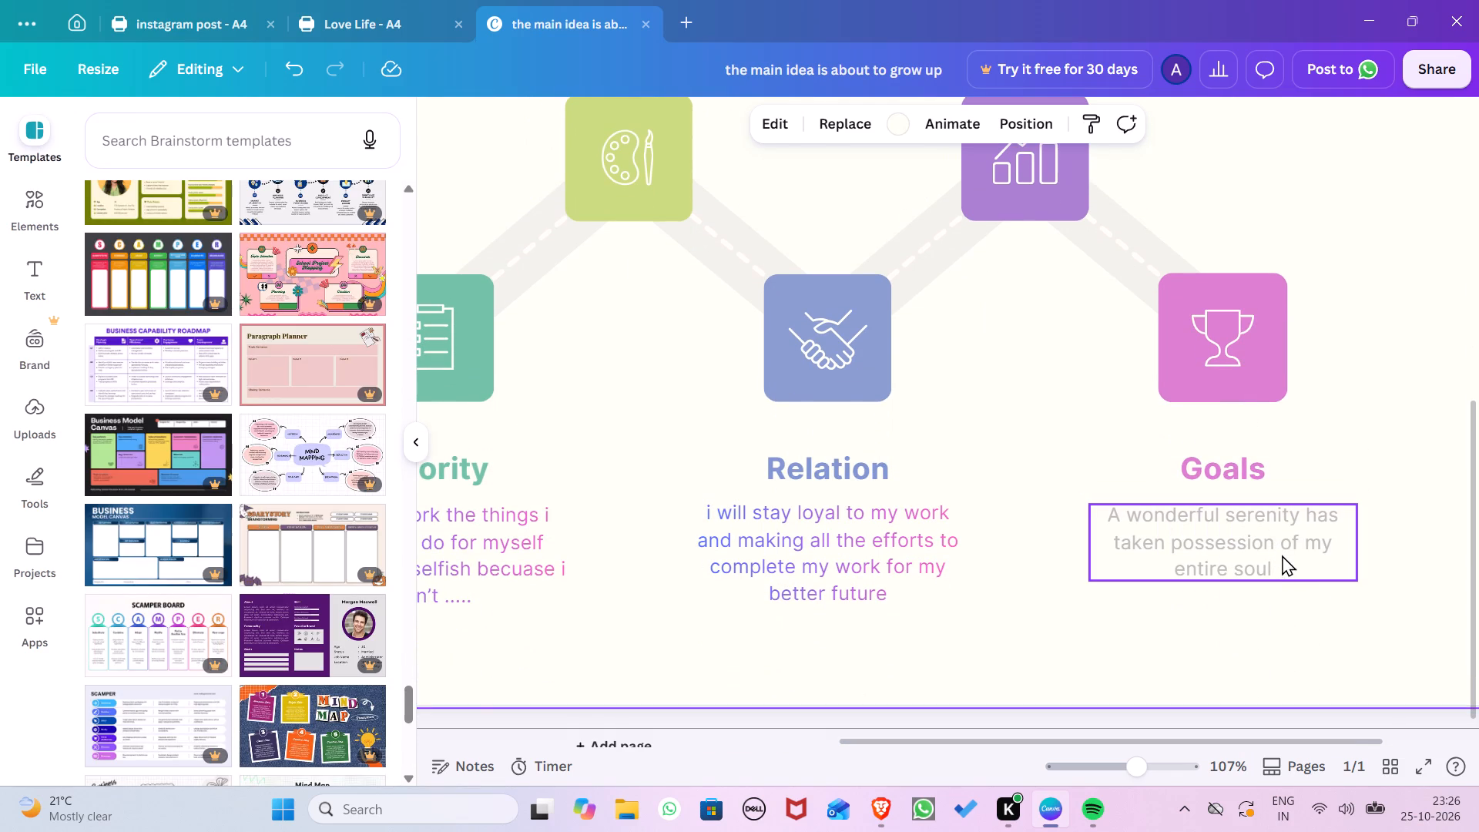
double_click(1283, 556)
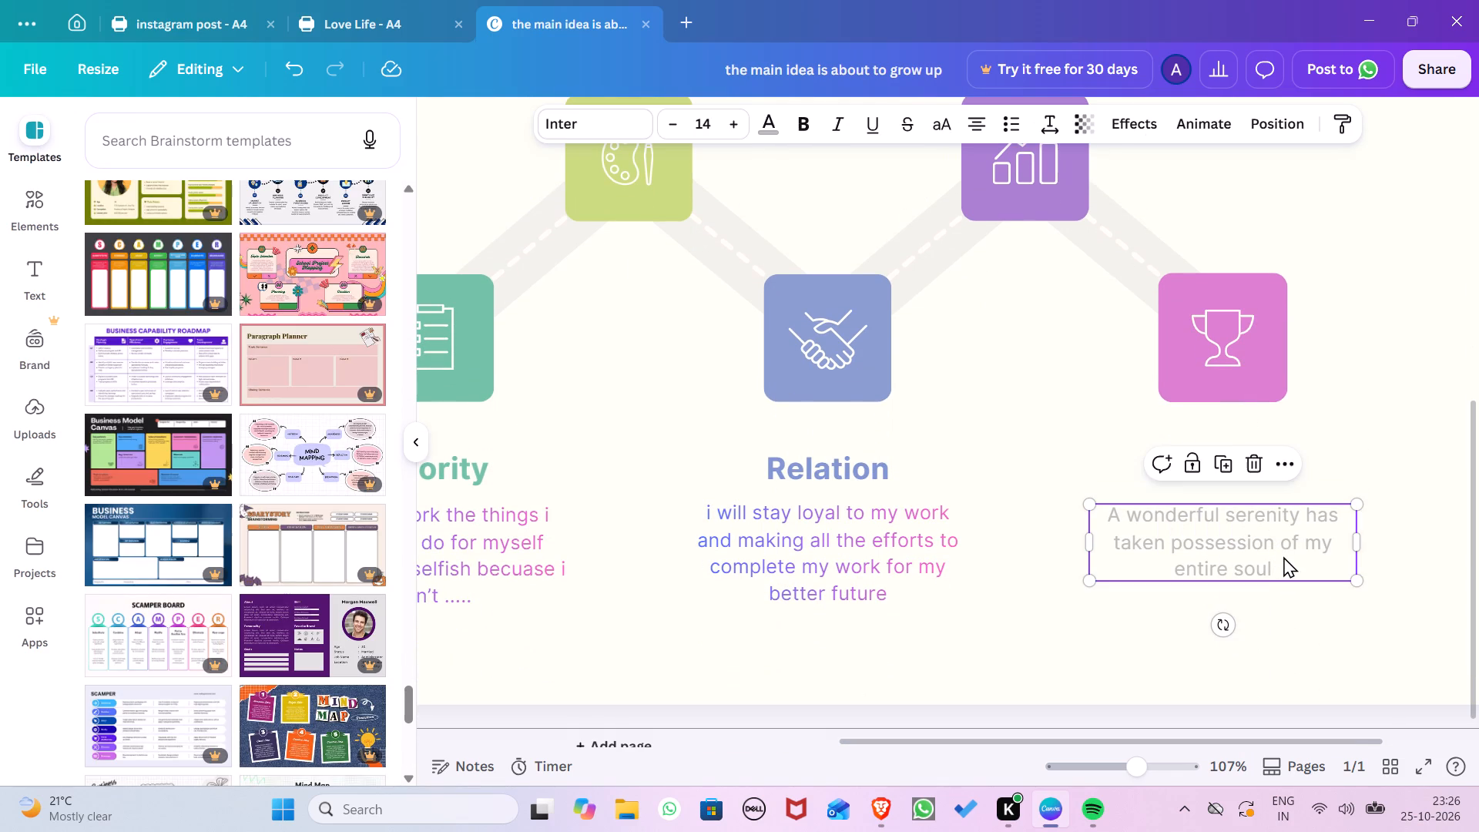
key("BackSpace")
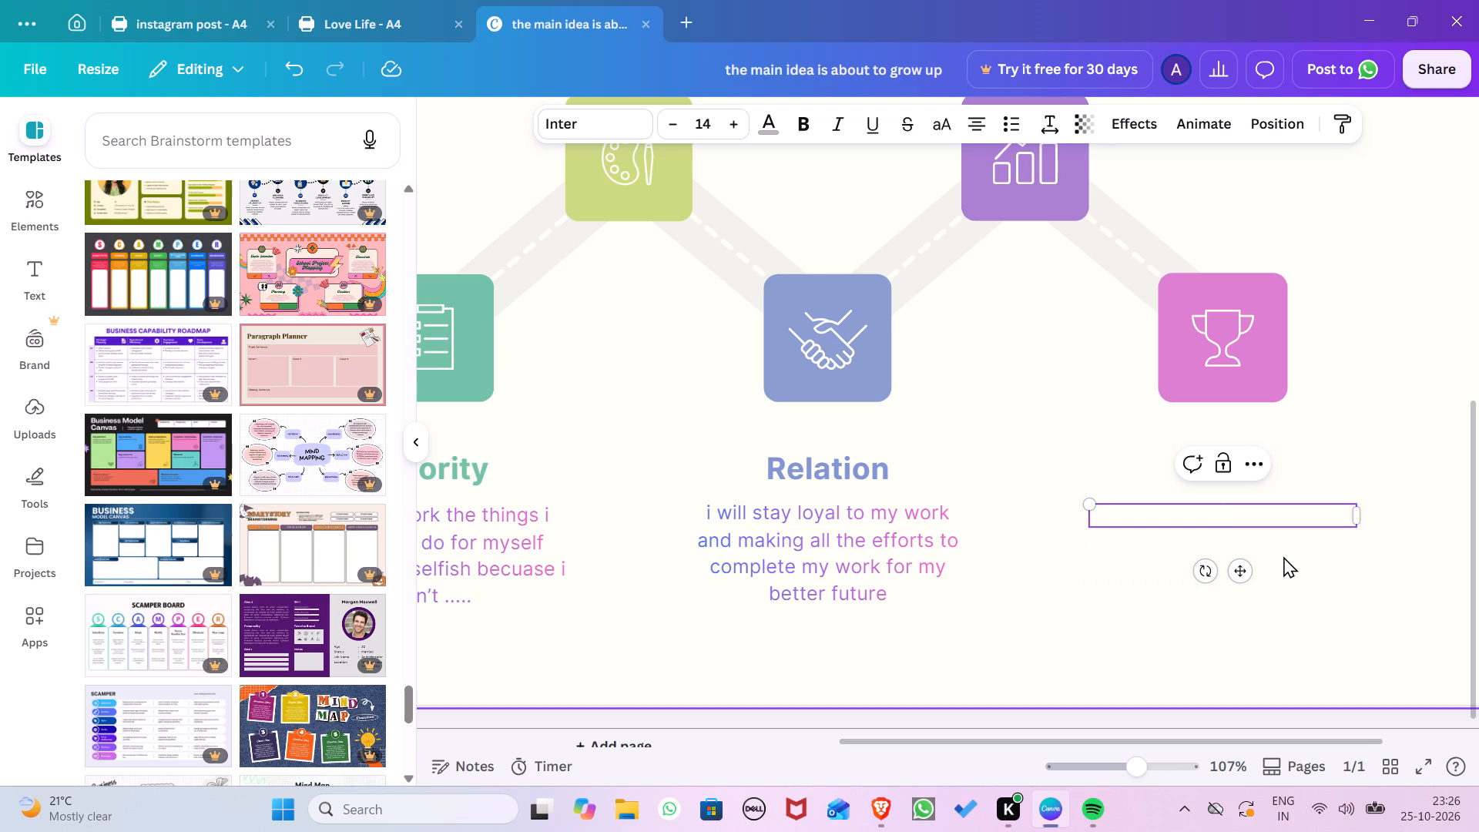
type("goald")
key("BackSpace")
type("s are")
key("space")
type("little")
key("space")
type("blure")
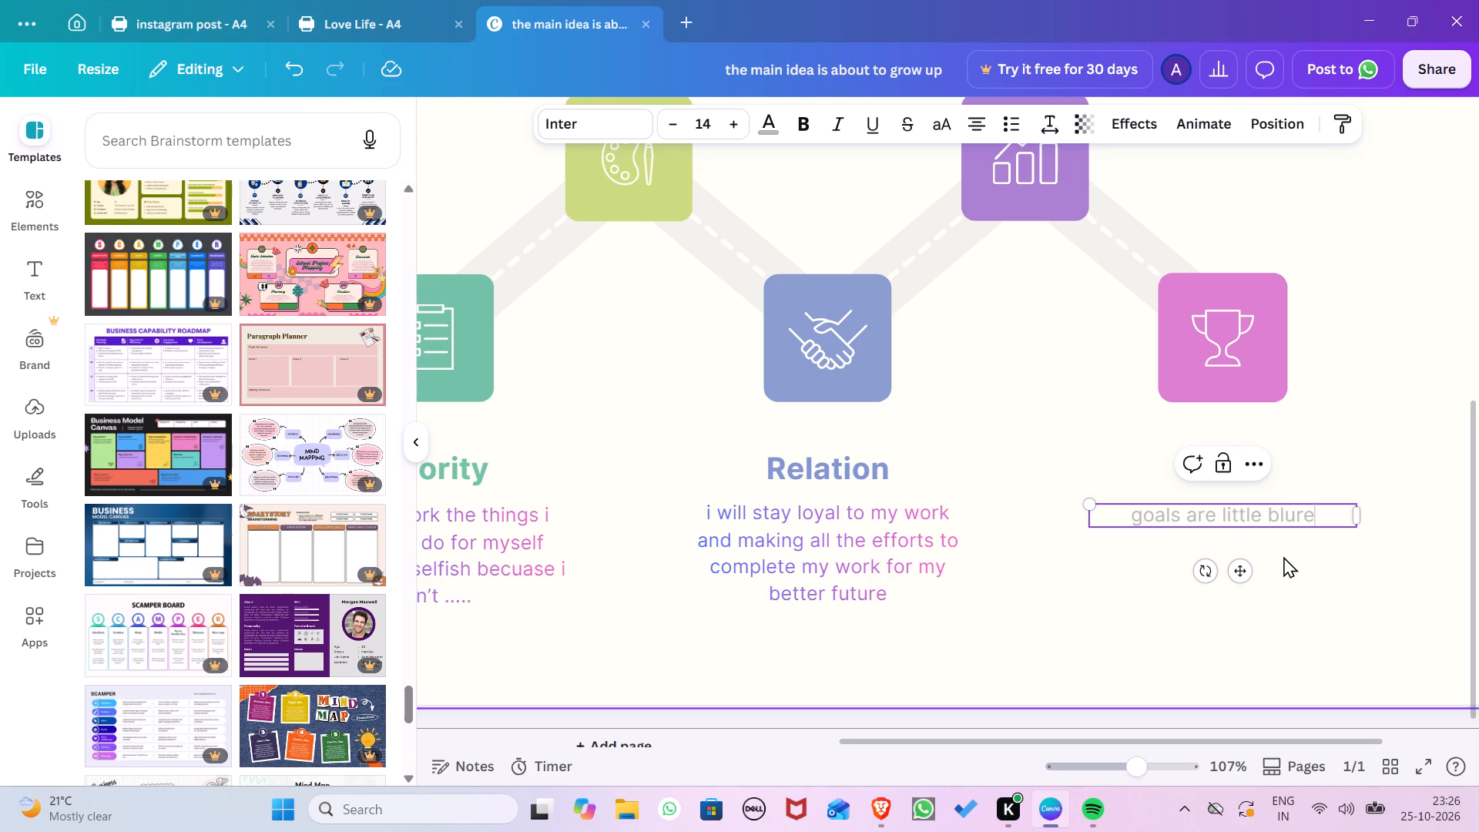
type("d")
key("space")
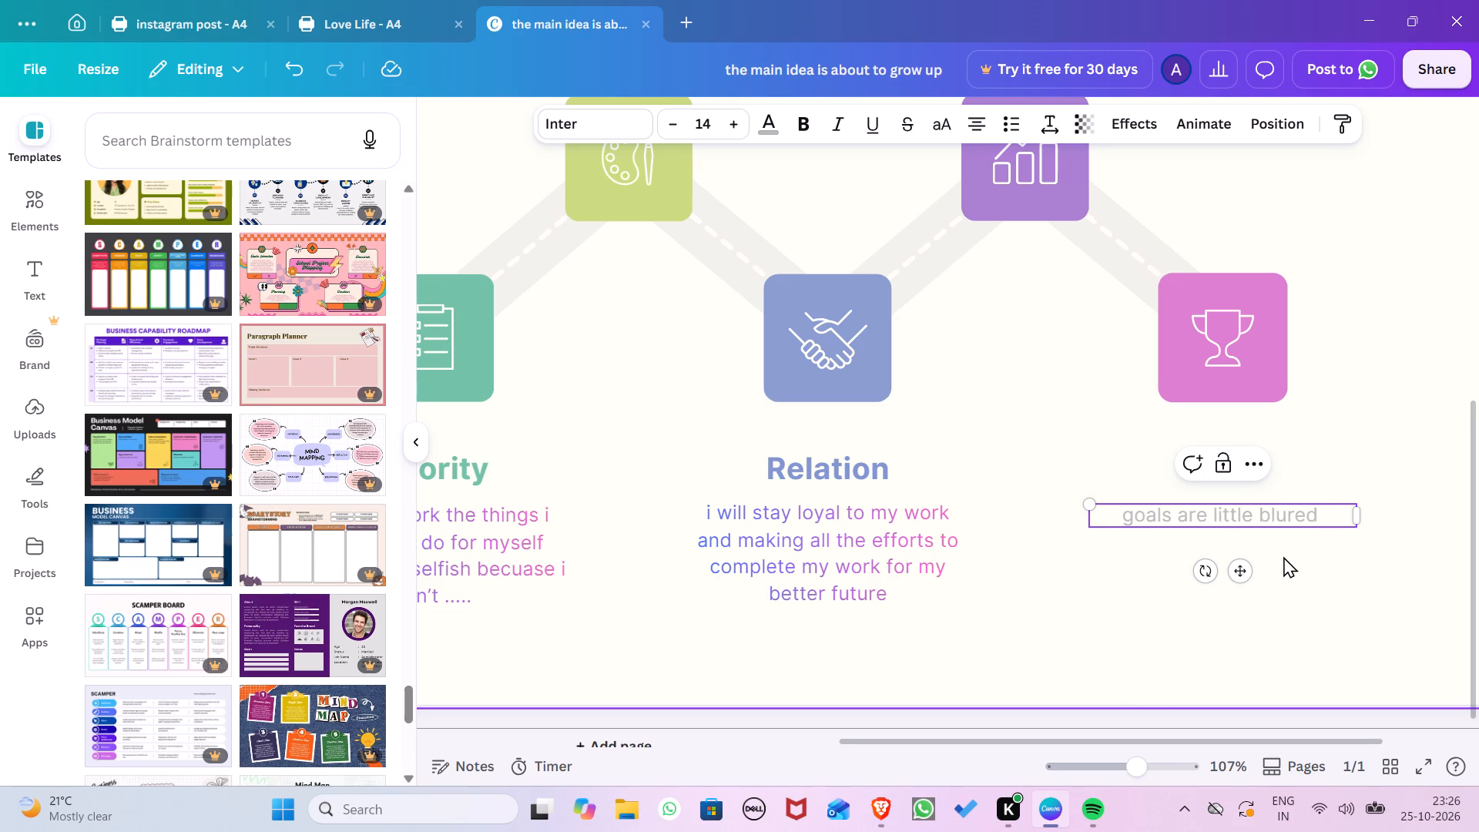
Extend the Goals description with "but i will complete my all desires".
type("but i will")
key("space")
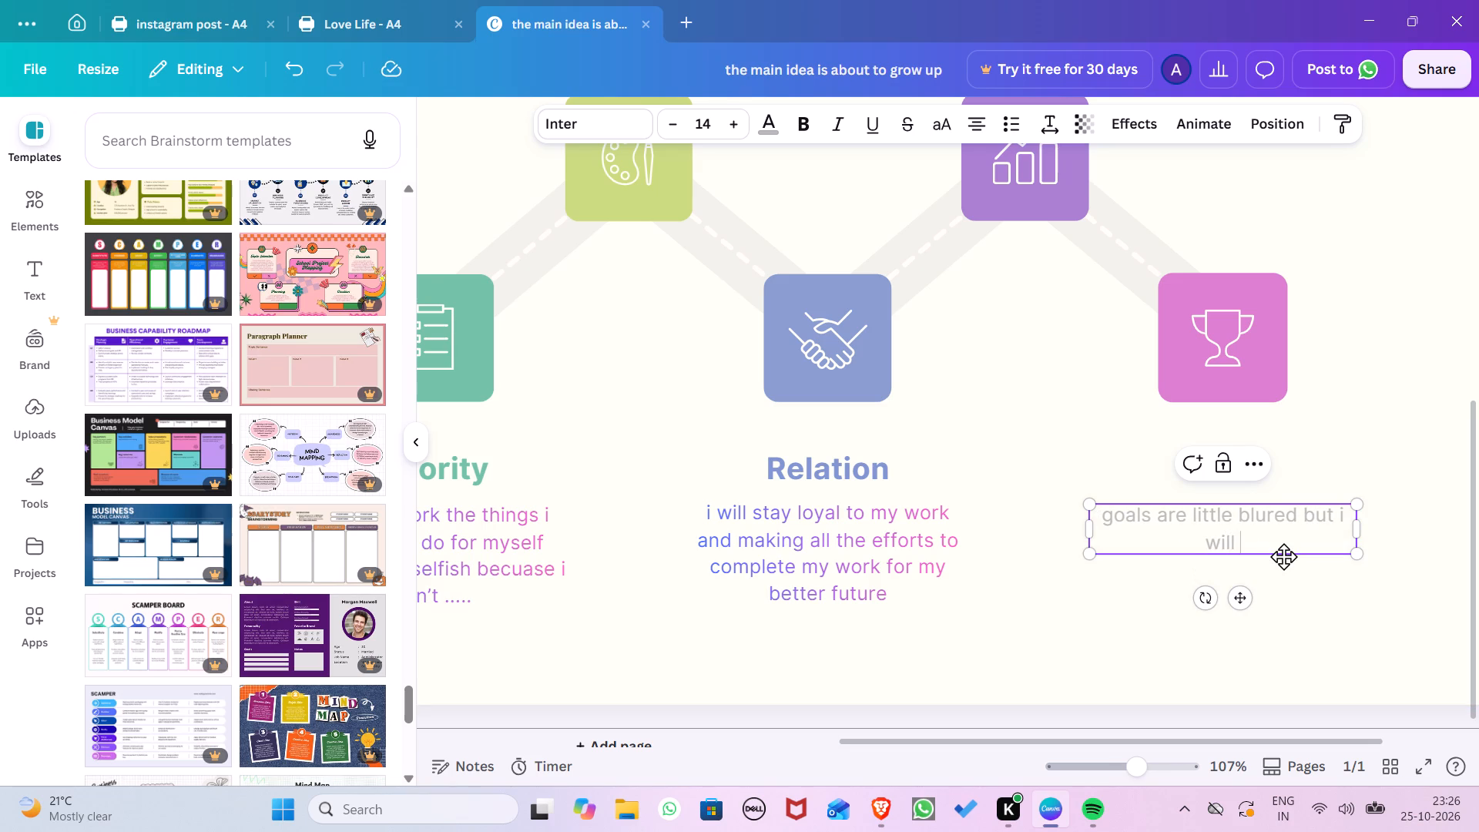
type("complete")
key("space")
type("my")
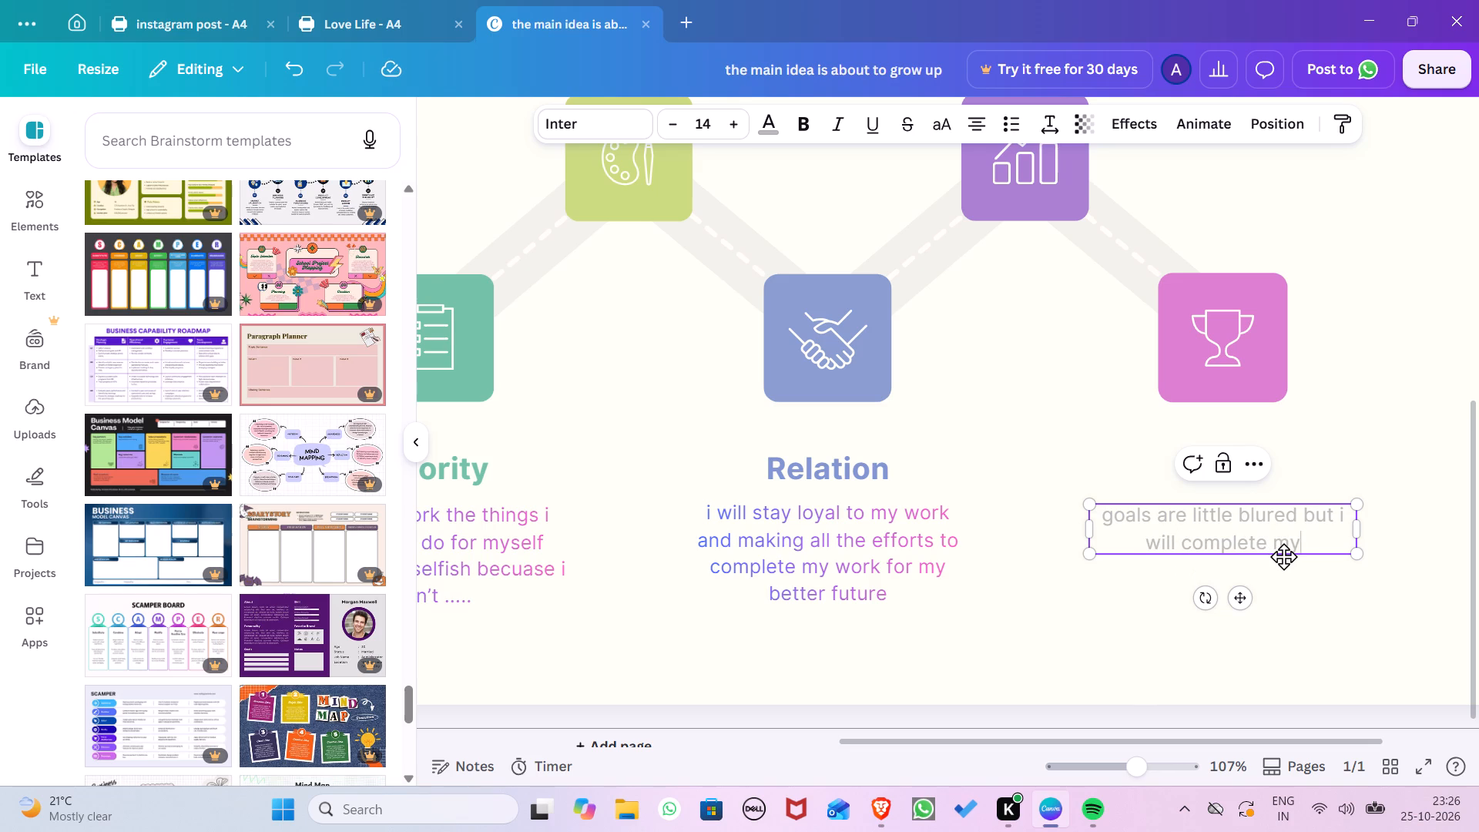
key("space")
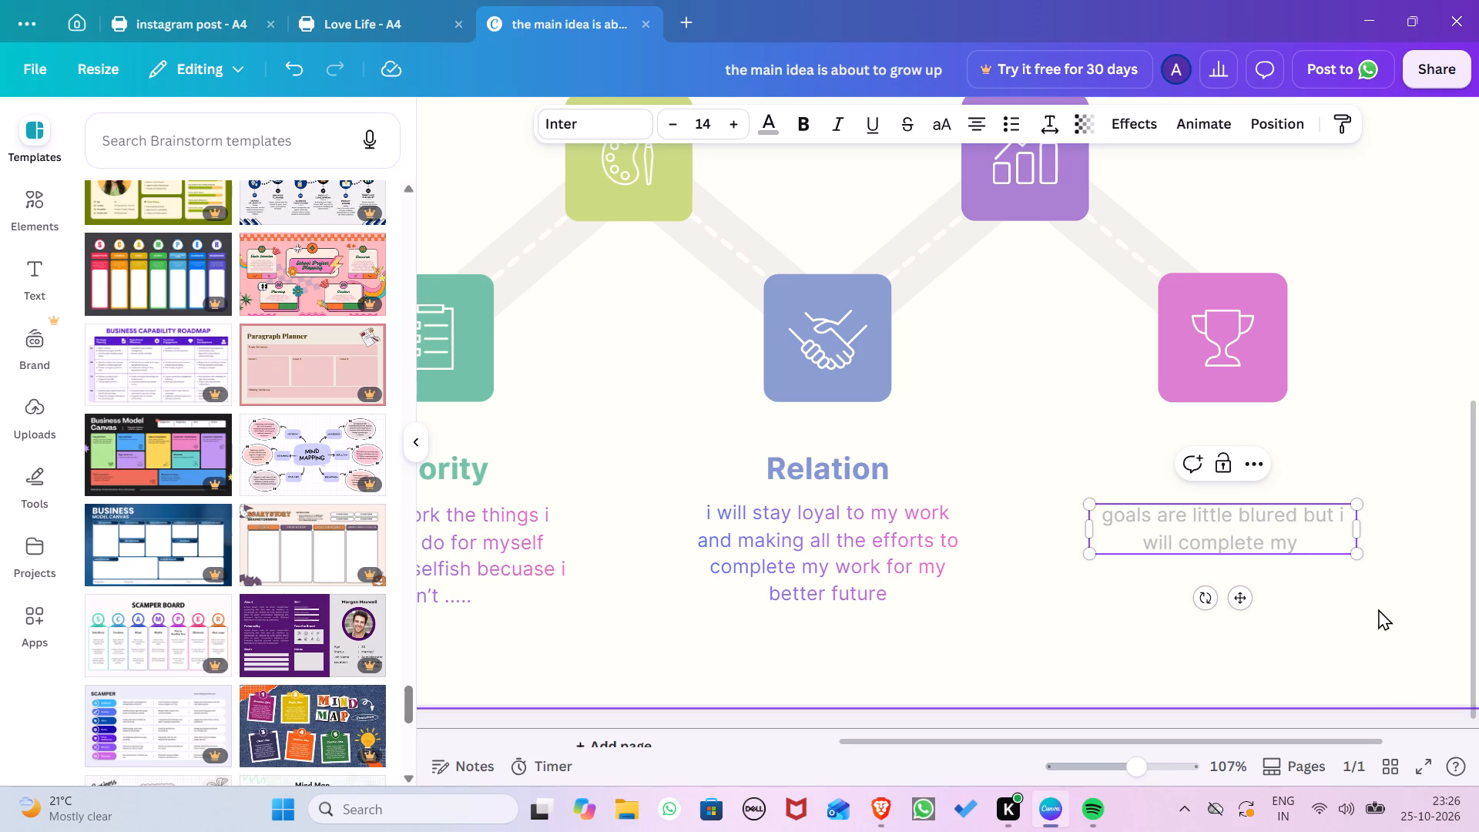
type("all desires")
key("space")
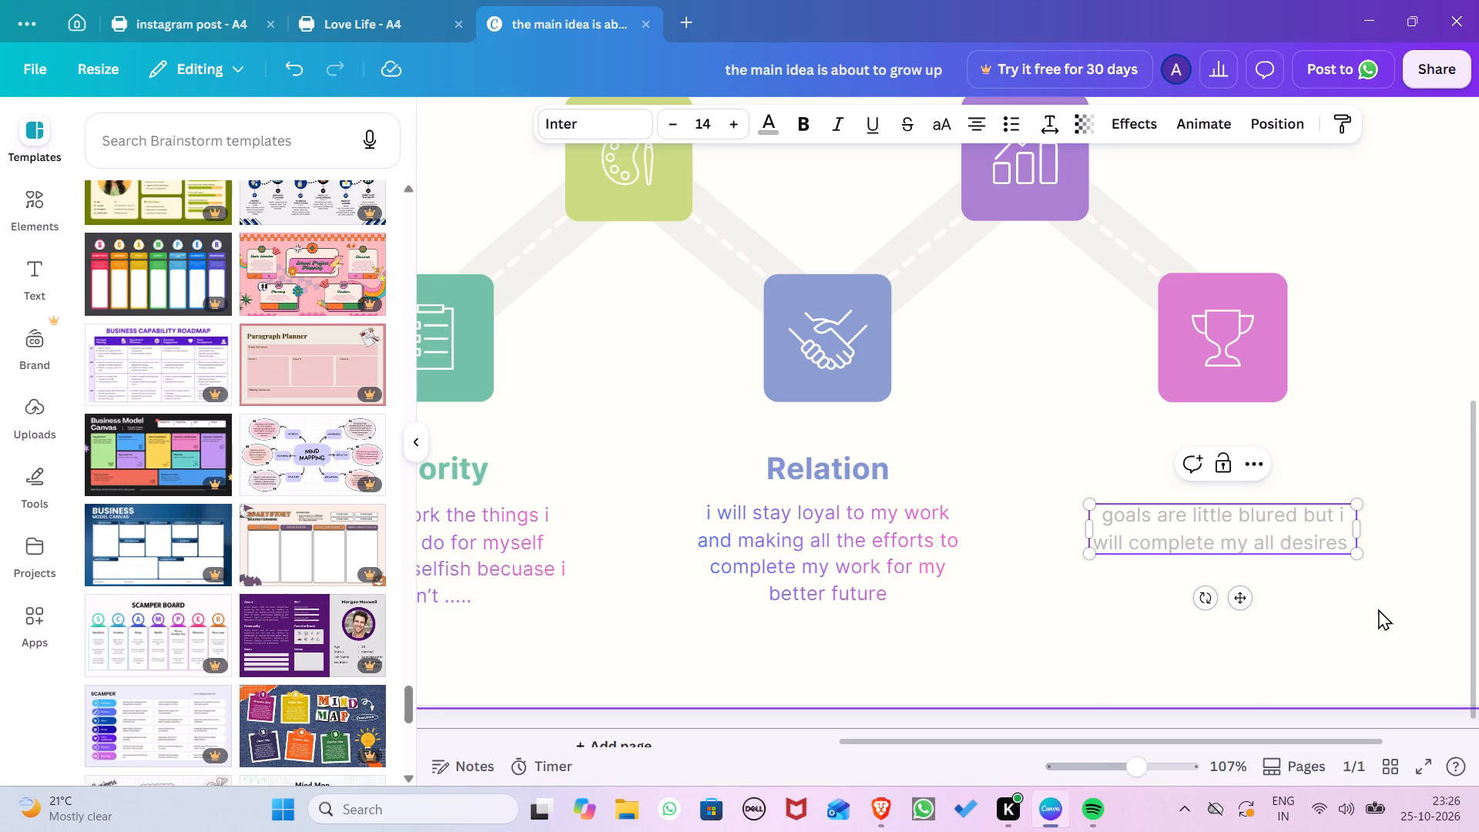
Continue the Goals description on a new line with "and i want BMW car of my own so".
key("Return")
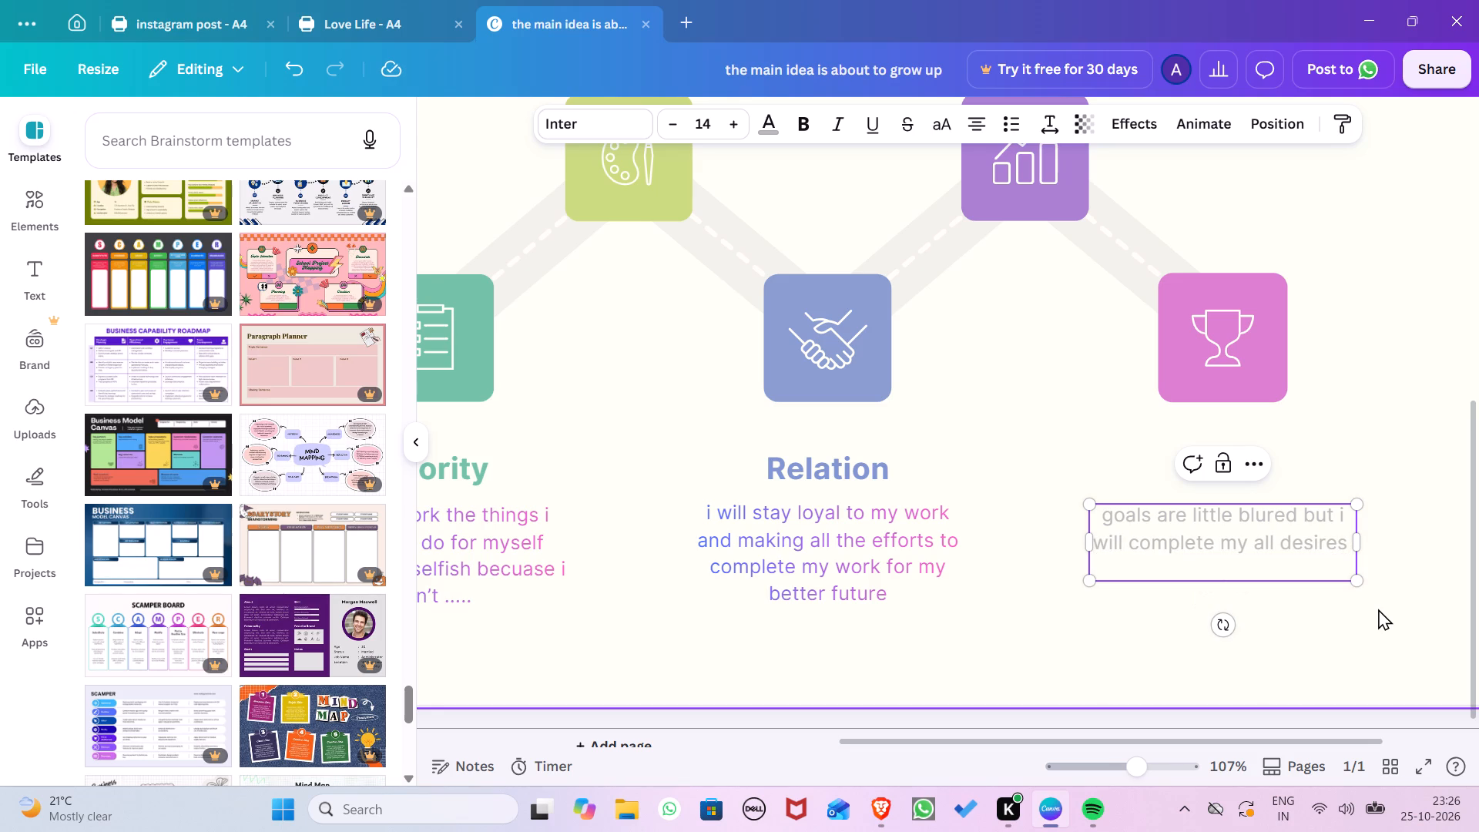
type("and i want bmw")
key("space")
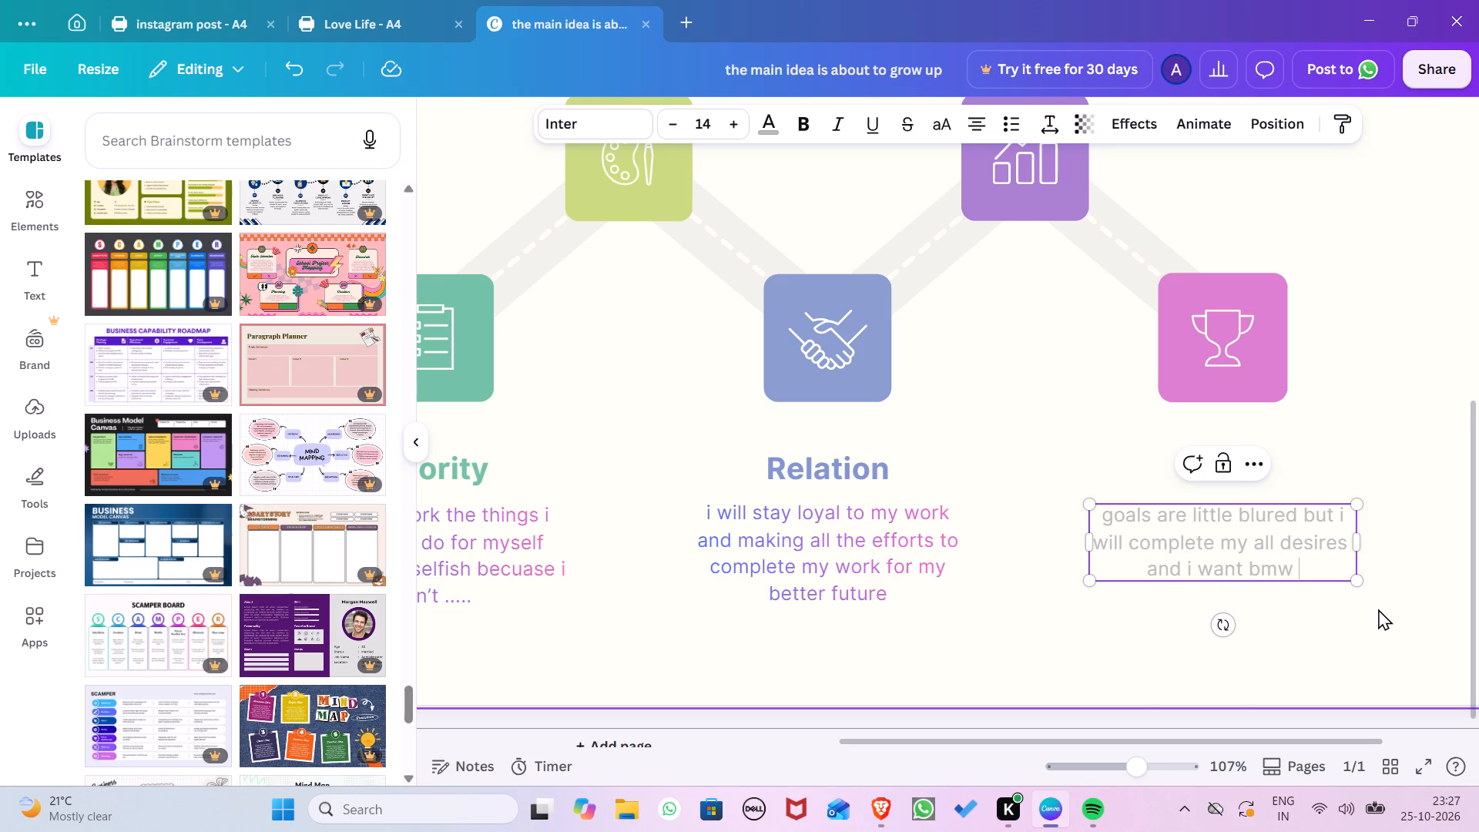
key("BackSpace")
key("BackSpace")
key("BackSpace")
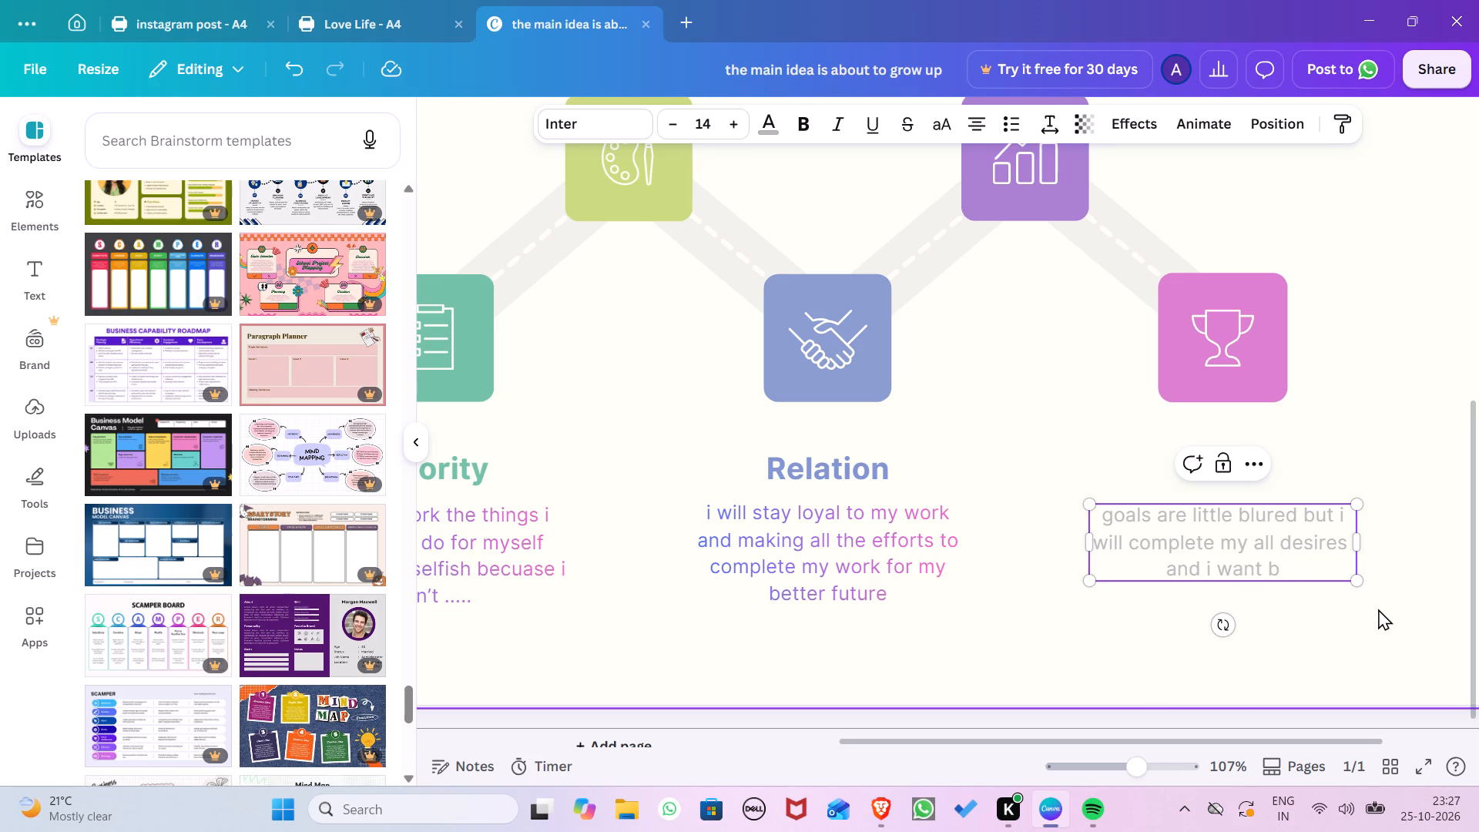
key("BackSpace")
type("BM")
key("w")
key("space")
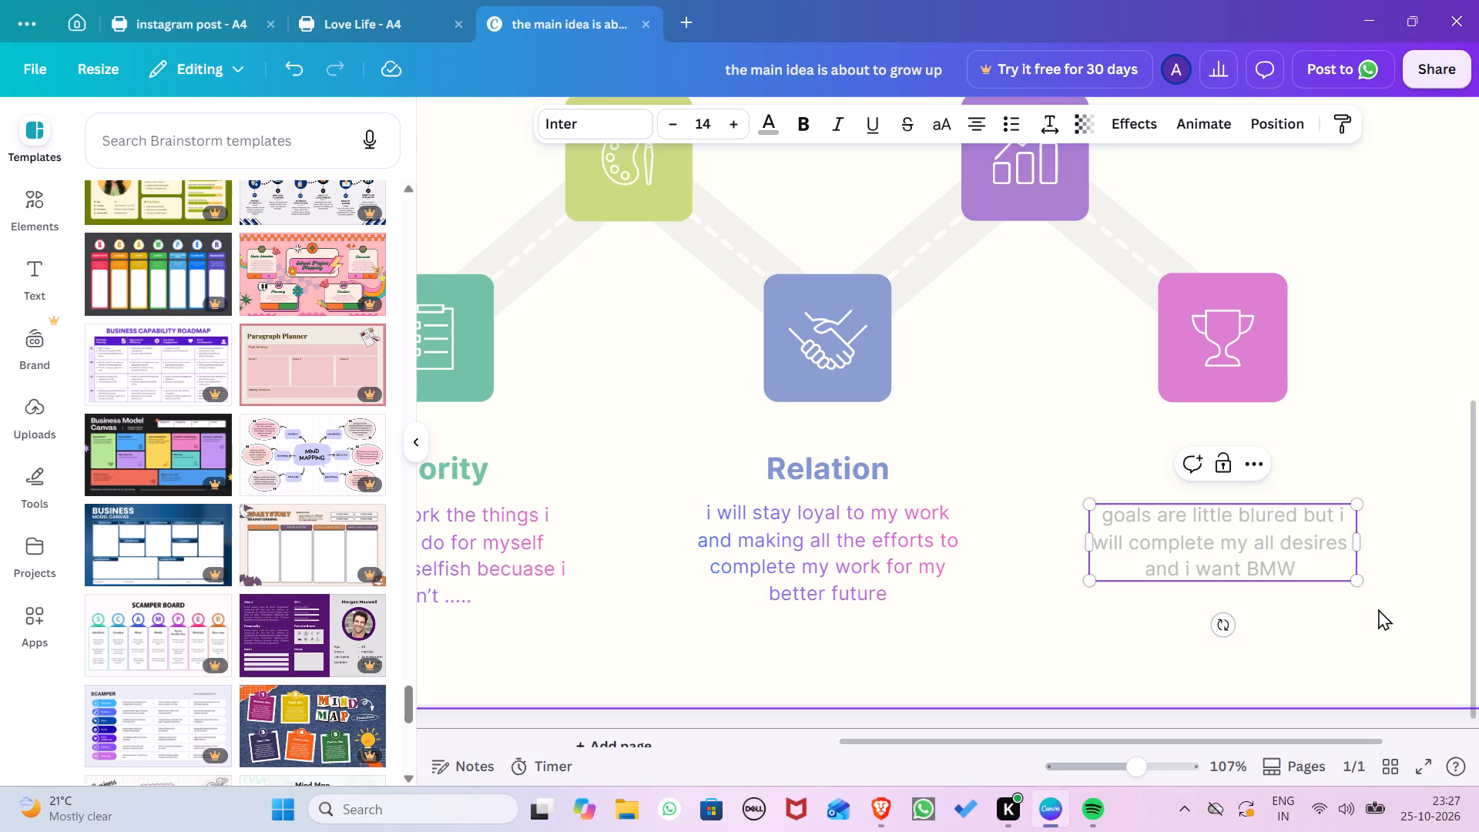
type("cr")
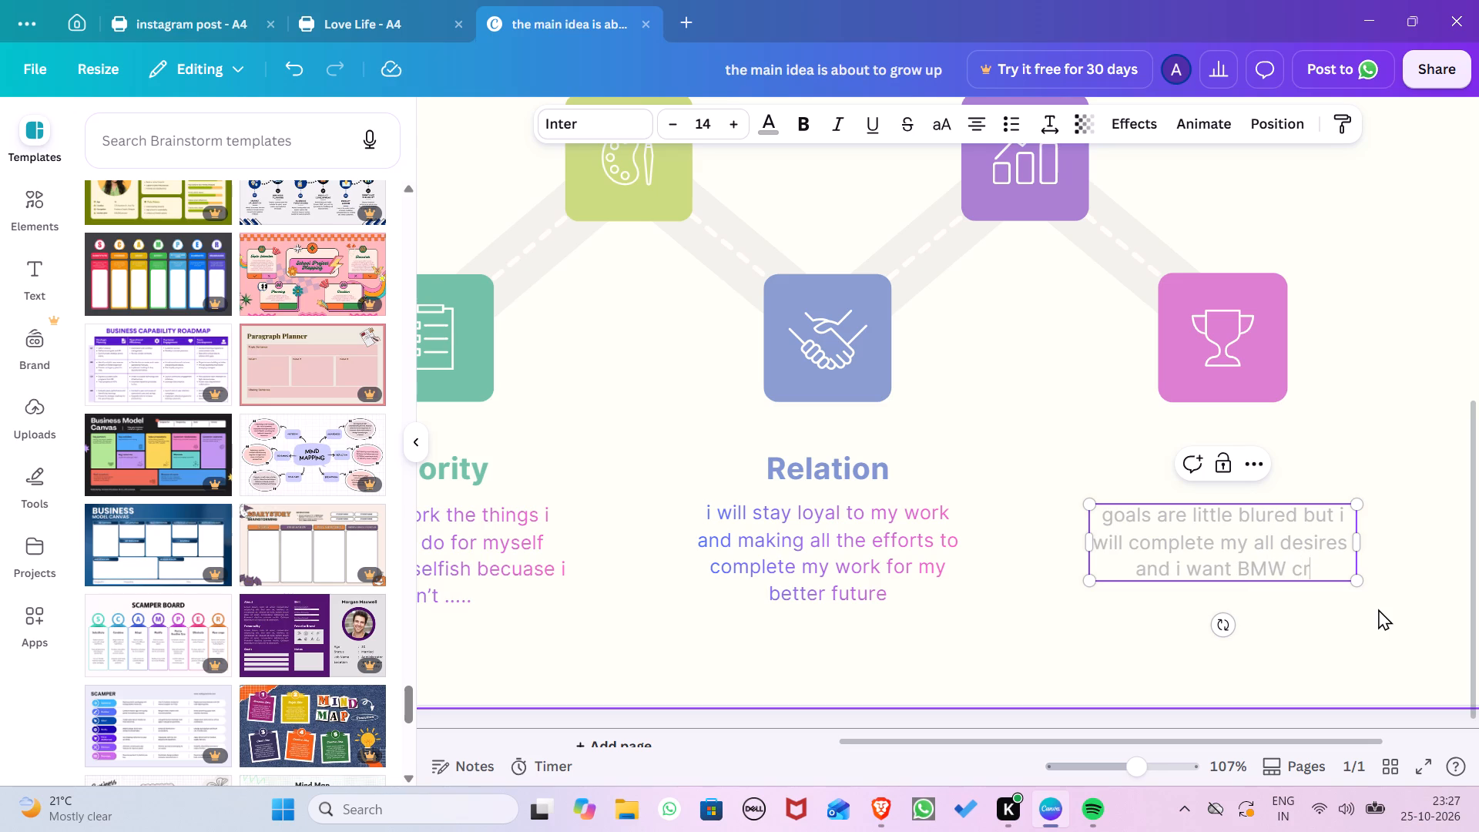
key("space")
key("BackSpace")
key("BackSpace")
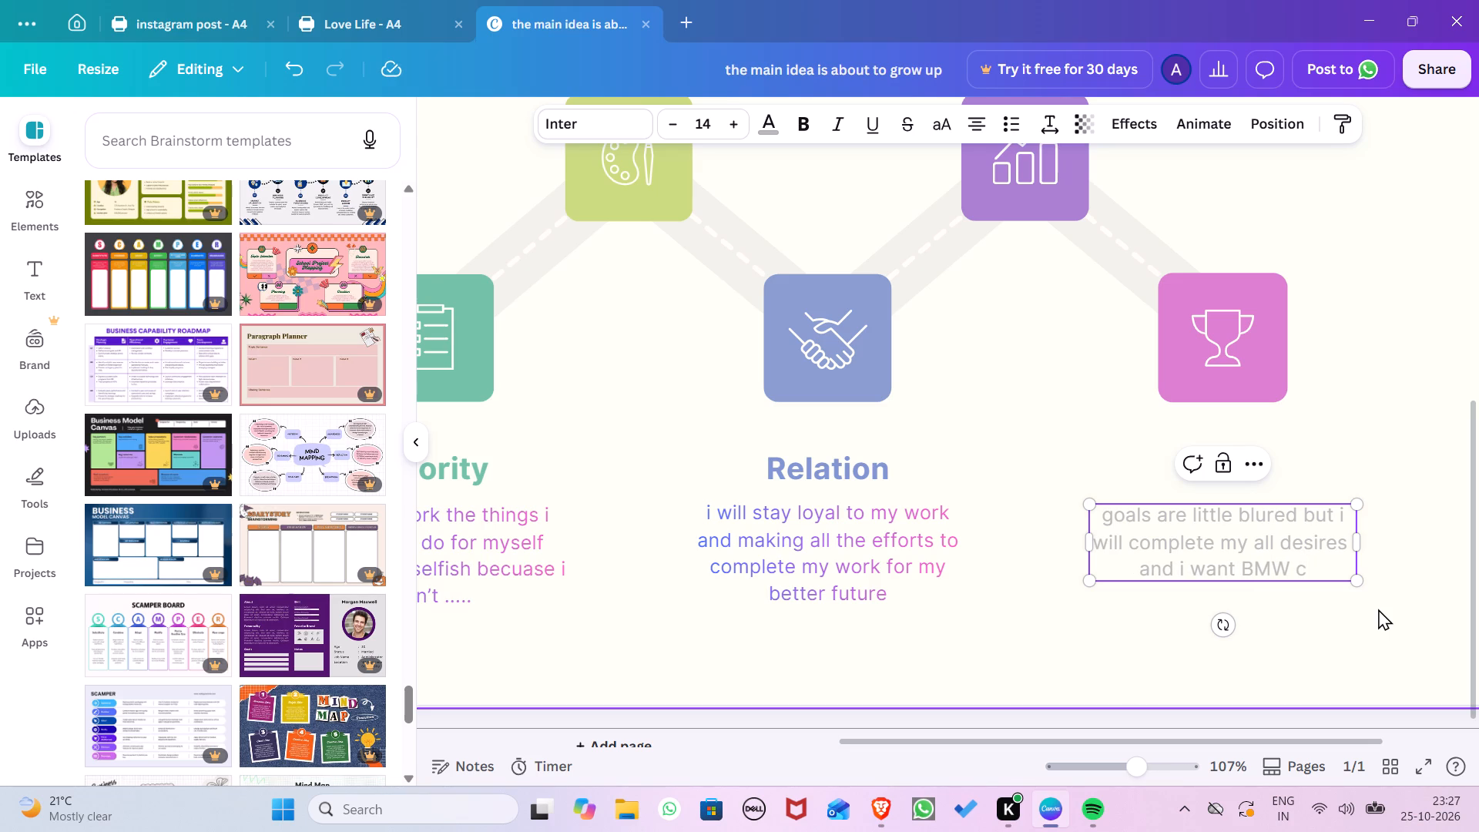
type("ar of my own so")
key("space")
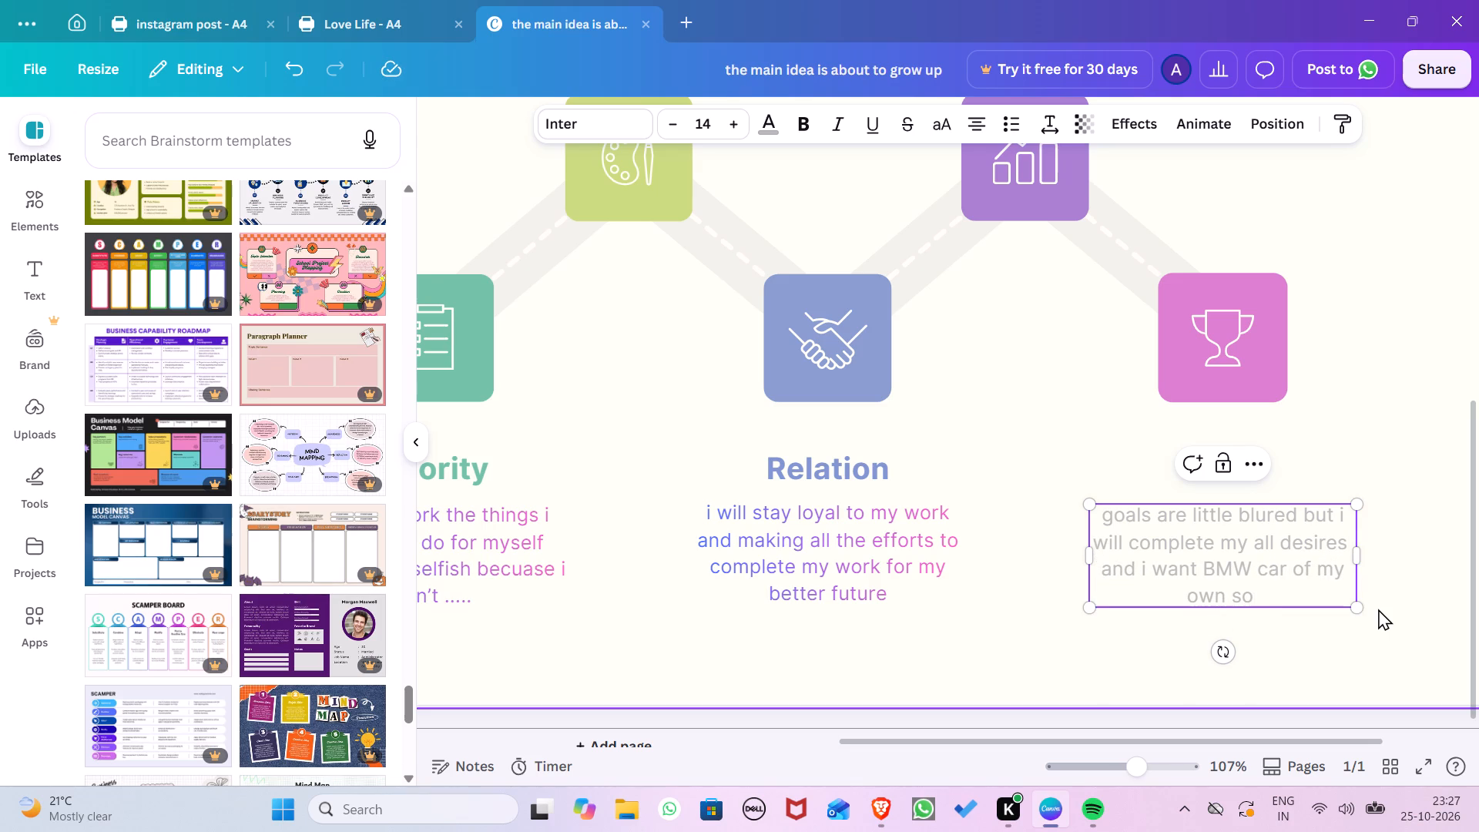
Finish the Goals description with "i am working on it....".
key("i")
key("space")
type("am working on it")
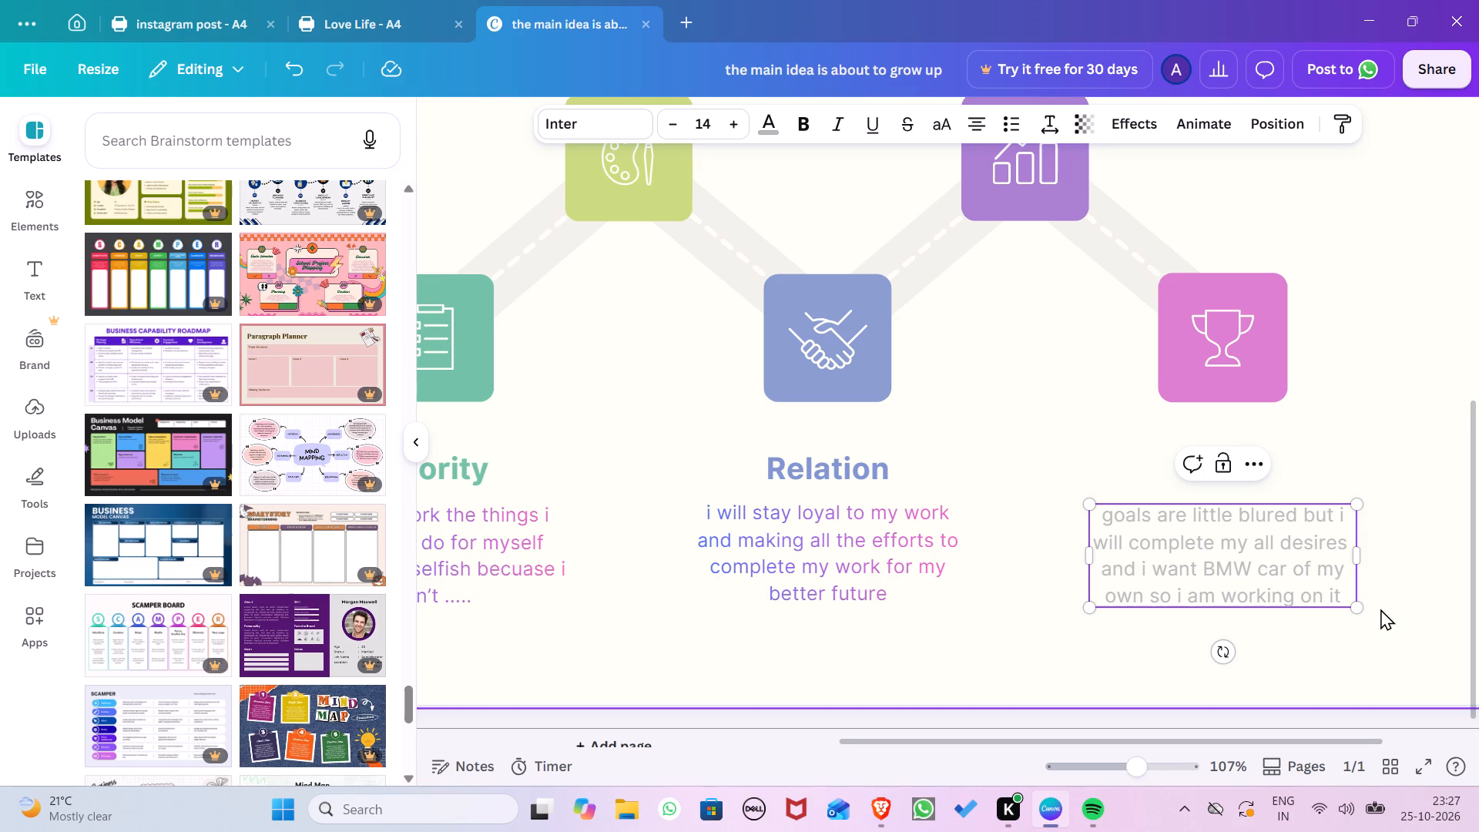
type("....")
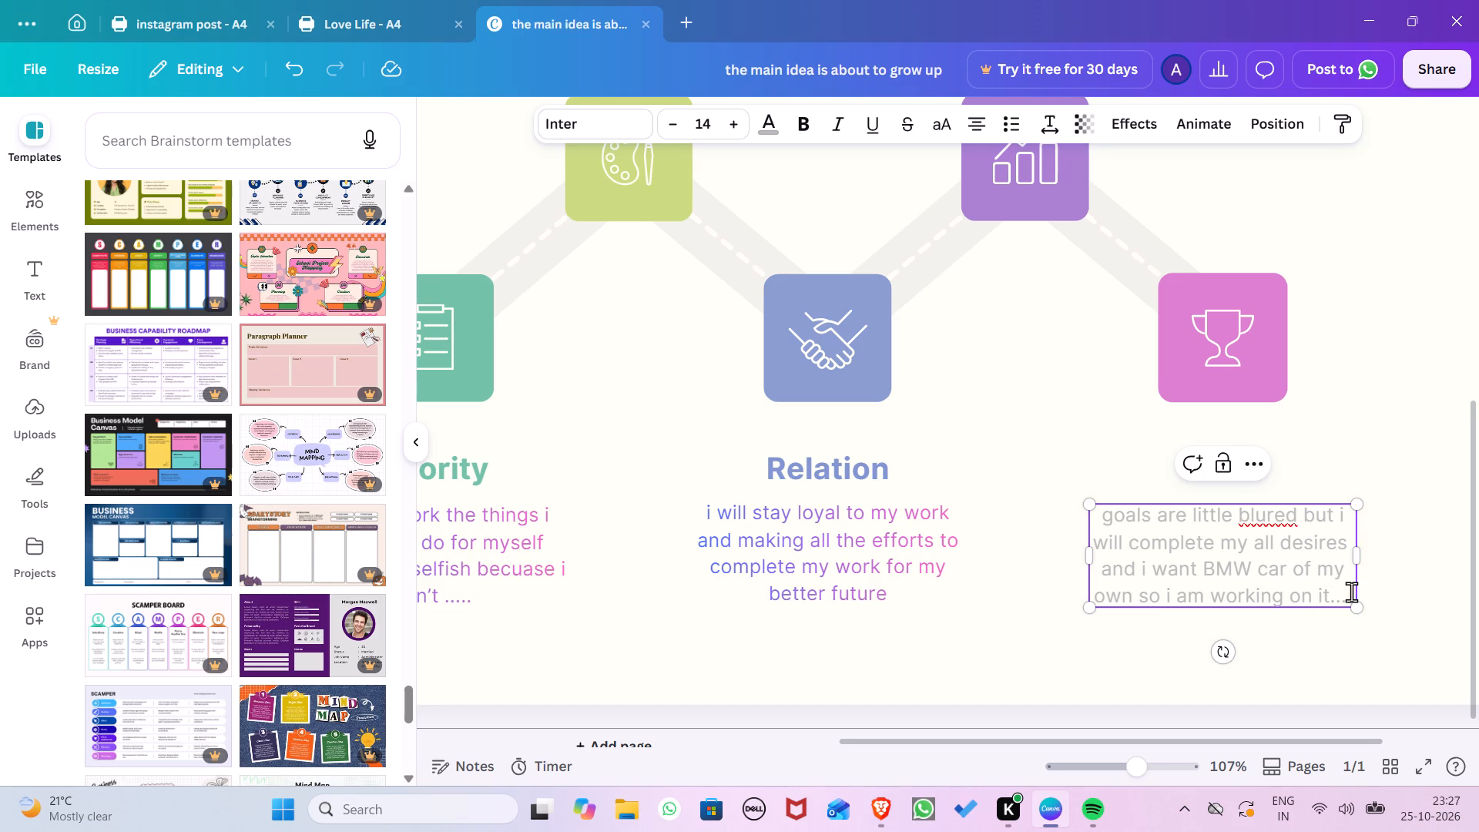
Colour the whole Goals description with the blue-to-pink gradient used on the other descriptions.
left_click_drag(1351, 592, 1122, 491)
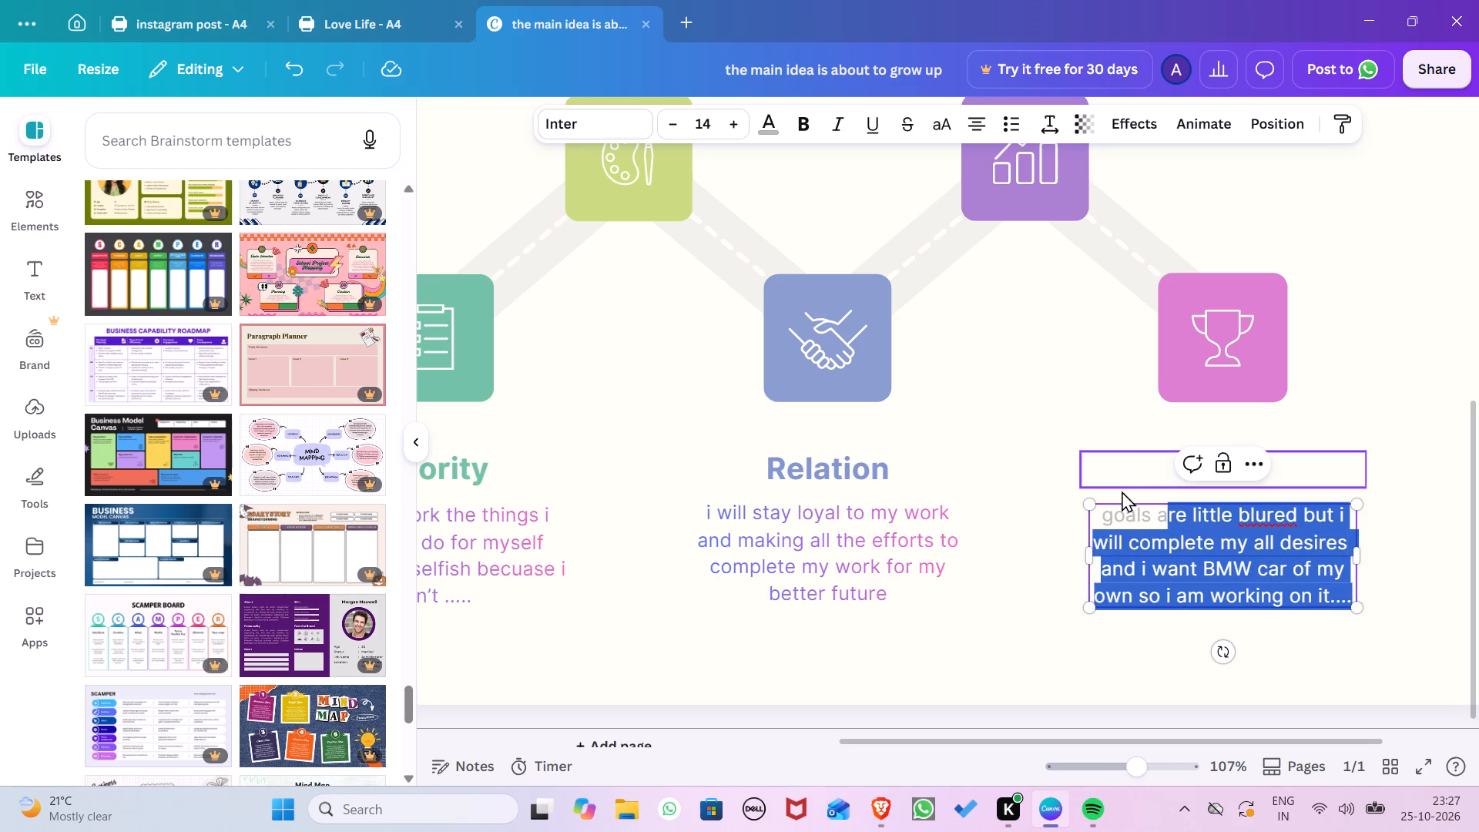
left_click_drag(1122, 491, 1098, 521)
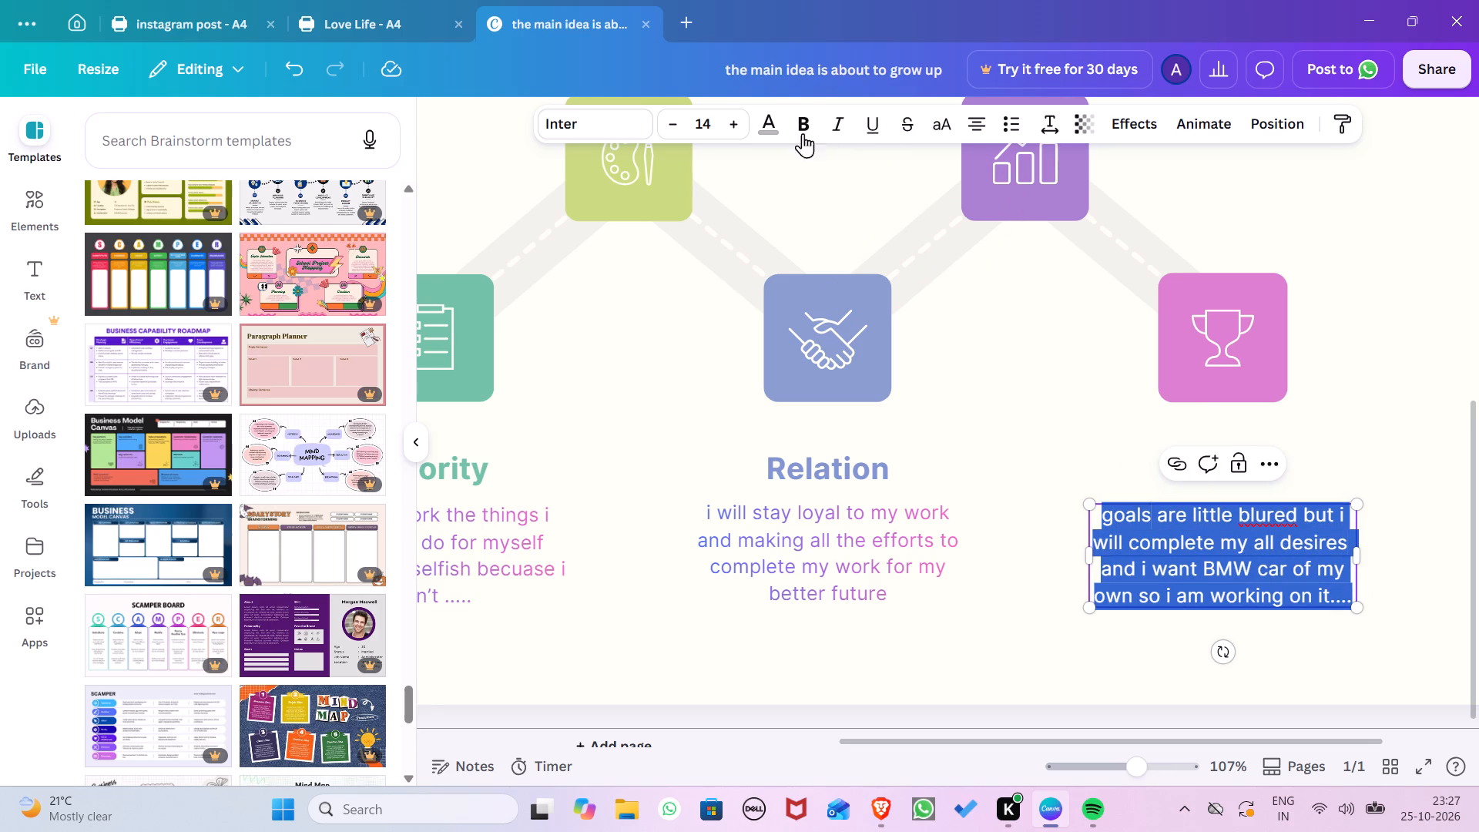
left_click(768, 120)
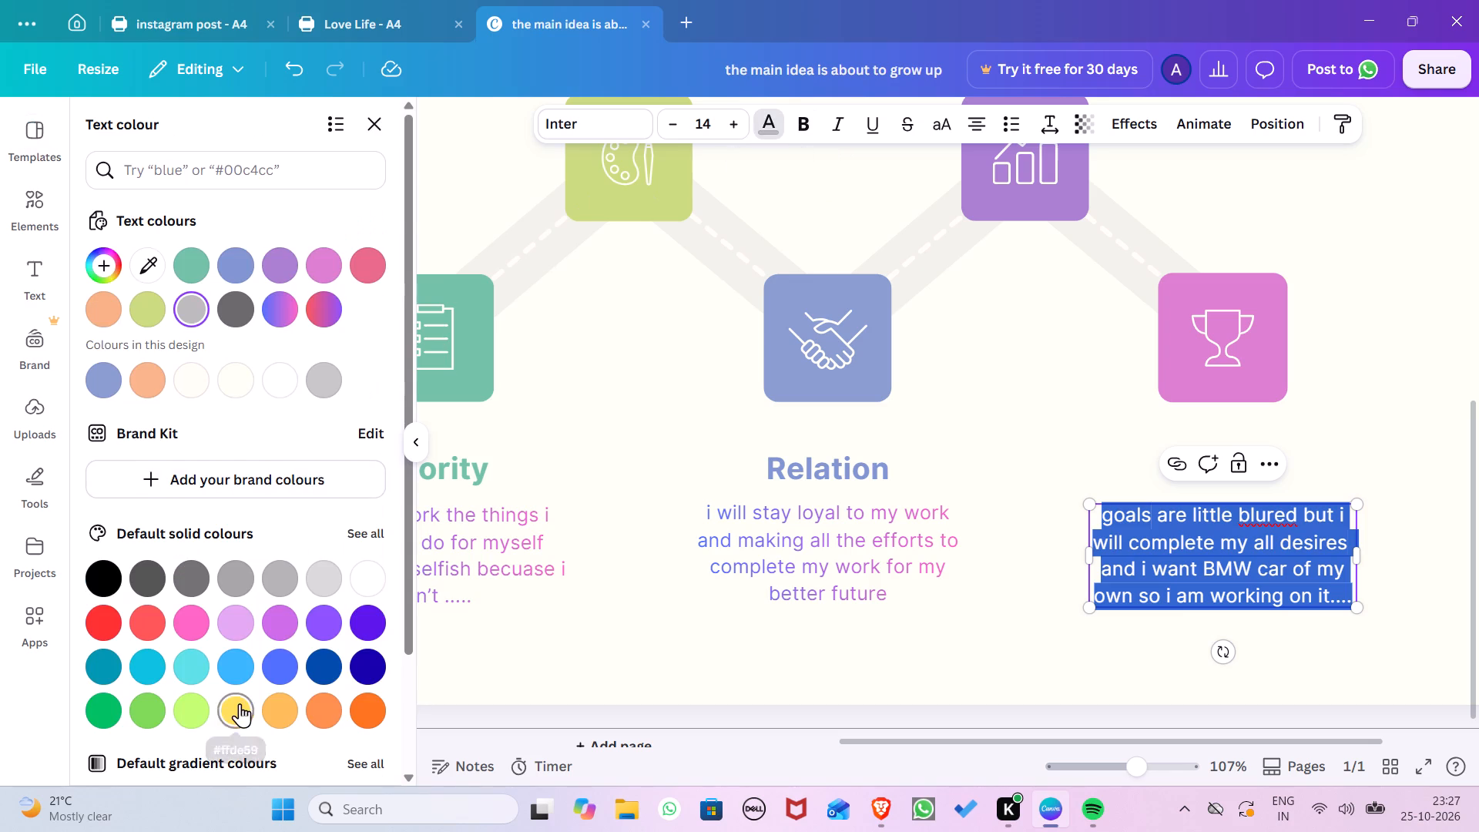
scroll(240, 703, "down", 2)
scroll(239, 601, "down", 1)
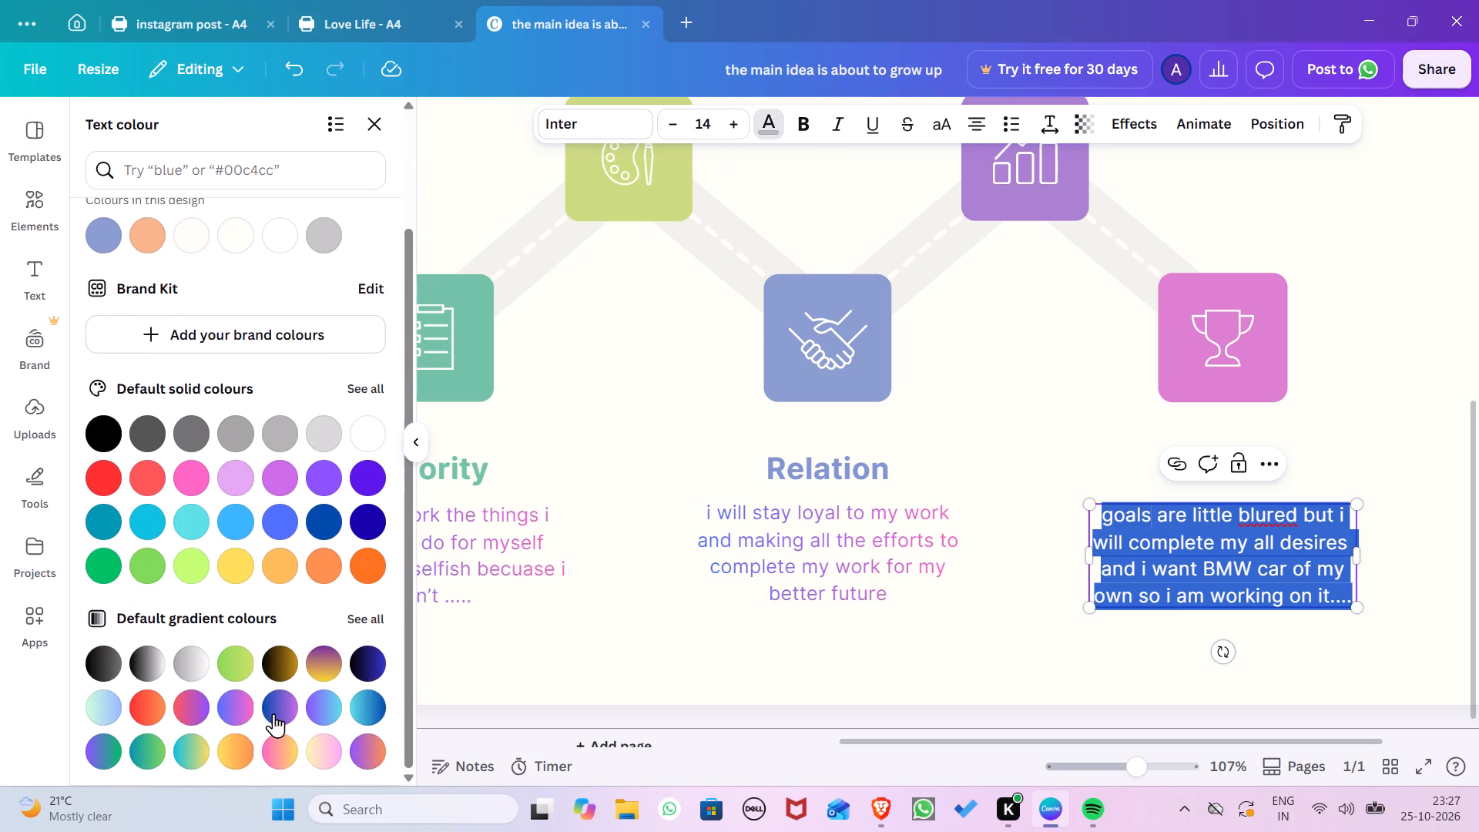
left_click(244, 704)
left_click(993, 652)
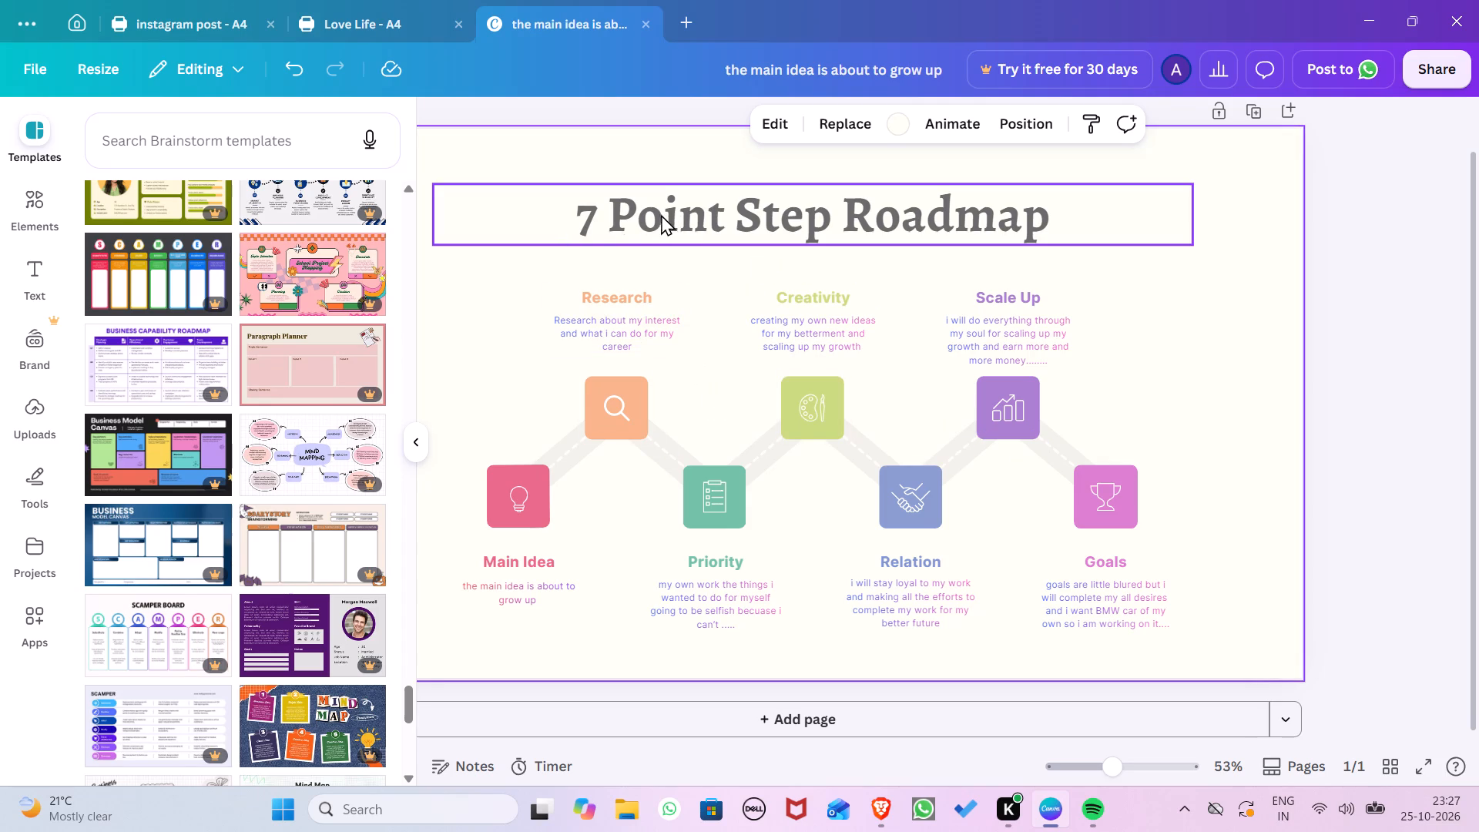
Delete the words "Point Step Roadmap" from the page title, keeping only the 7.
left_click(595, 216)
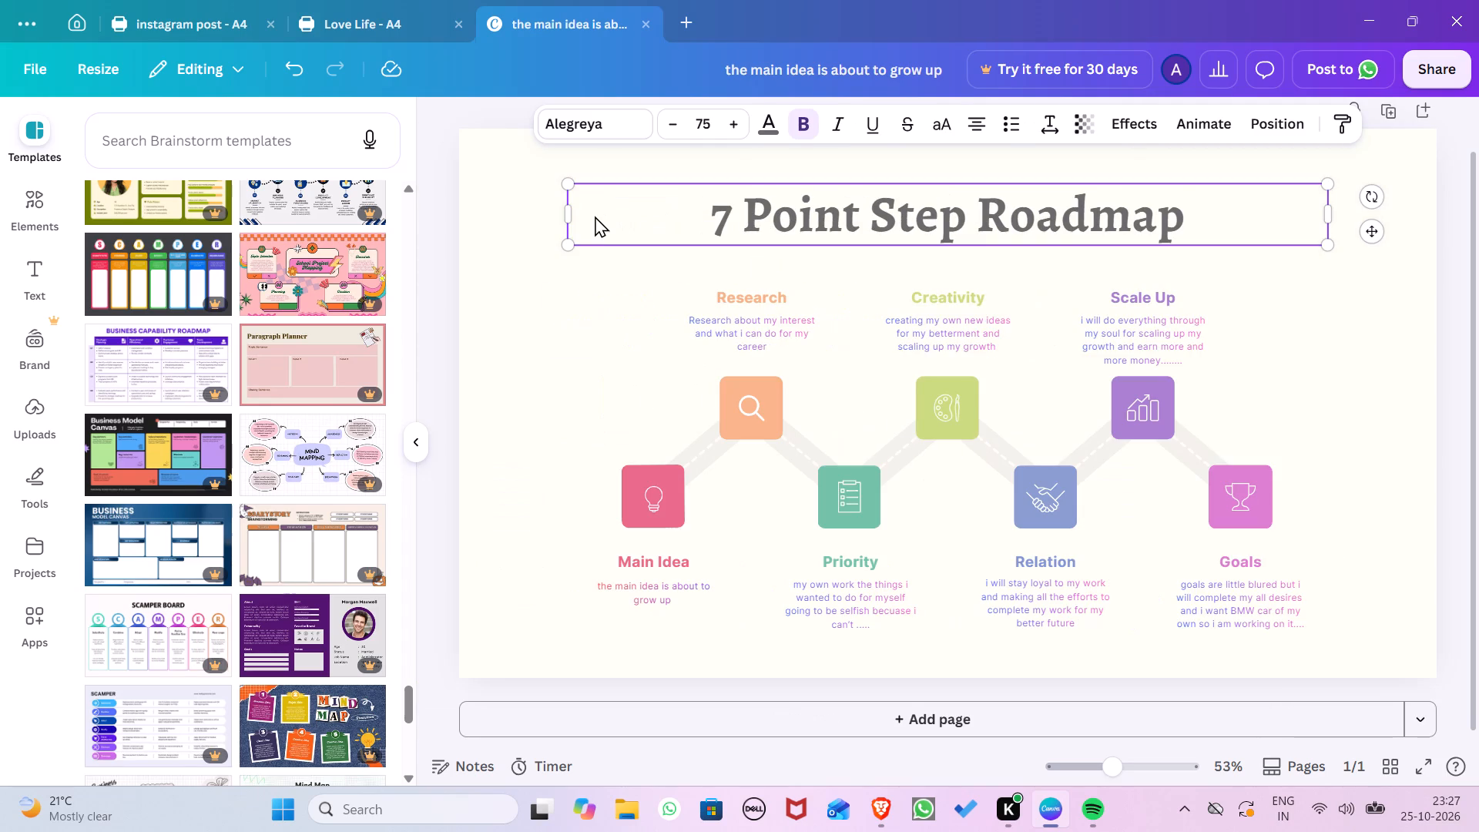
double_click(727, 213)
left_click(727, 213)
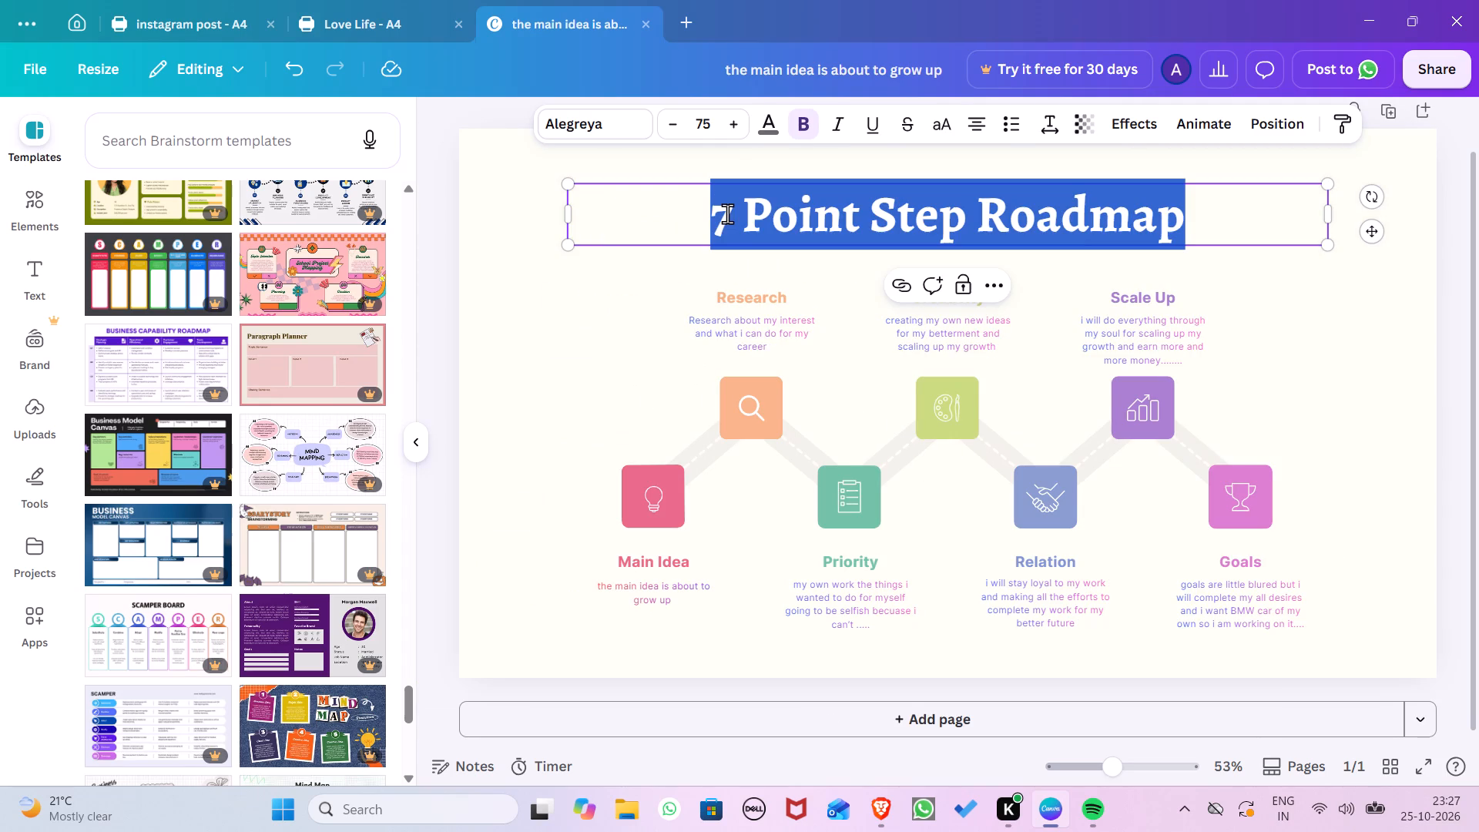
left_click(736, 213)
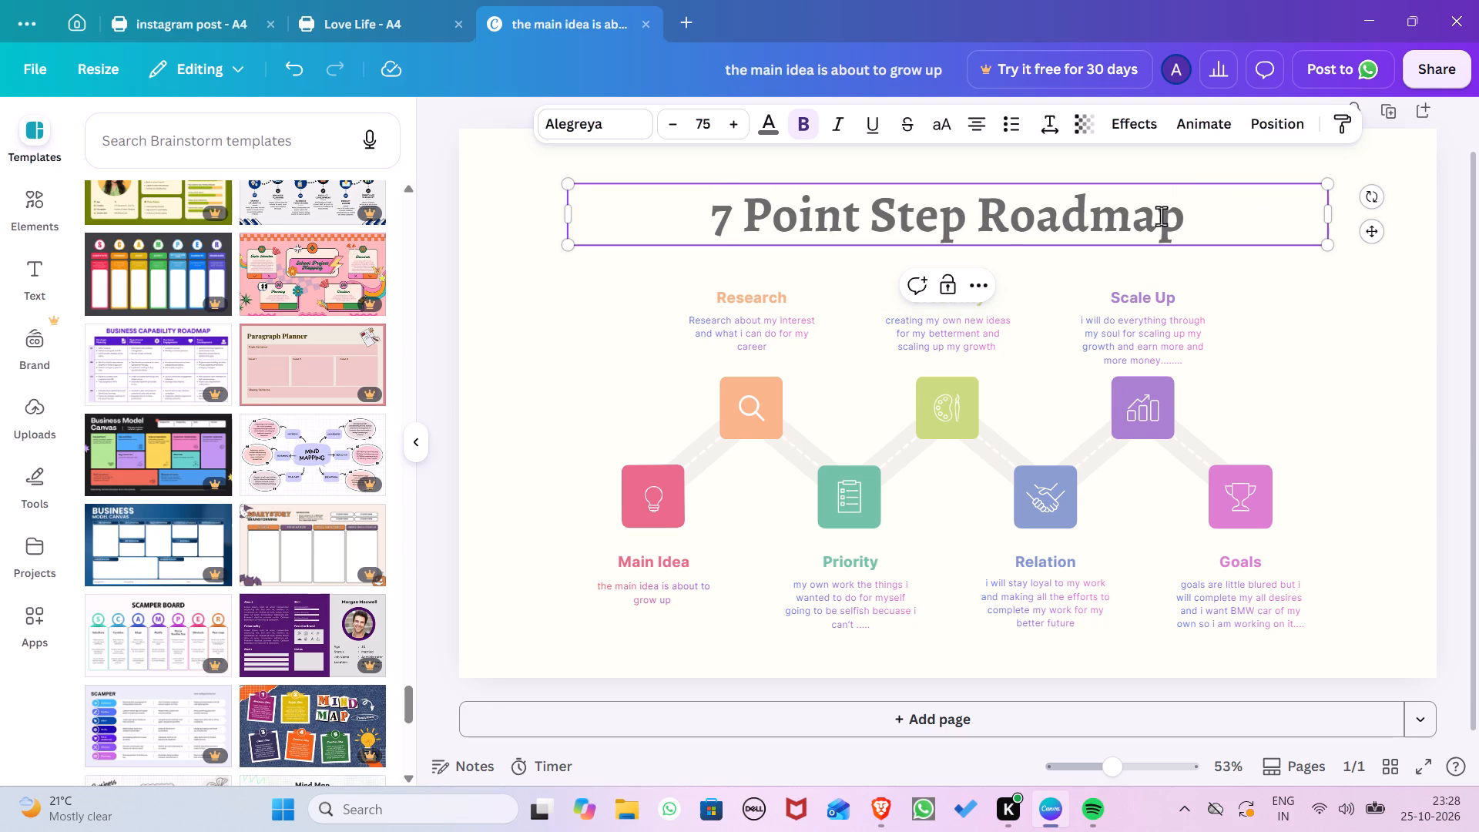
left_click(1204, 231)
key("BackSpace")
key("BackSpace")
key("BackSpace")
key("BackSpace")
key("BackSpace")
key("BackSpace")
key("BackSpace")
key("BackSpace")
key("BackSpace")
key("BackSpace")
key("BackSpace")
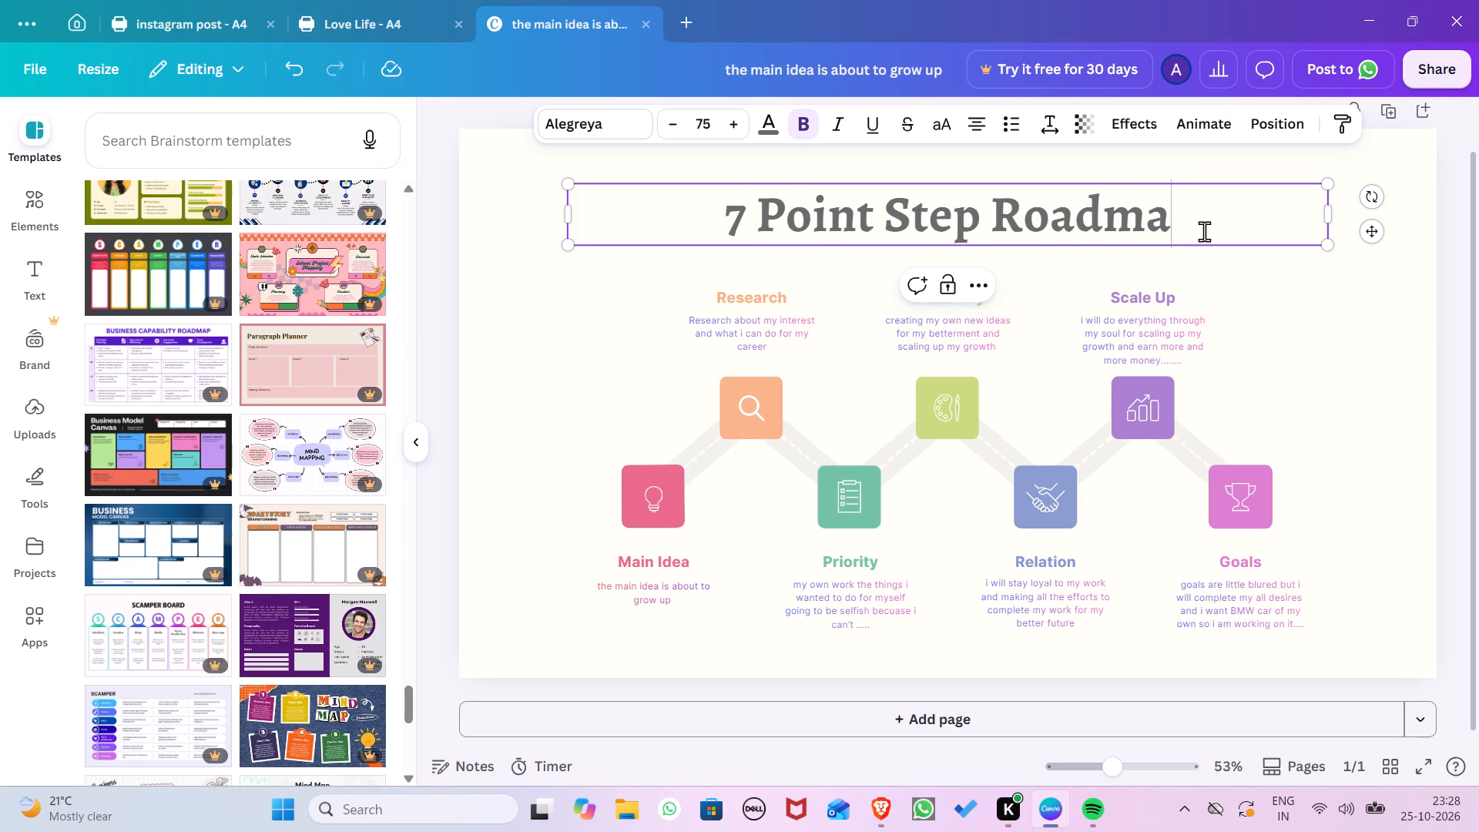
key("BackSpace")
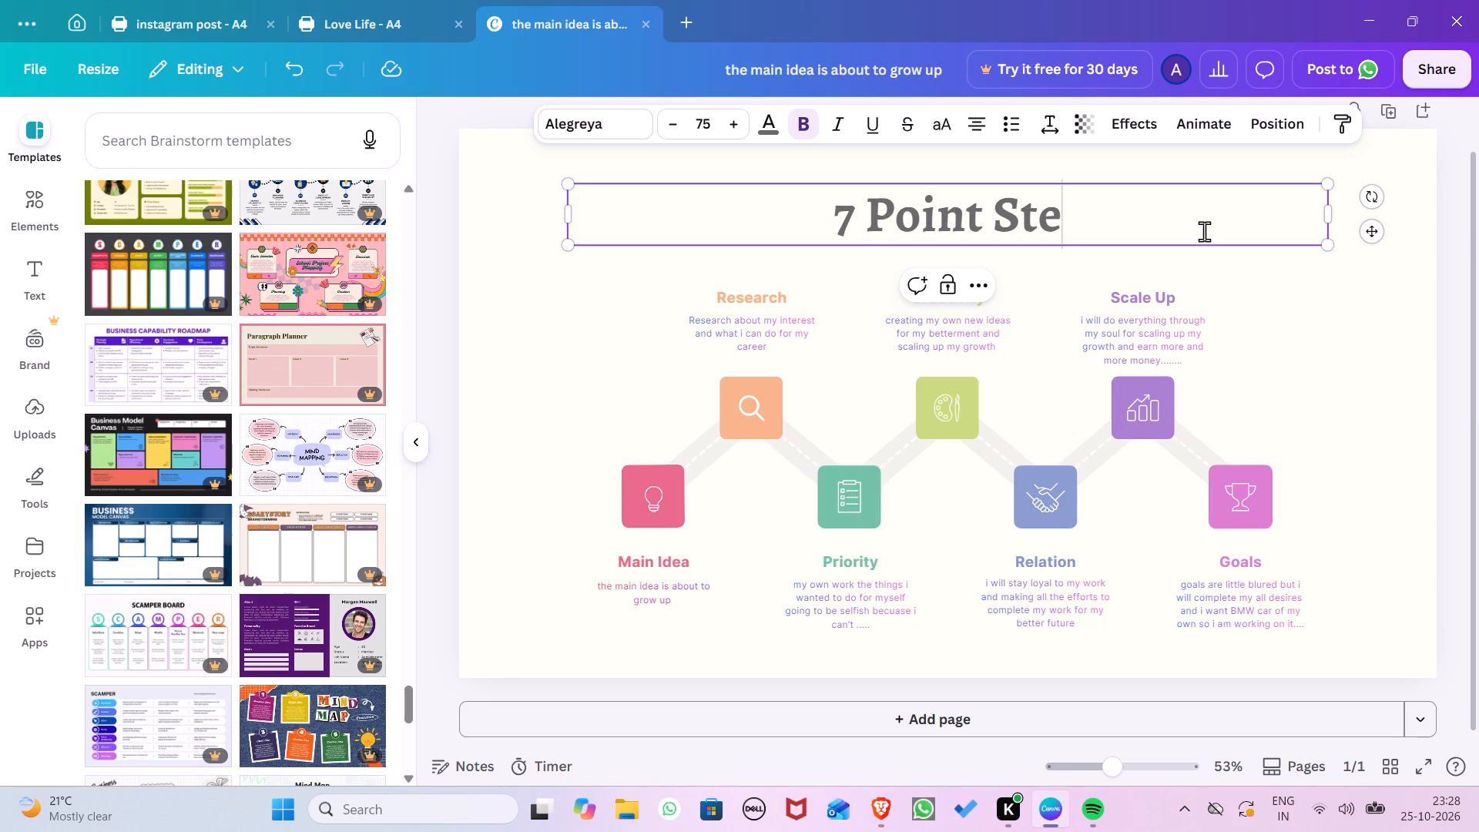
key("BackSpace")
key("BackSpace")
key("BackSpace")
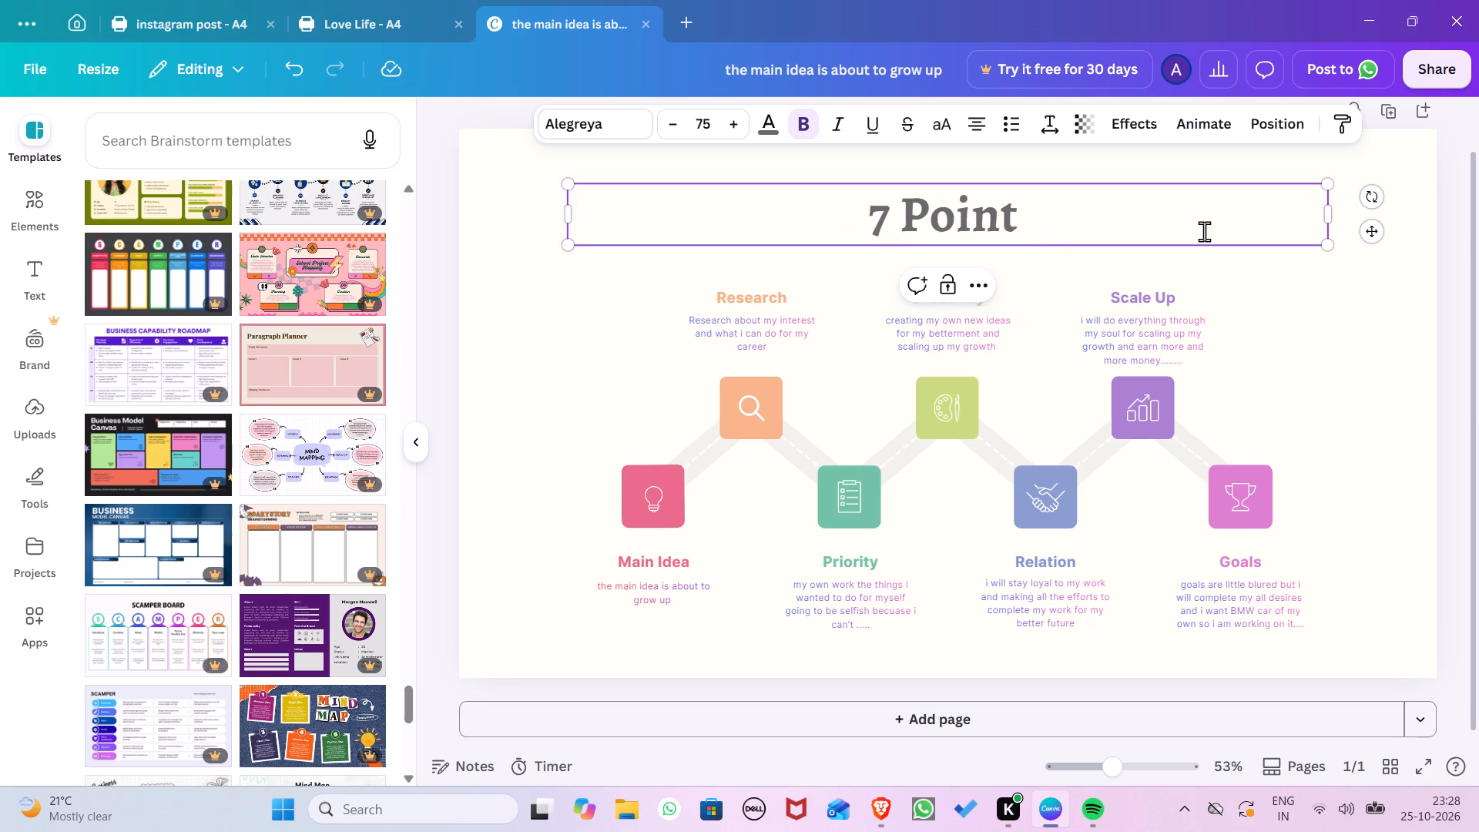
key("BackSpace")
key("BackSpace")
key("BackSpace")
key("BackSpace")
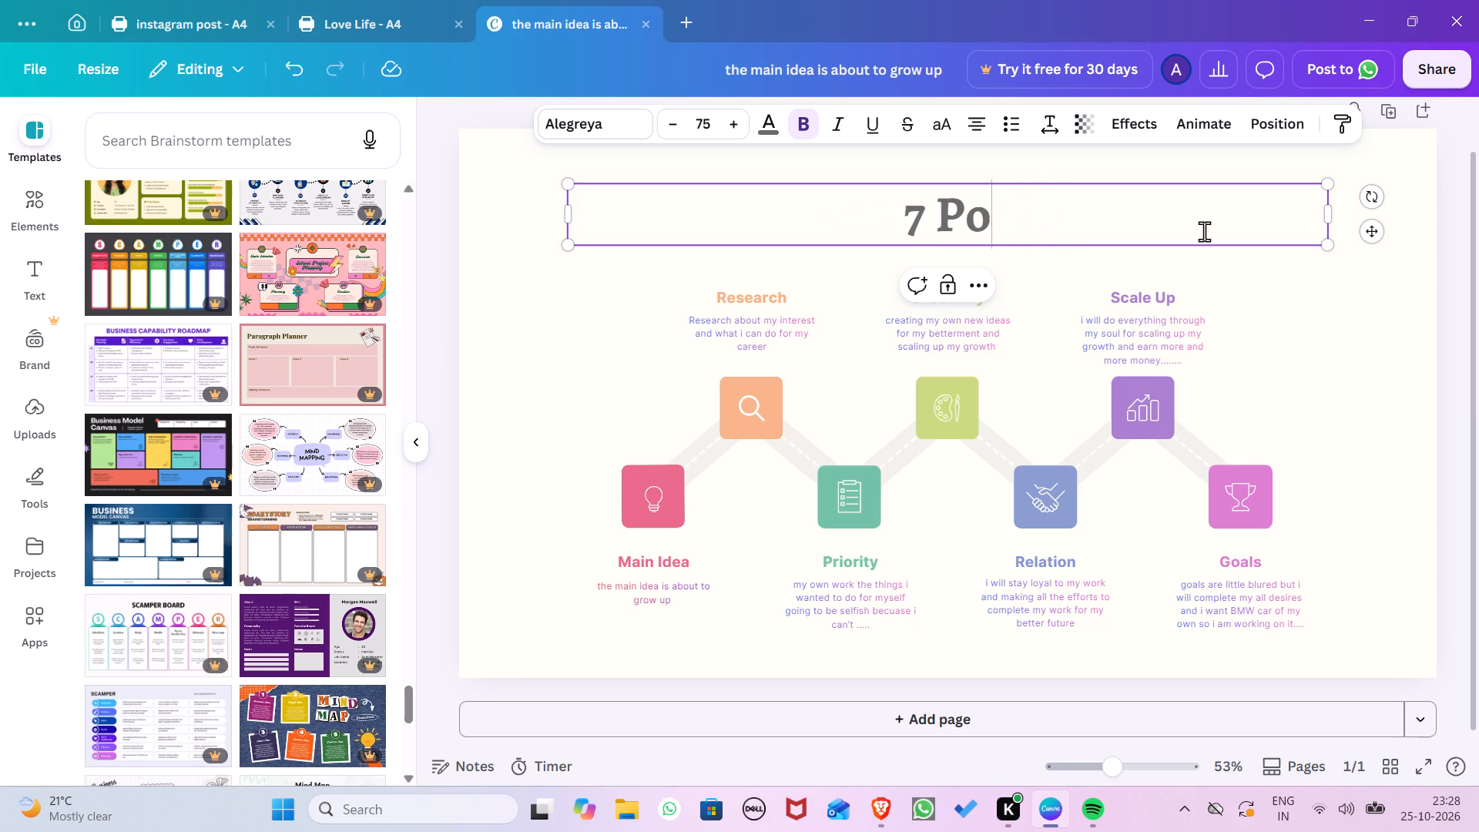
key("BackSpace")
key("BackSpace")
Add the word "steps" after the 7 in the page title.
type("stepd")
key("space")
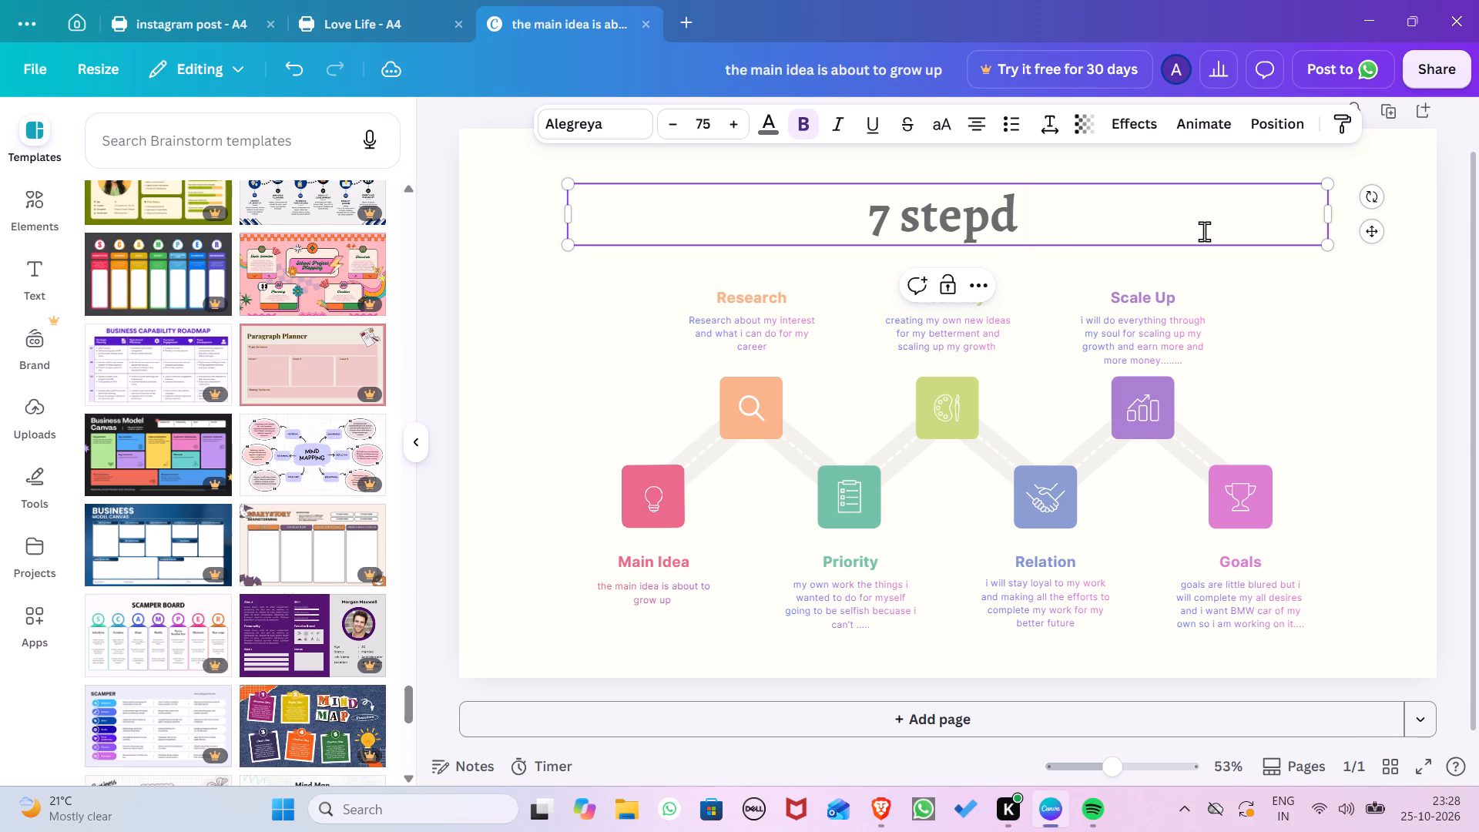
key("BackSpace")
key("BackSpace")
type("s")
key("space")
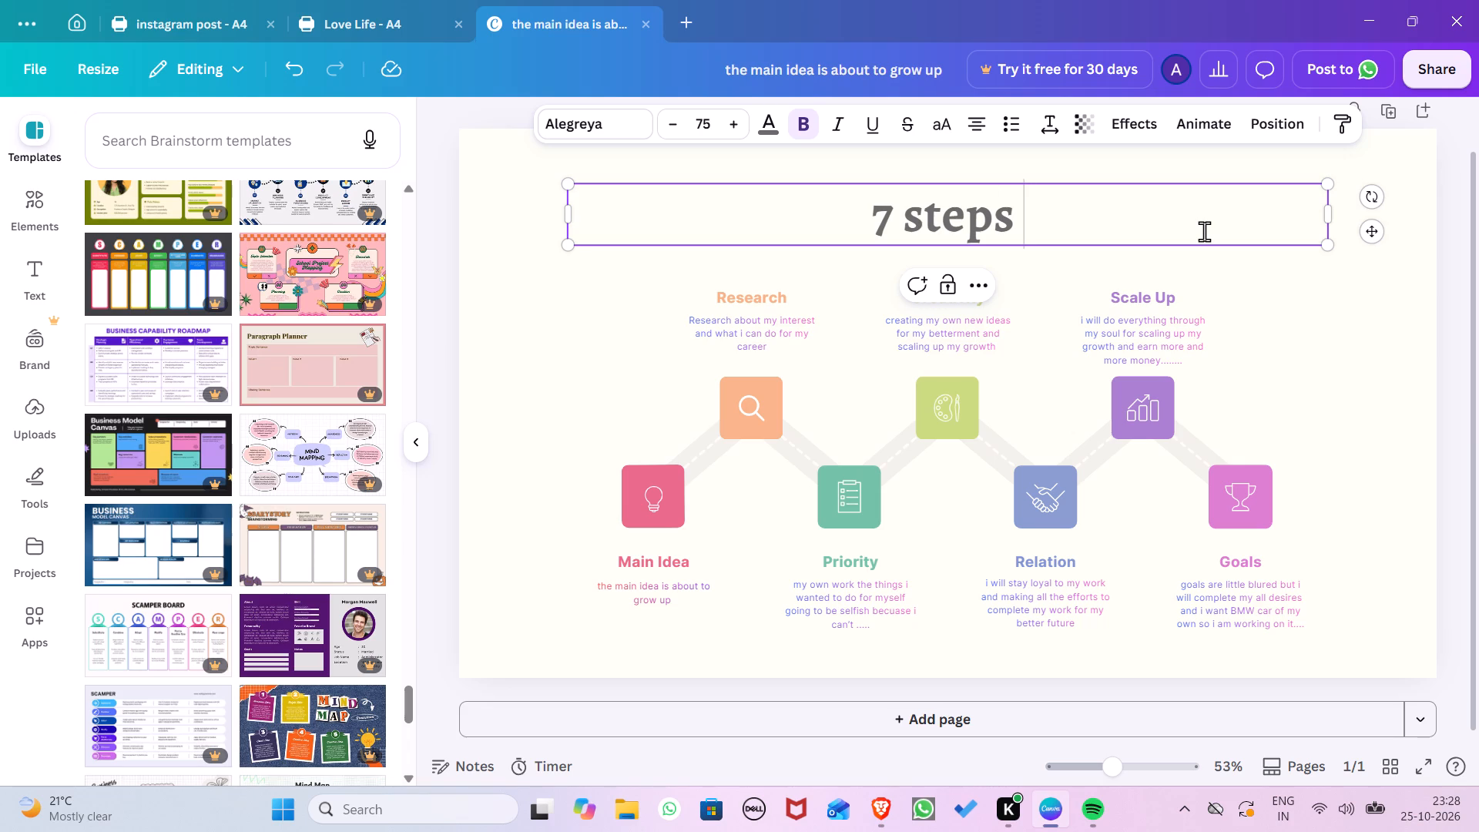
Insert the word "Following" with a capital F before "7 steps" in the page title.
left_click(867, 203)
type("foll")
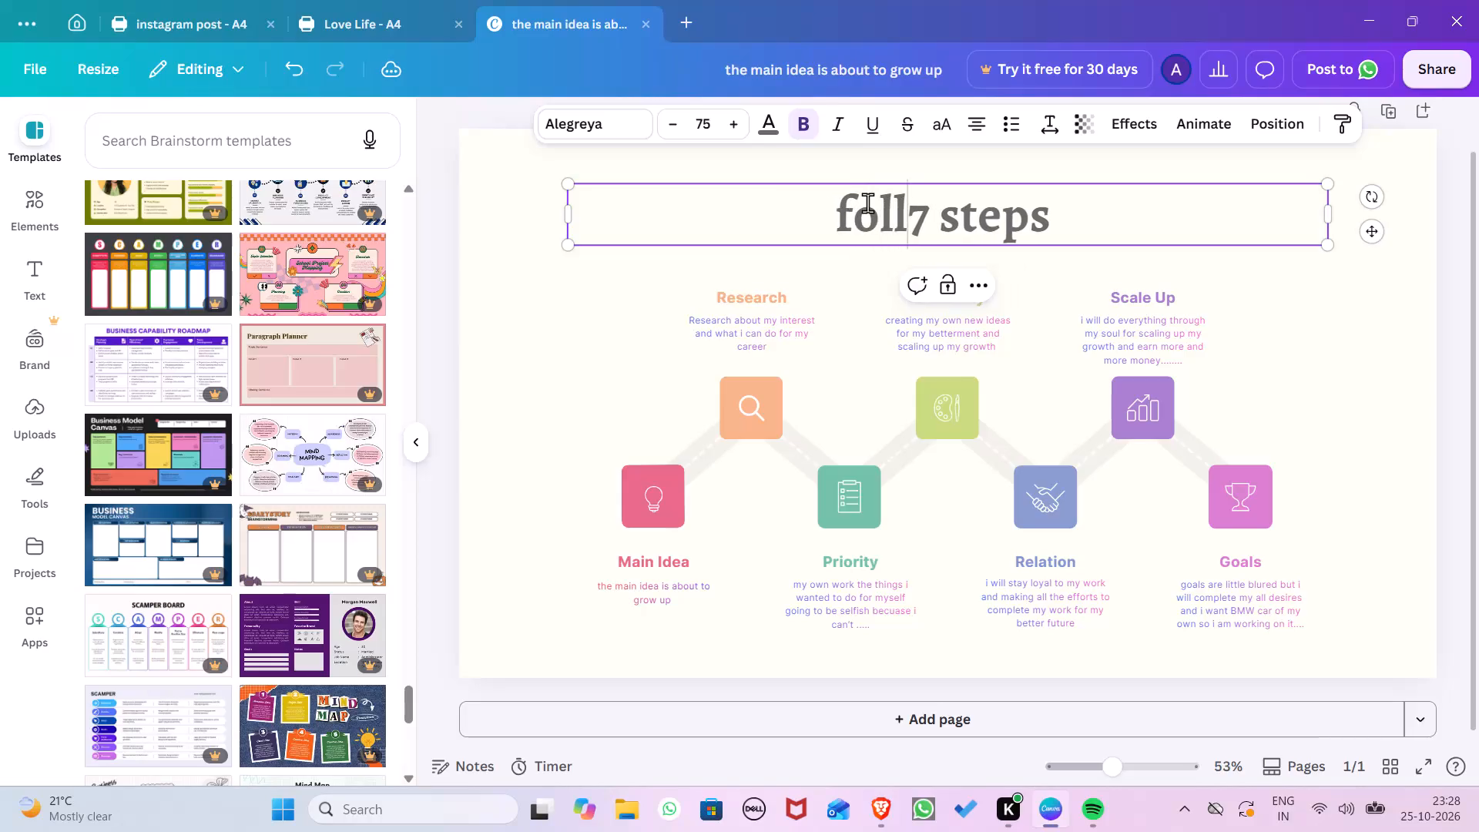
key("o")
key("BackSpace")
key("BackSpace")
key("BackSpace")
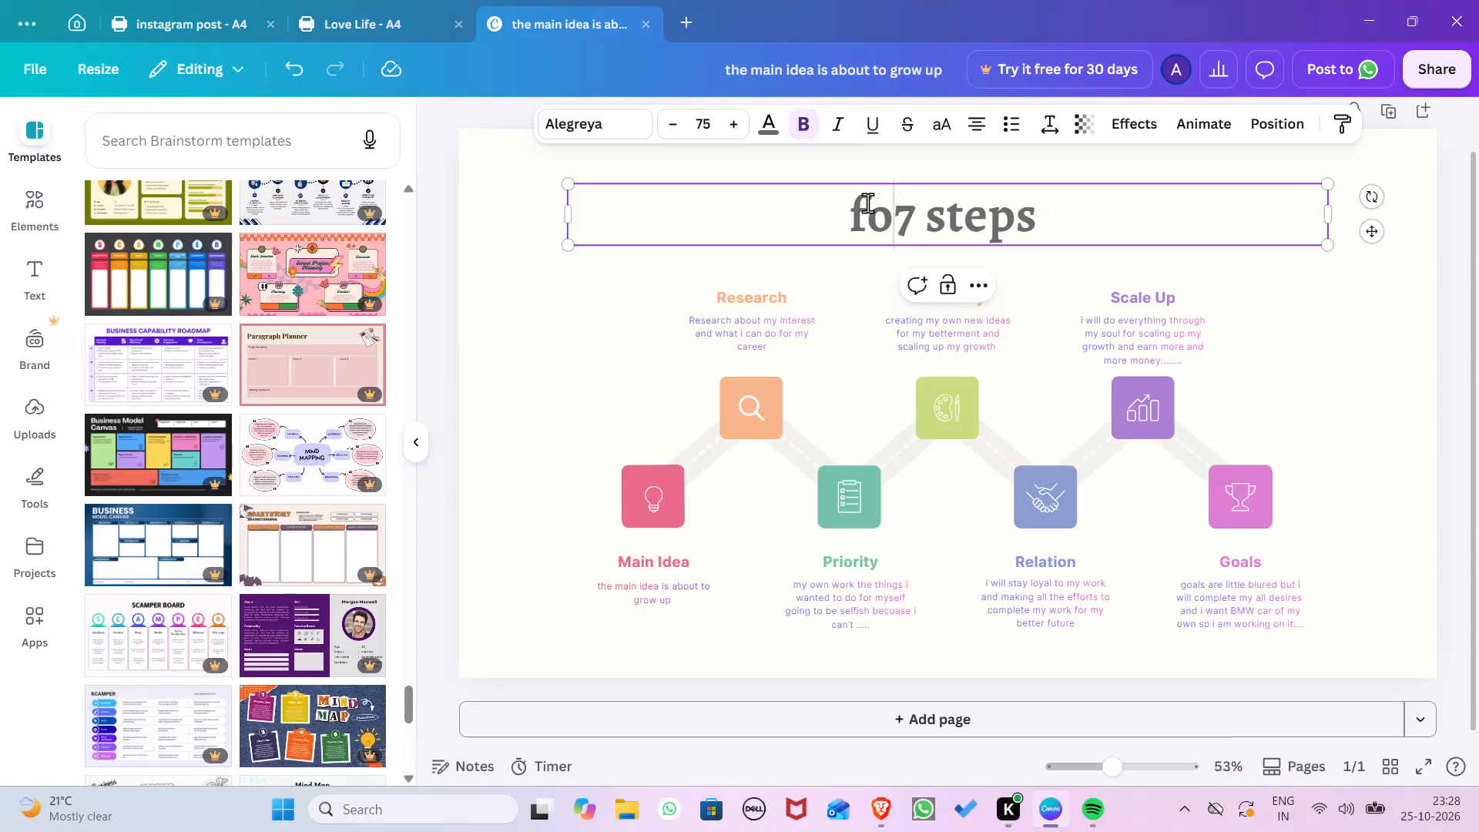
key("BackSpace")
key("BackSpace")
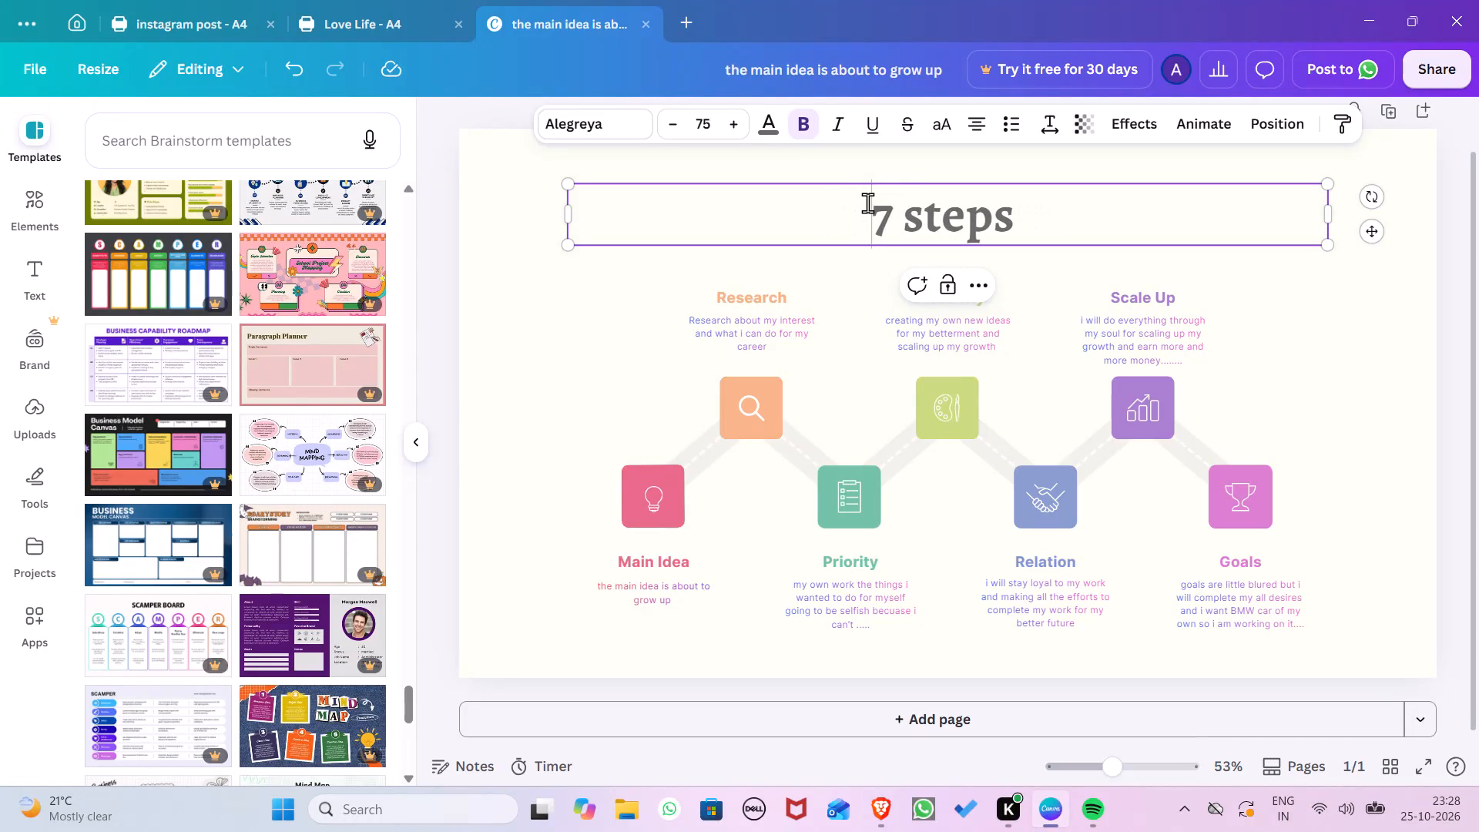
key("shift+f")
type("ollowinf")
key("BackSpace")
type("g")
key("space")
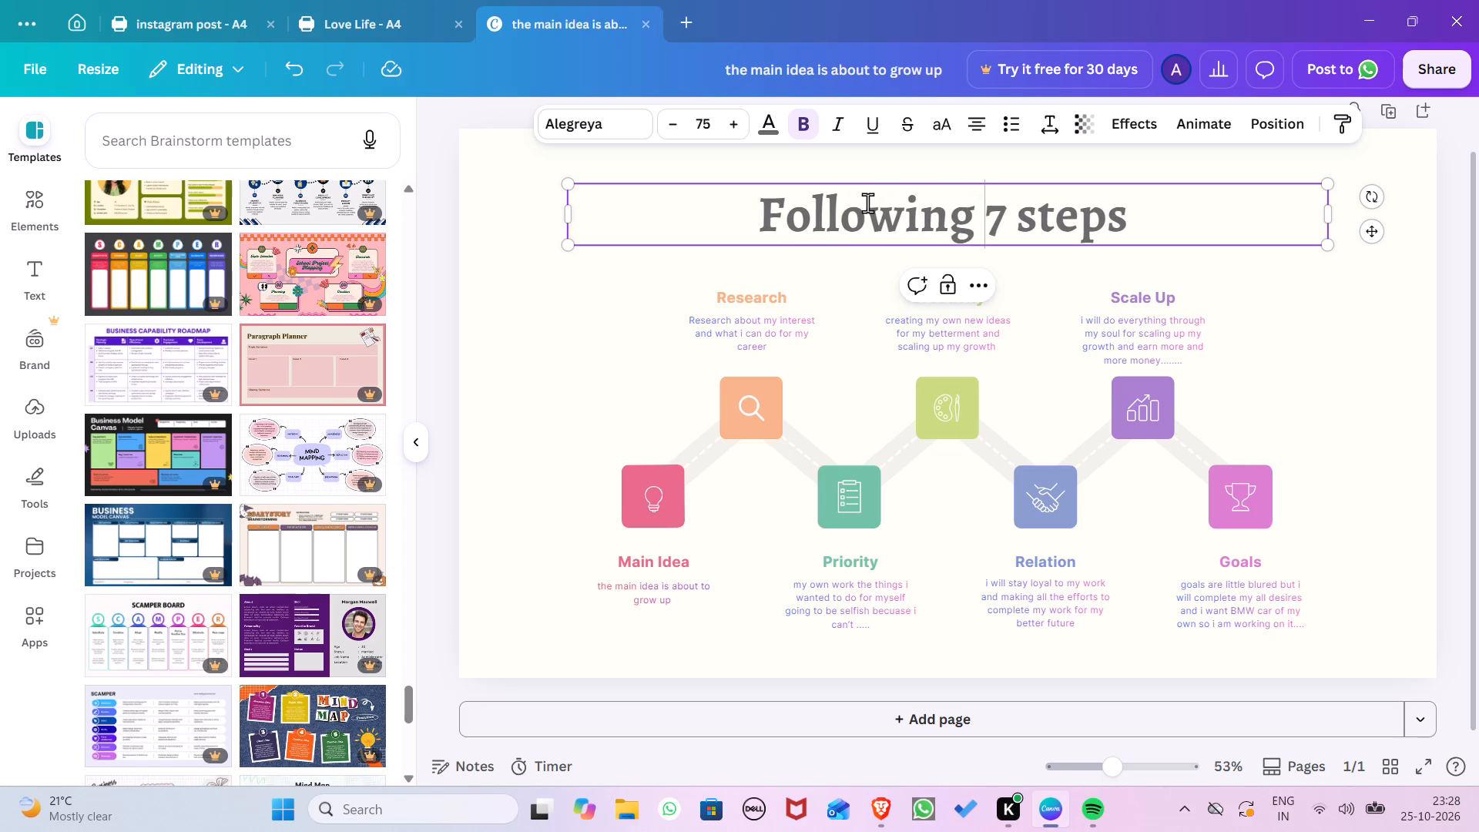
Extend the page title after "Following 7 steps" with "for better me in future".
left_click(1152, 223)
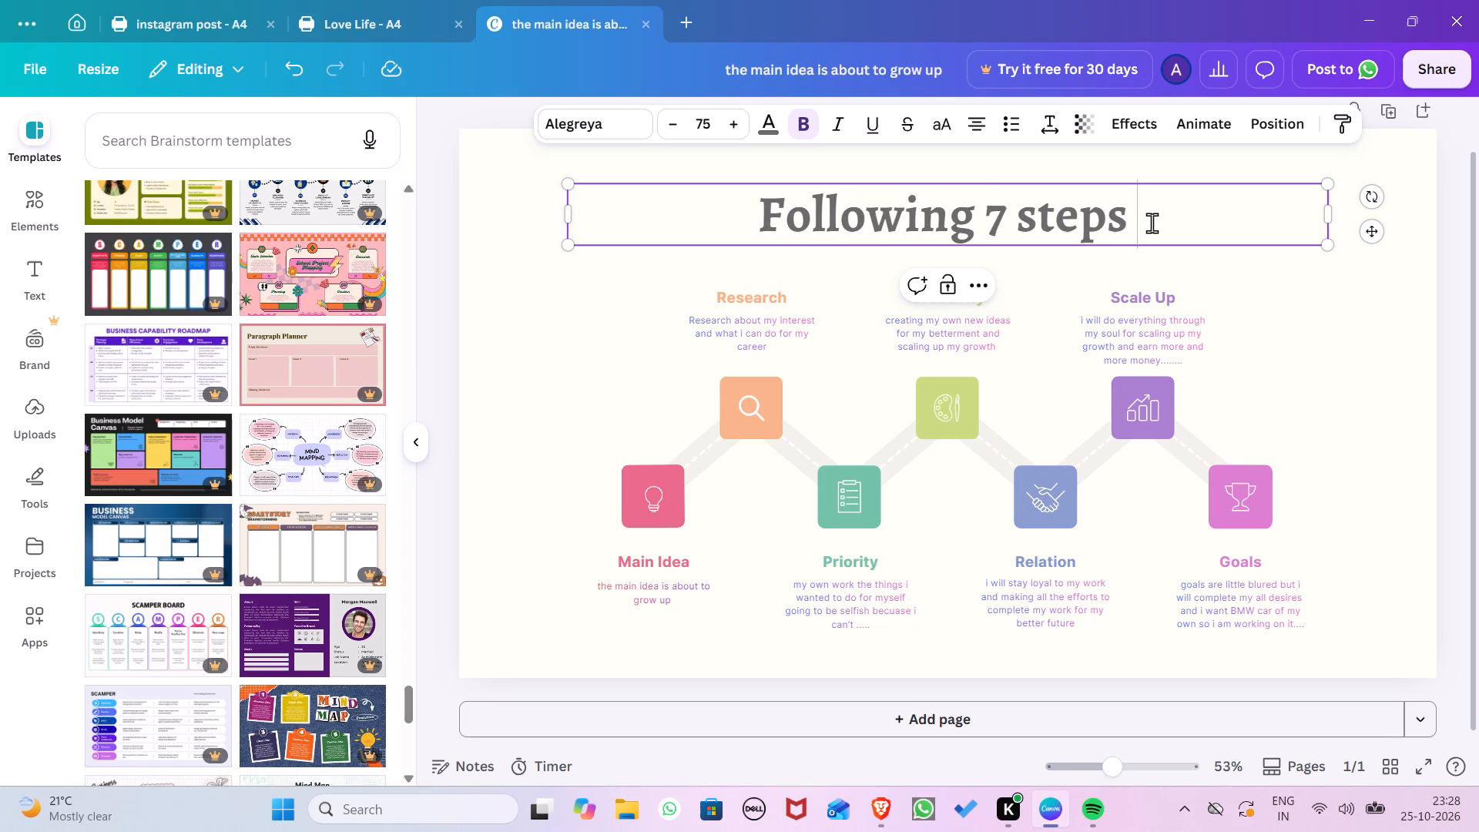
type("for")
key("space")
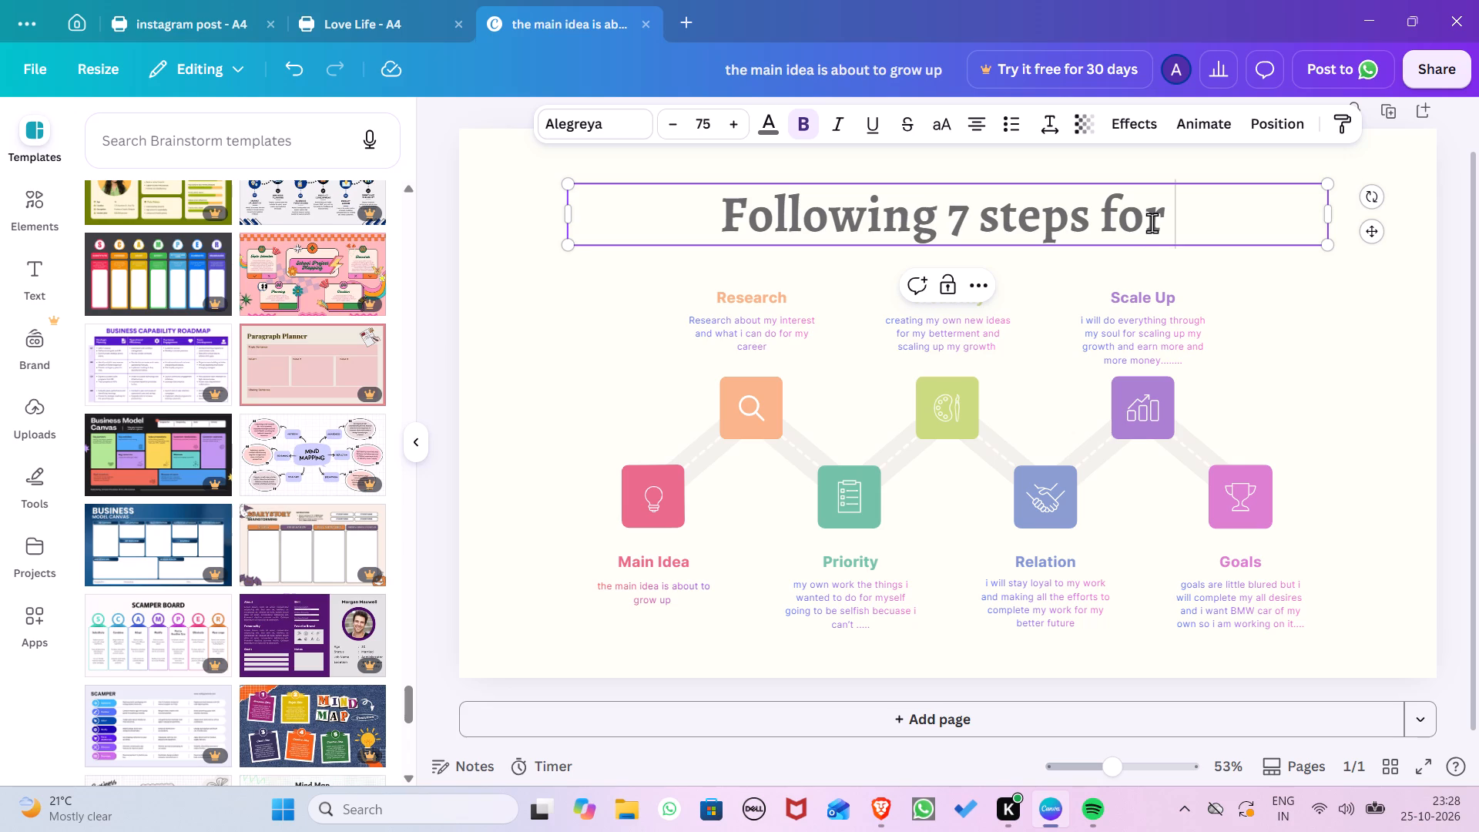
type("better me")
key("space")
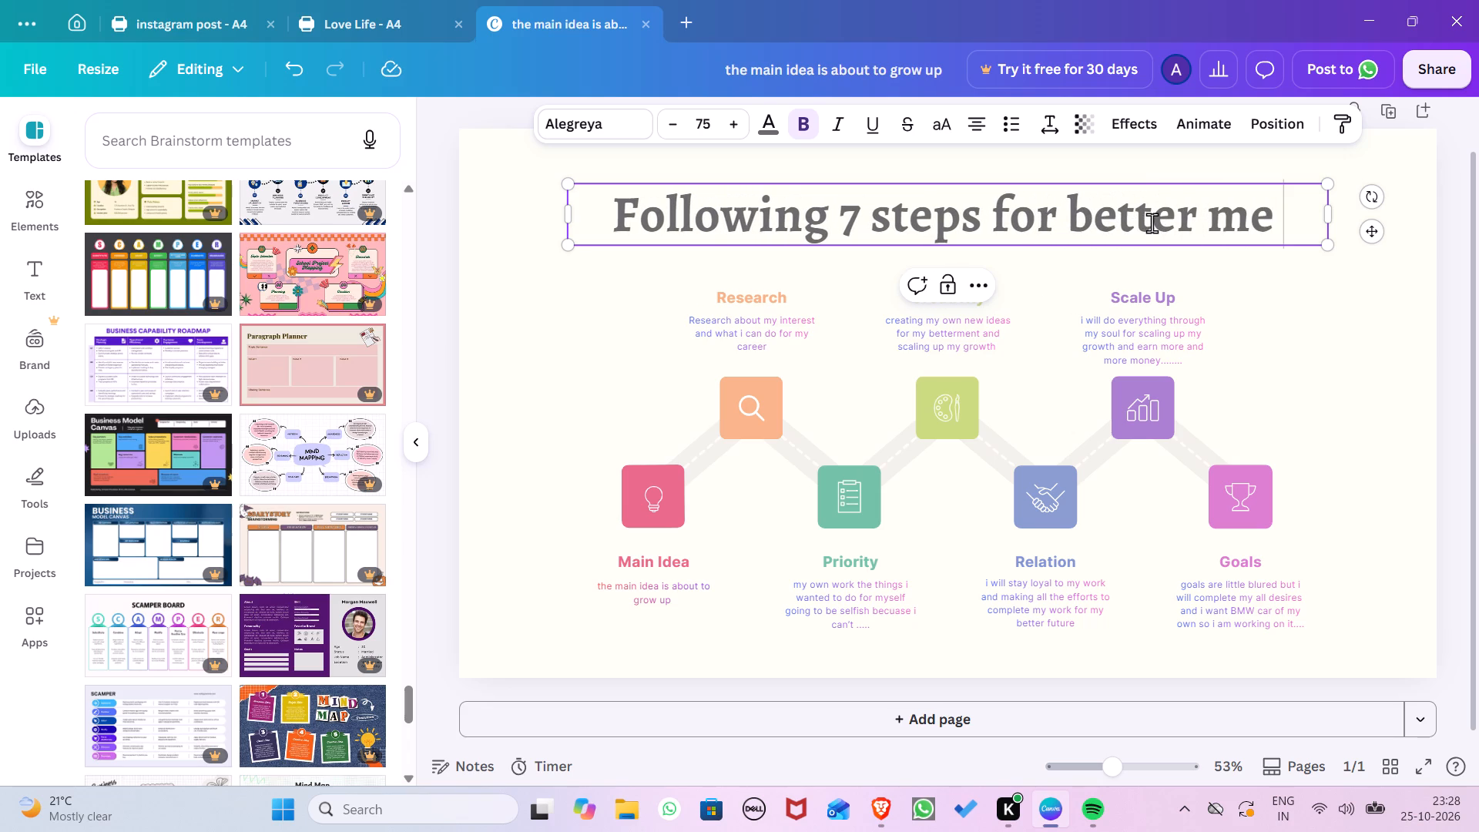
type("in")
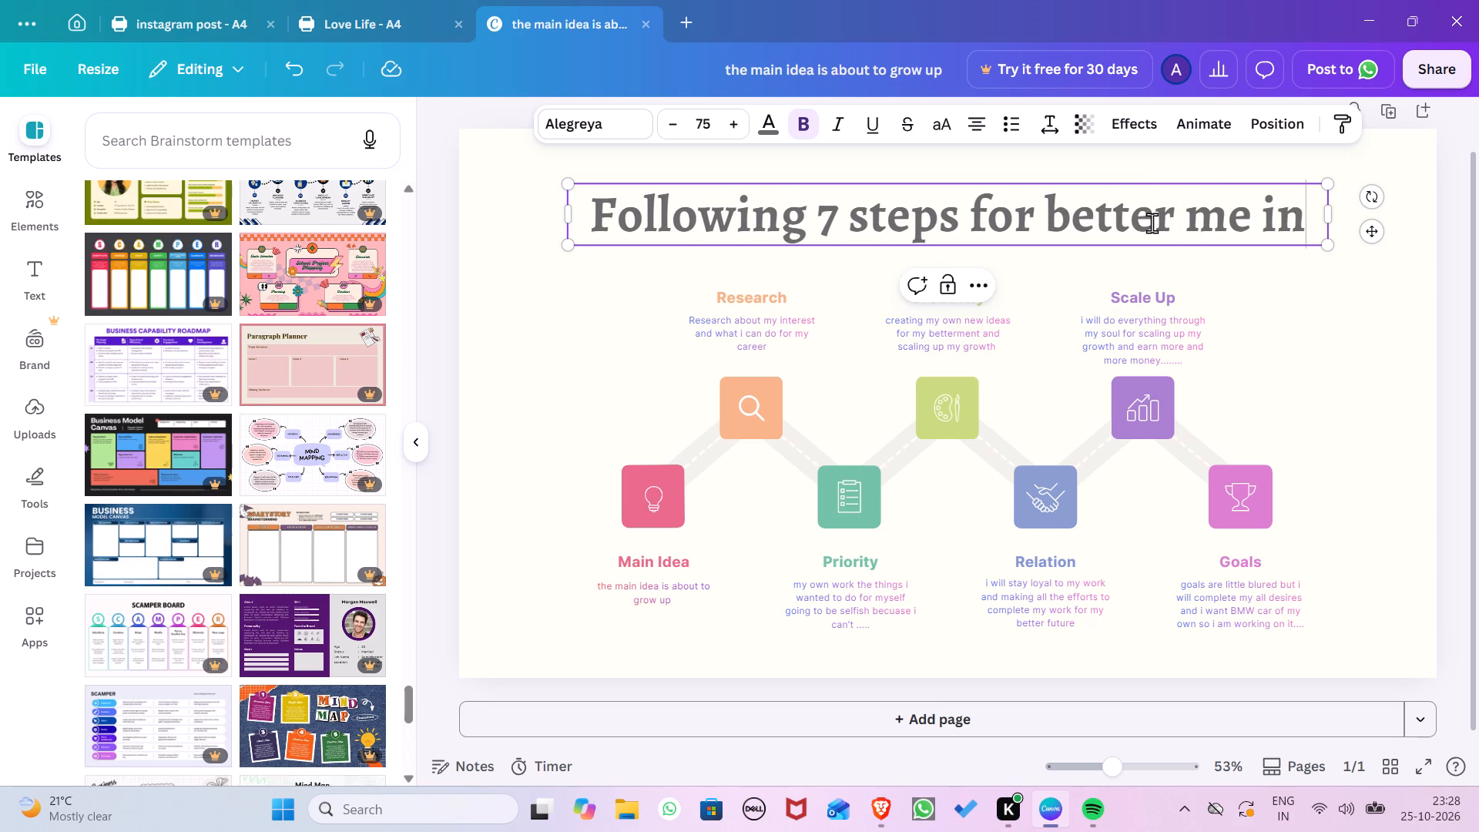
key("space")
type("future")
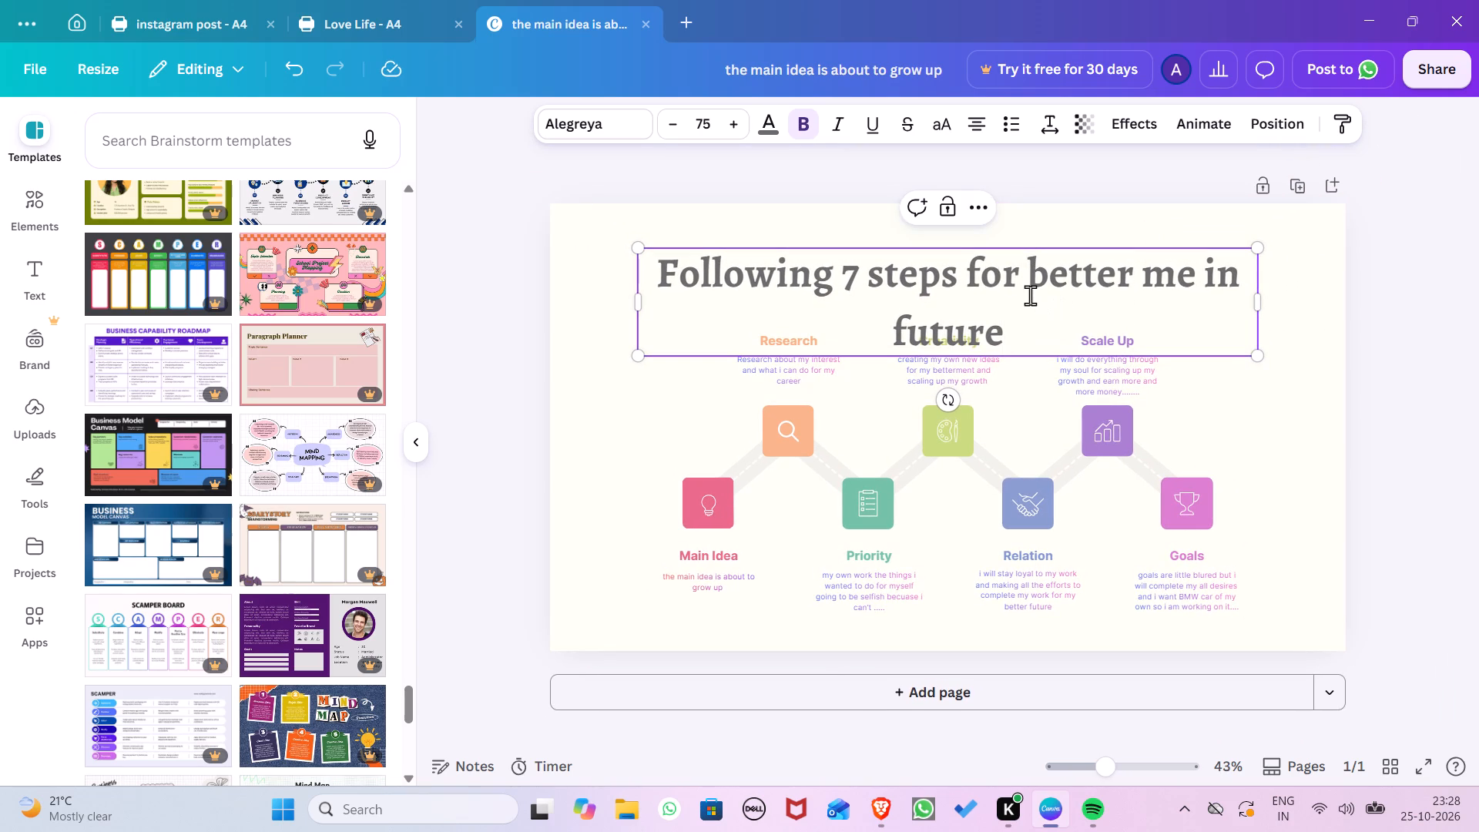
Move the two-line title up to the top of the page, centred and clear of the Research, Creativity and Scale Up headings.
left_click(1066, 307)
left_click(591, 333)
left_click_drag(817, 252, 820, 218)
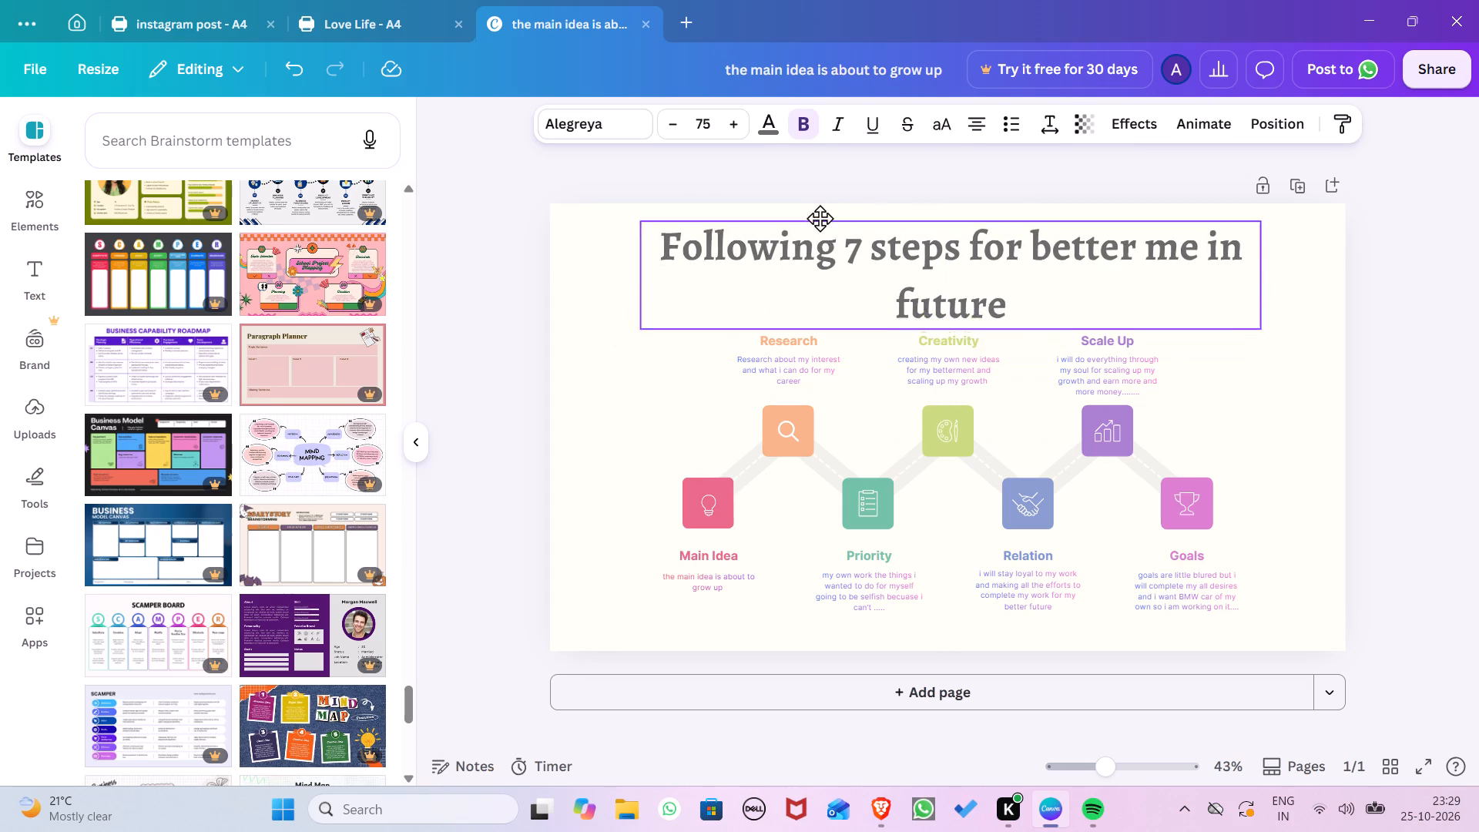
left_click_drag(820, 218, 827, 217)
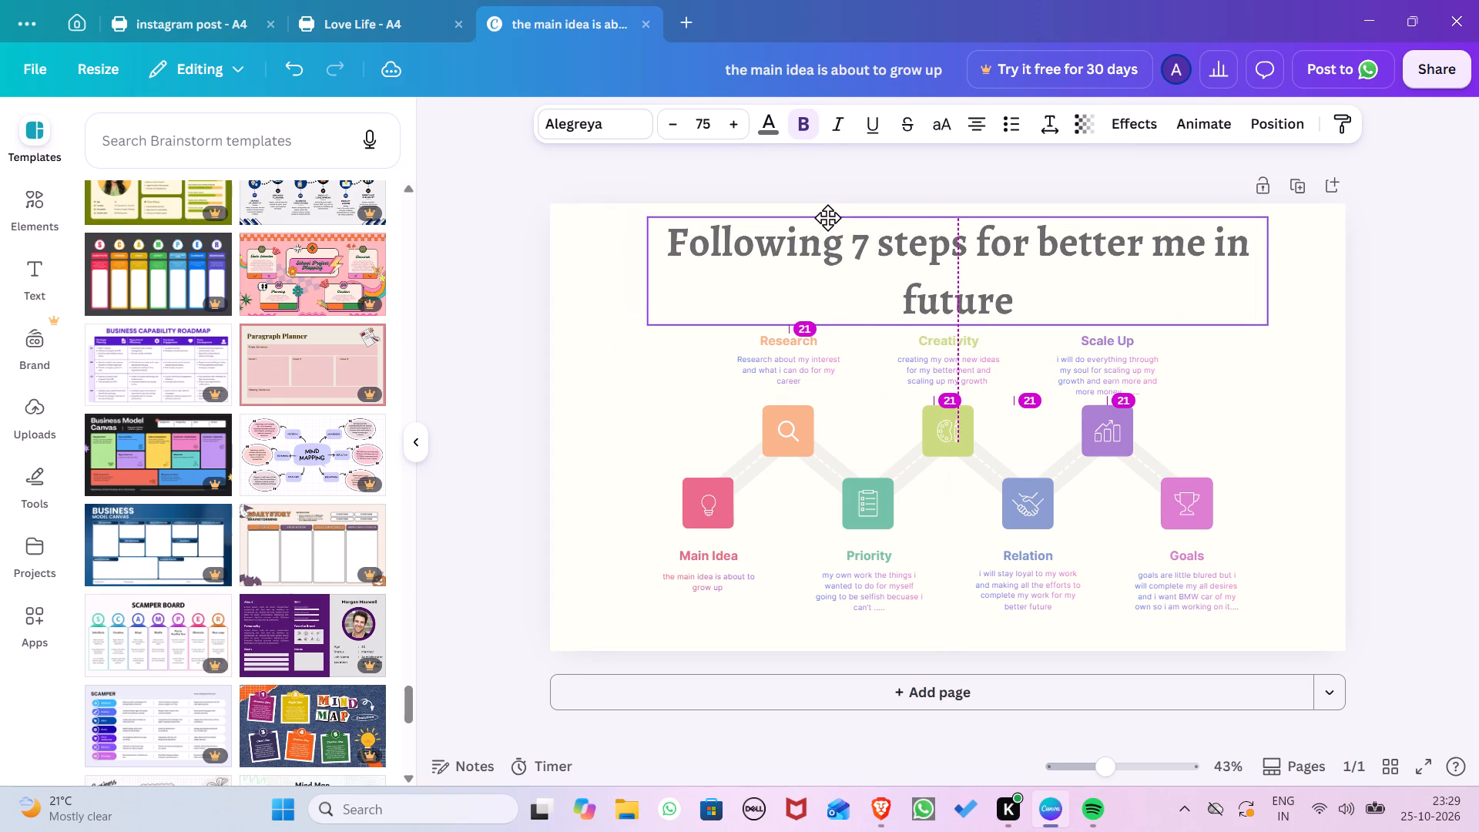
left_click_drag(827, 217, 817, 215)
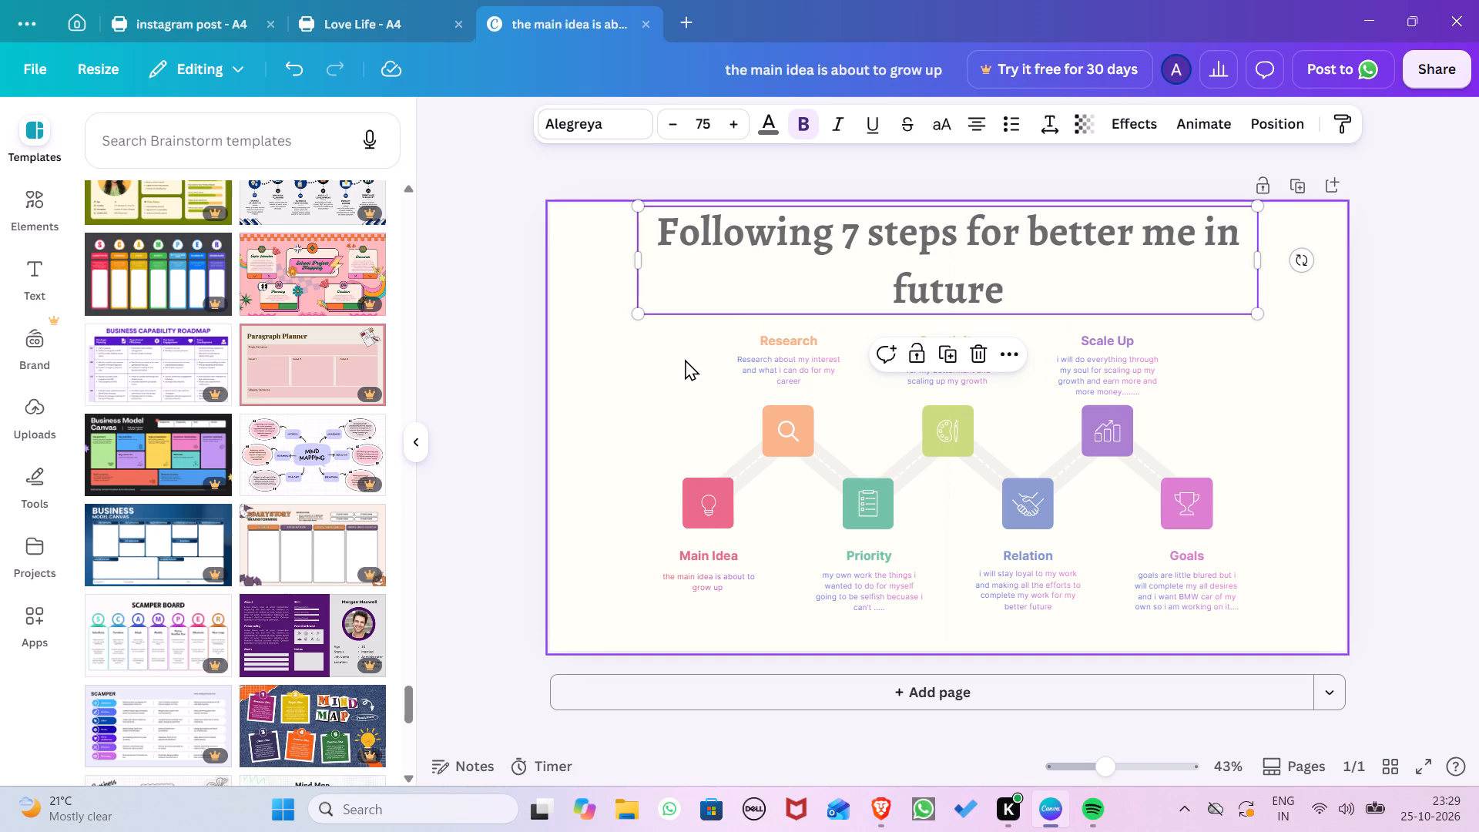
Shift the title, the Research heading and its description together slightly right and down on the page, and deselect them.
left_click_drag(685, 359, 764, 295)
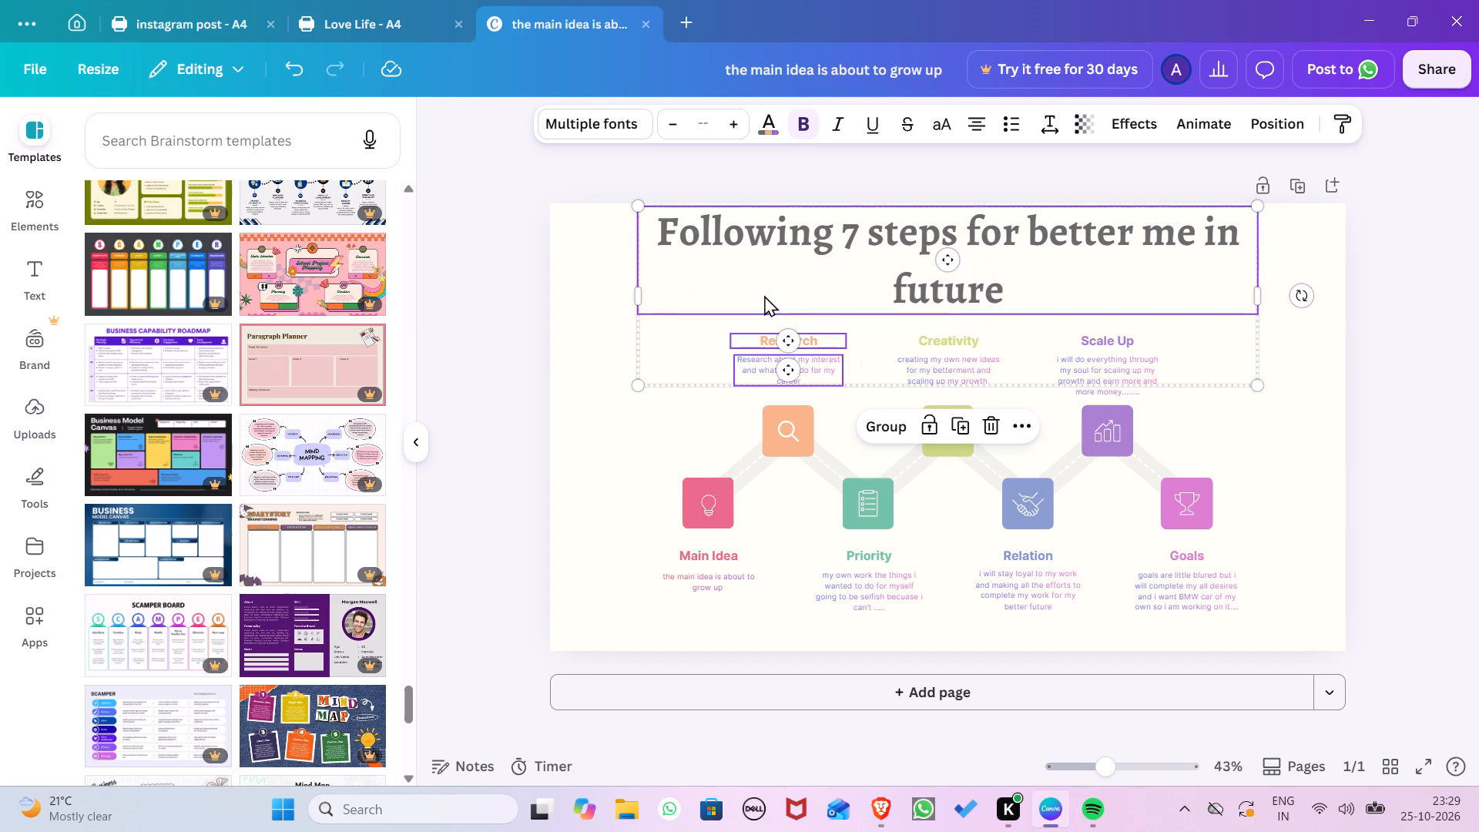
left_click(1027, 278)
left_click(1011, 287)
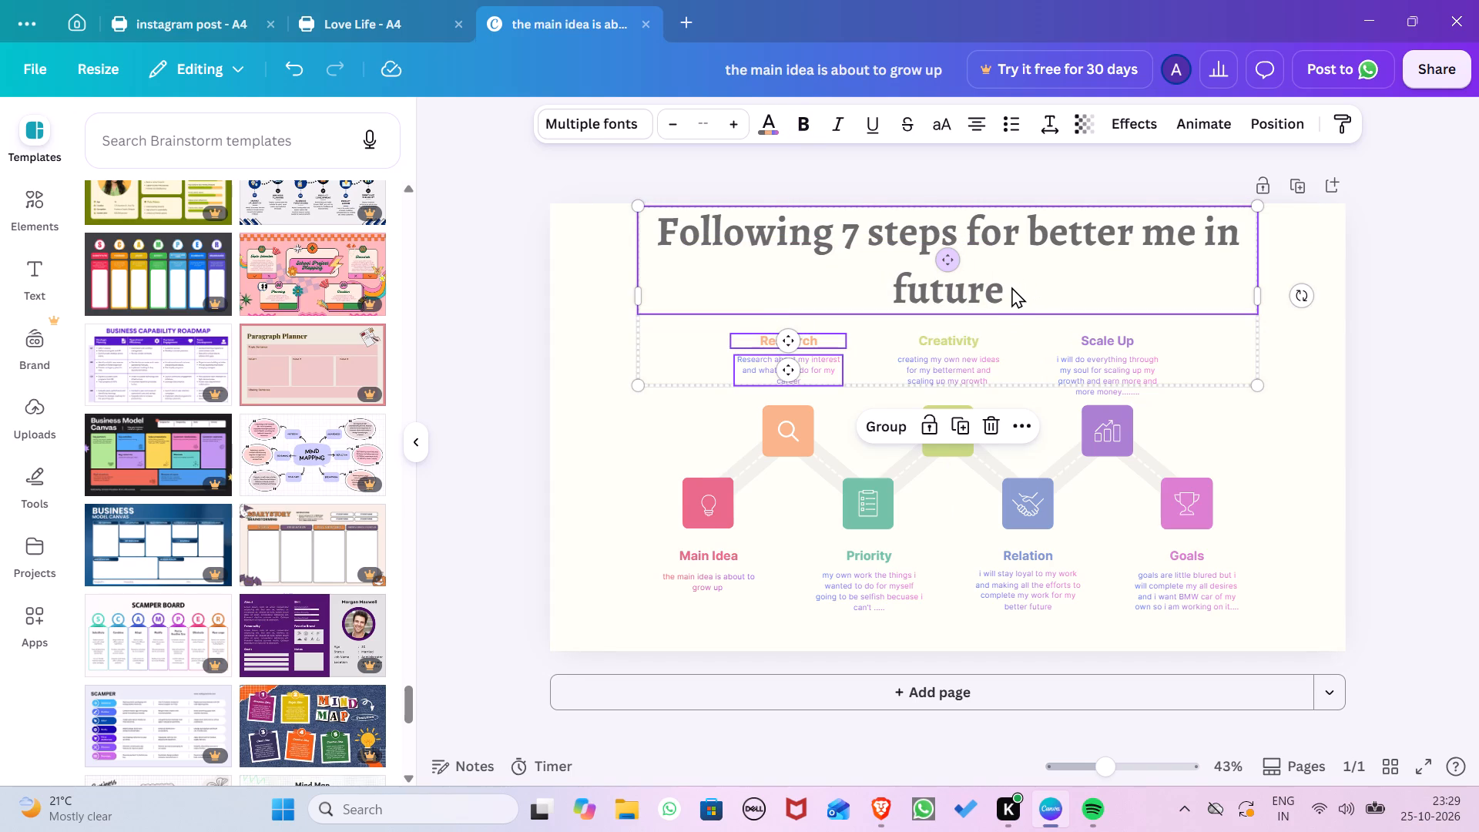
left_click(1011, 287)
left_click_drag(970, 292, 1478, 513)
left_click_drag(1275, 428, 1019, 232)
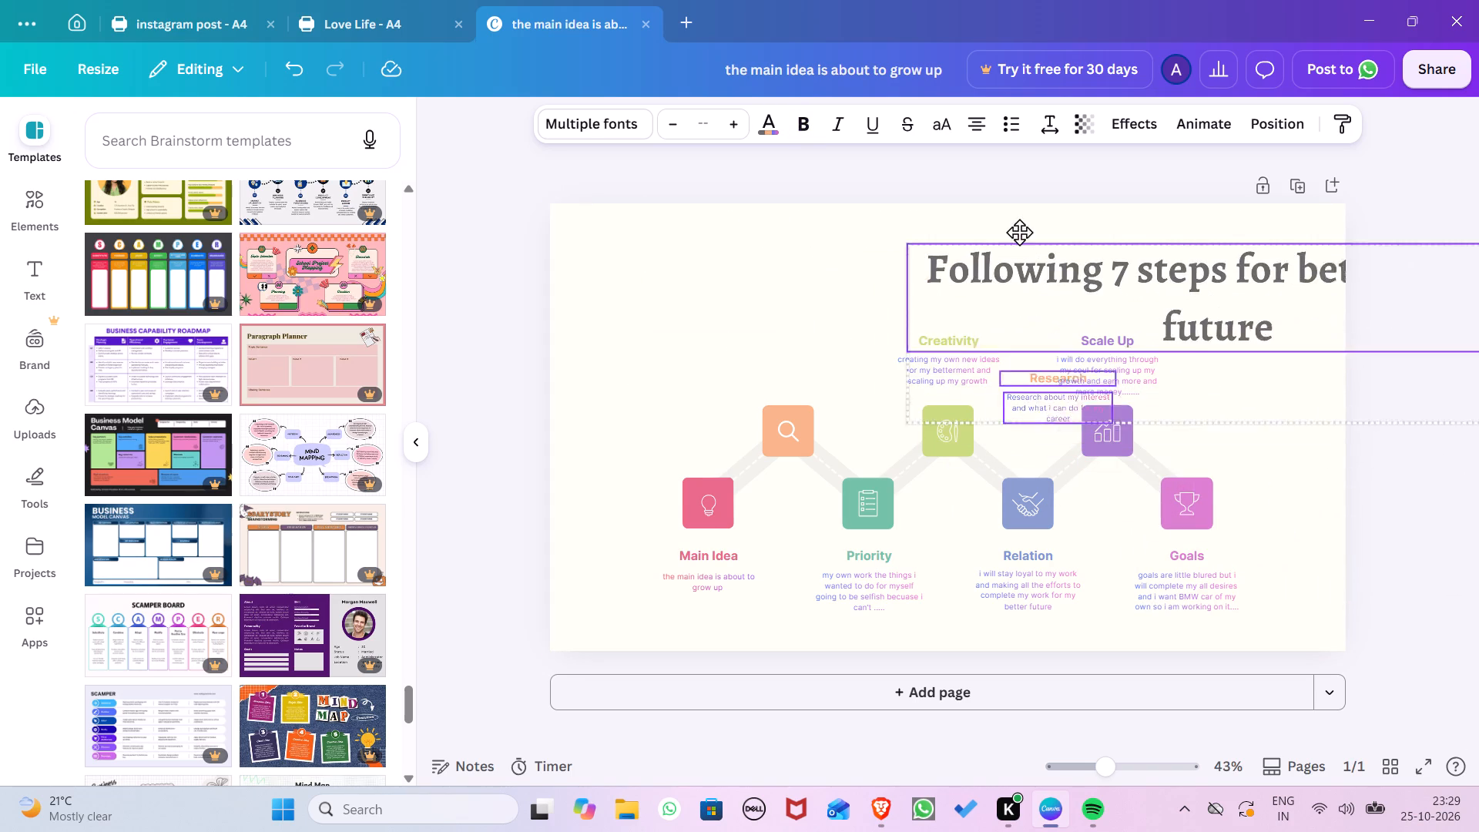
left_click_drag(1019, 232, 1011, 222)
left_click_drag(1051, 250, 854, 240)
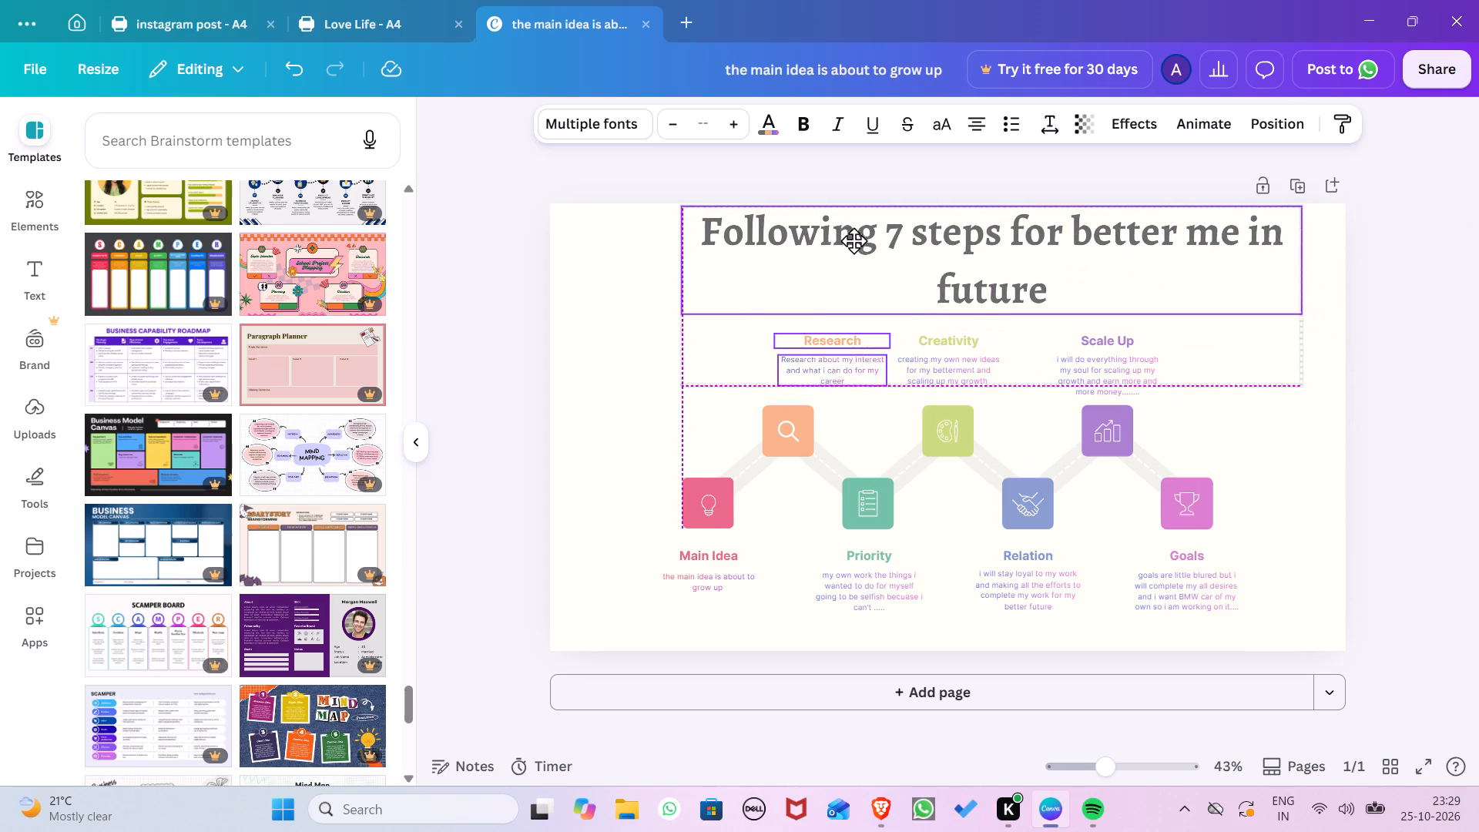
left_click_drag(854, 240, 820, 243)
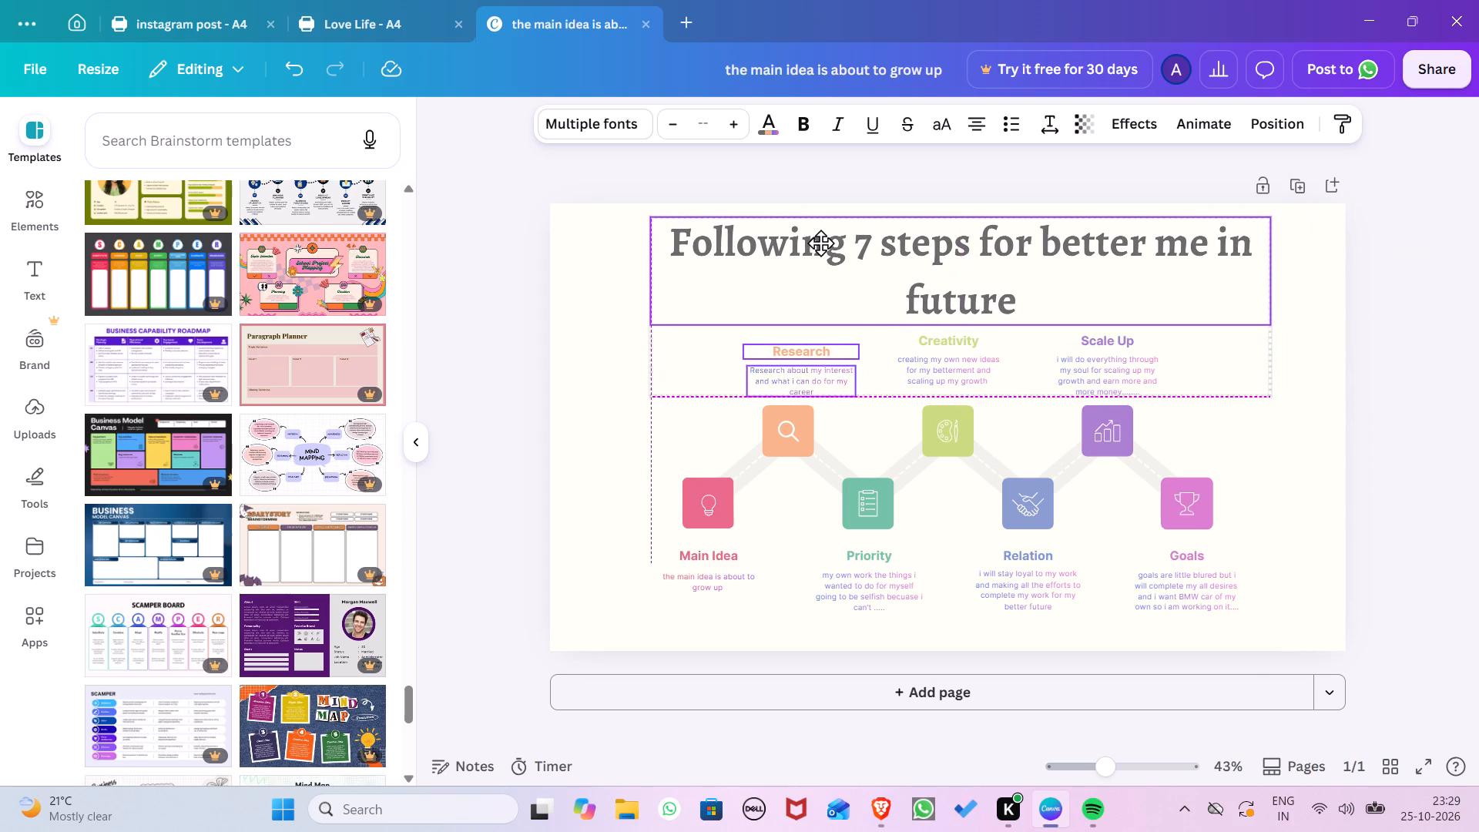
left_click_drag(820, 243, 813, 245)
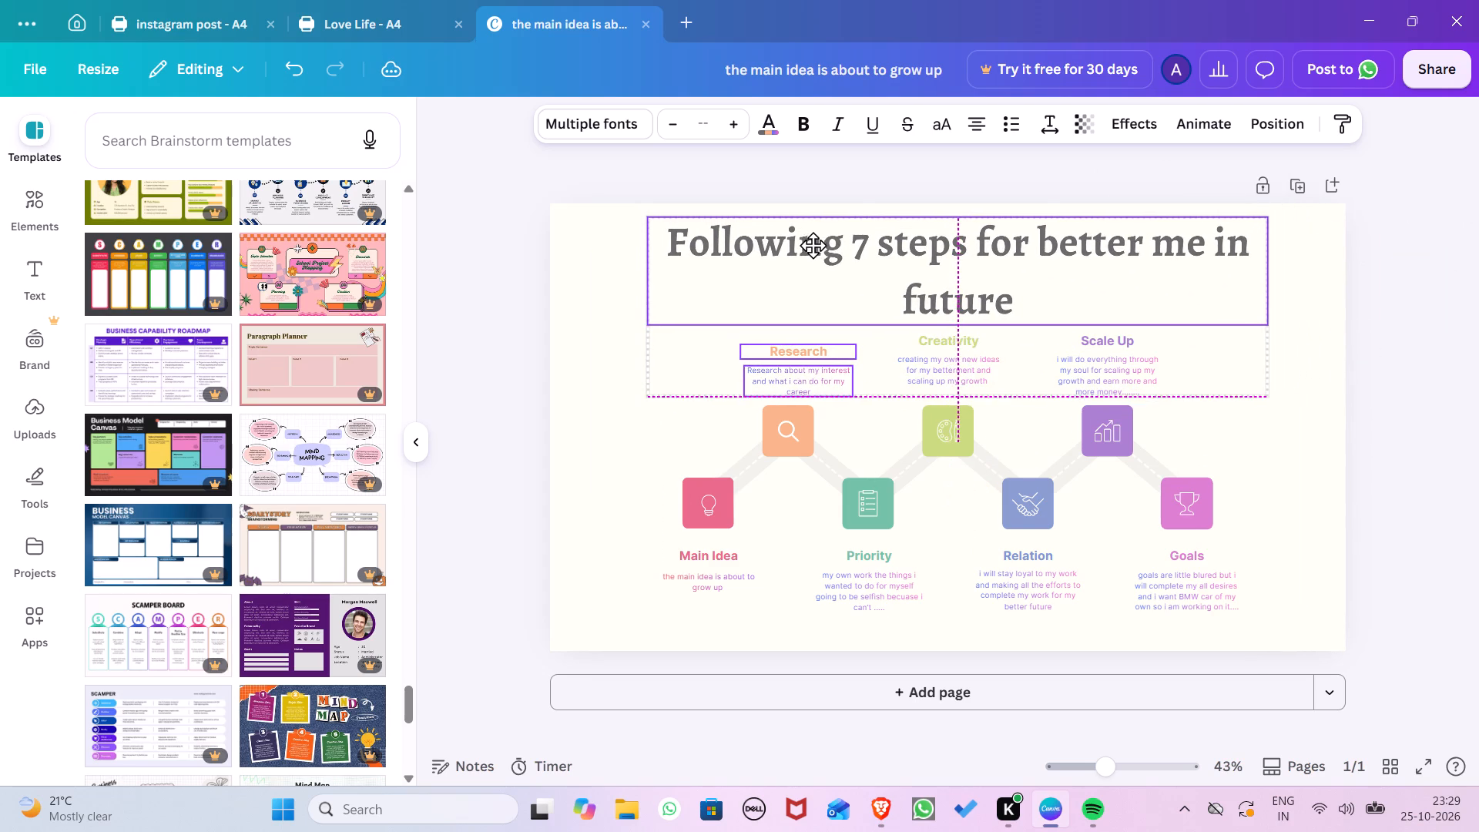
left_click_drag(813, 245, 813, 243)
left_click(813, 243)
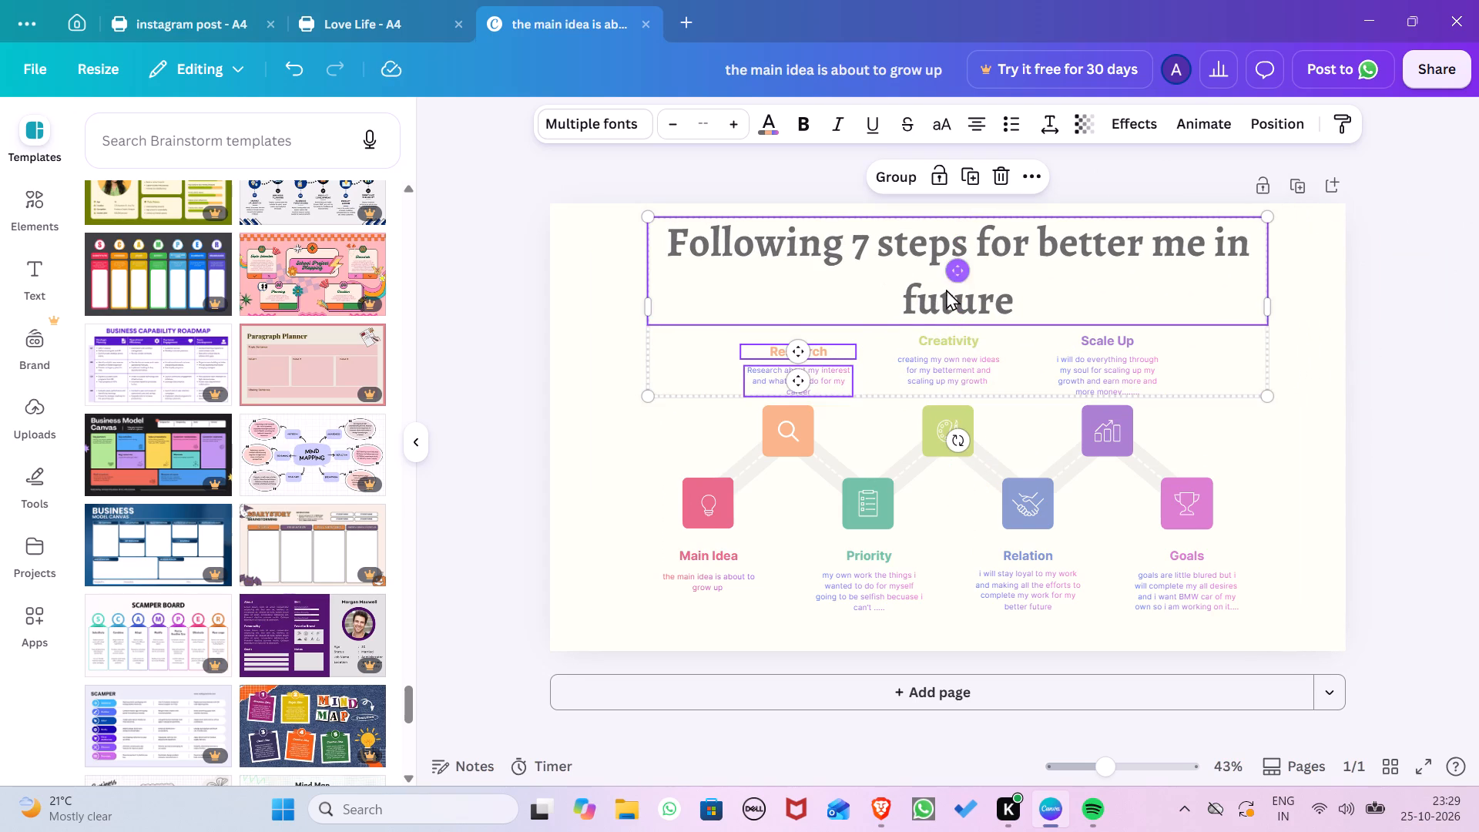
left_click(785, 306)
left_click(496, 287)
left_click(496, 287)
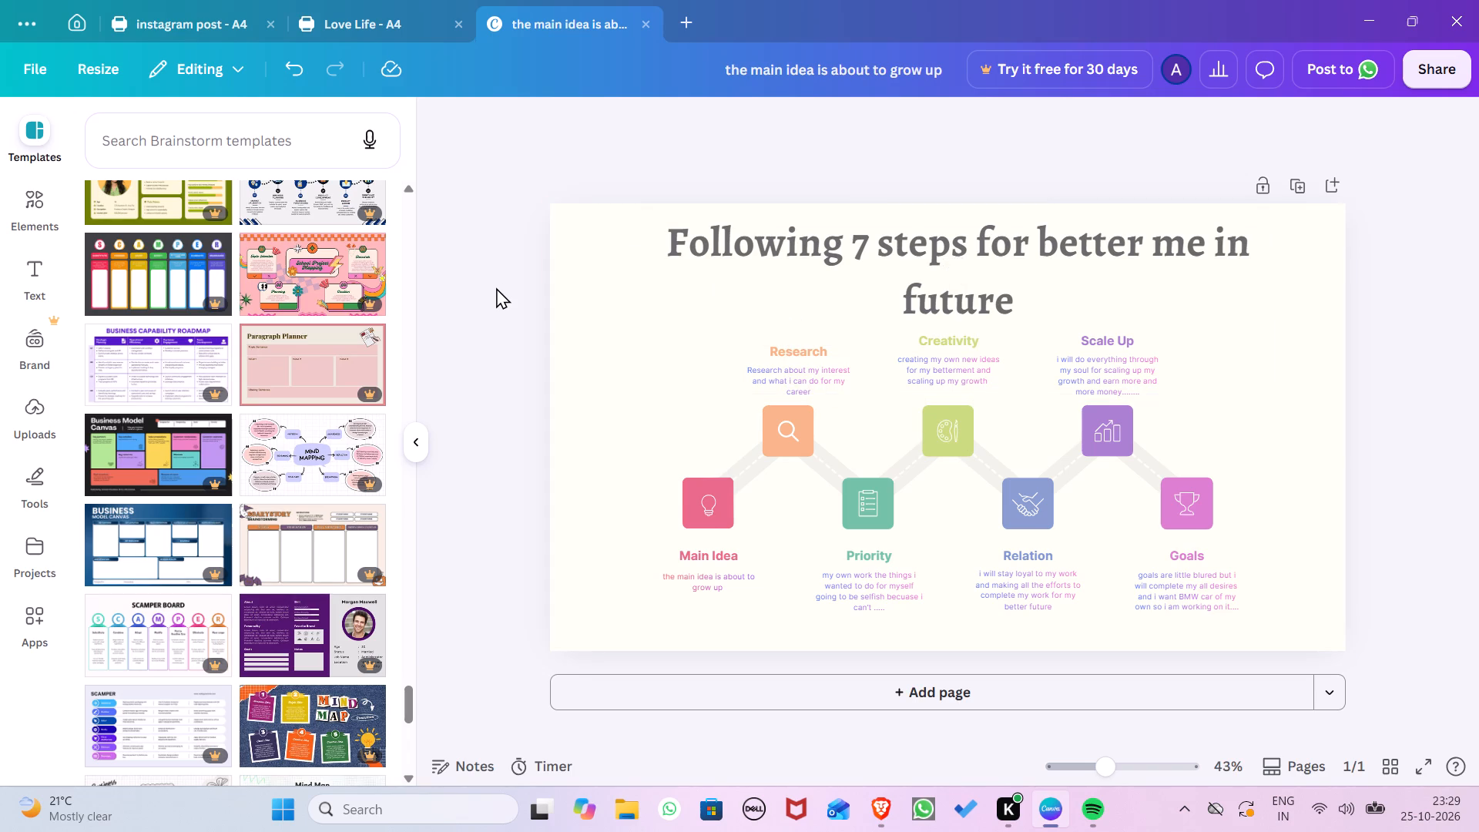
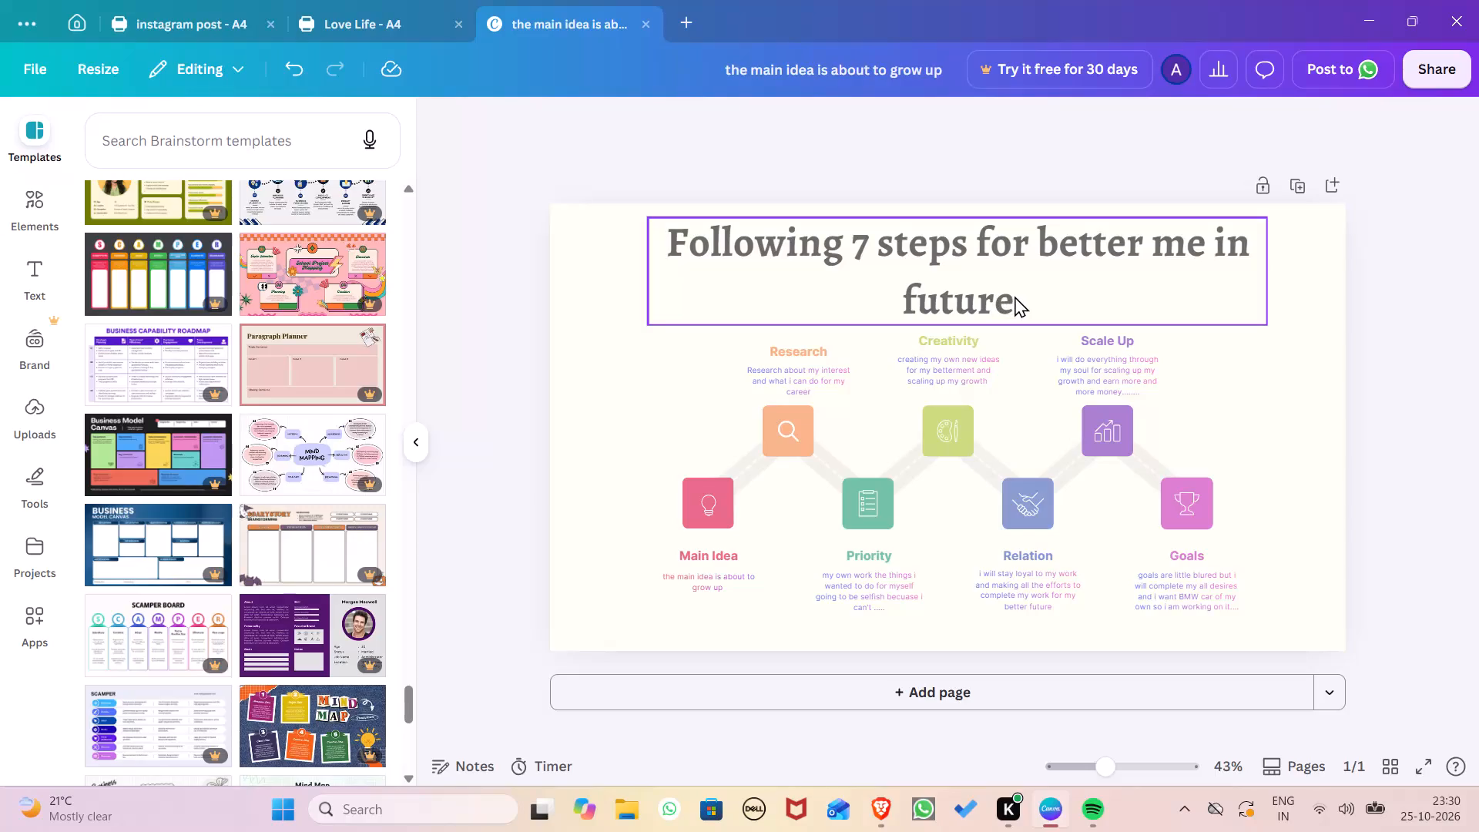
Recolour the whole page title with the default blue-to-pink gradient and deselect it.
left_click(1015, 296)
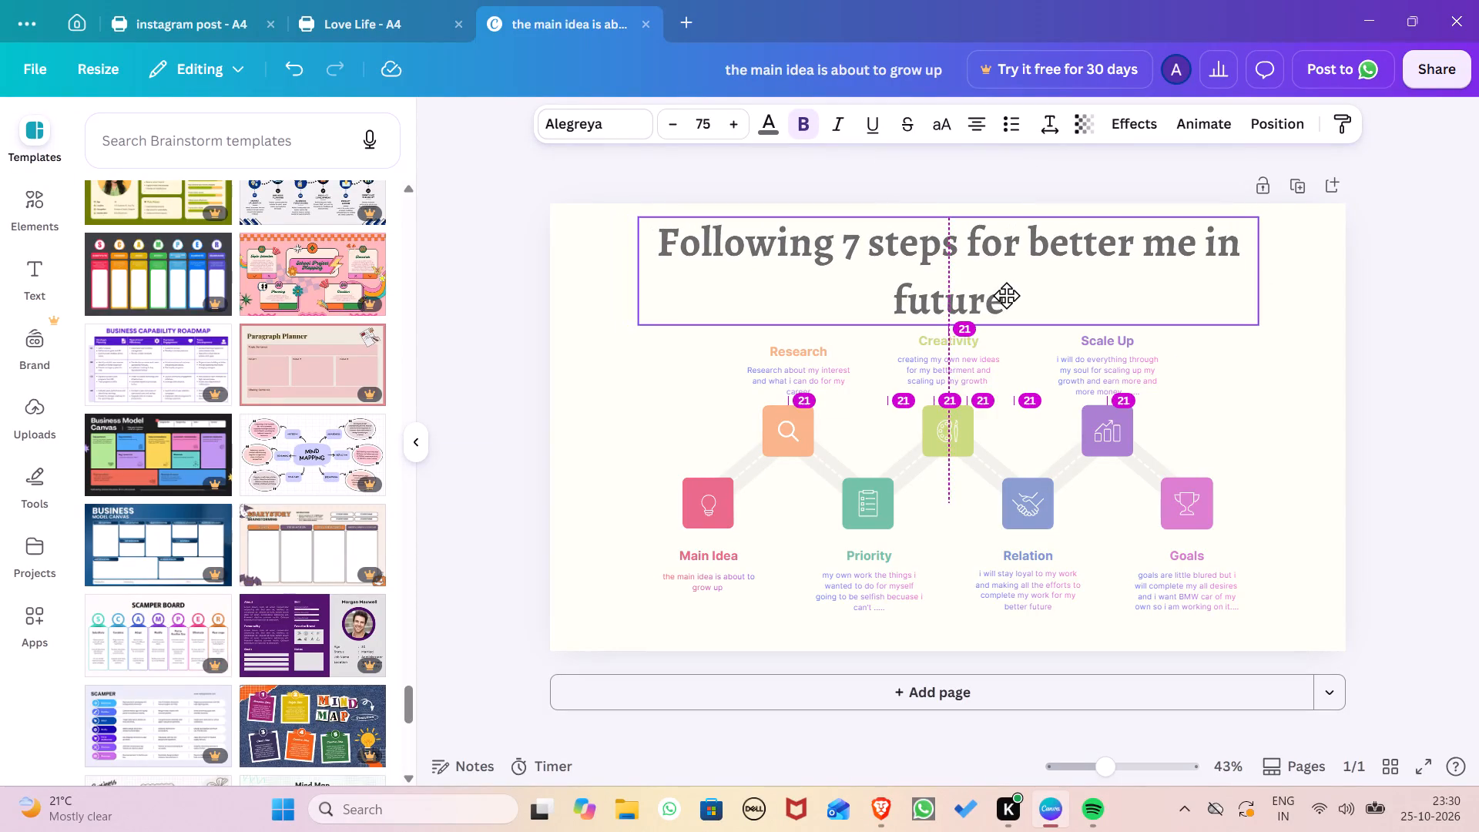
left_click(1018, 297)
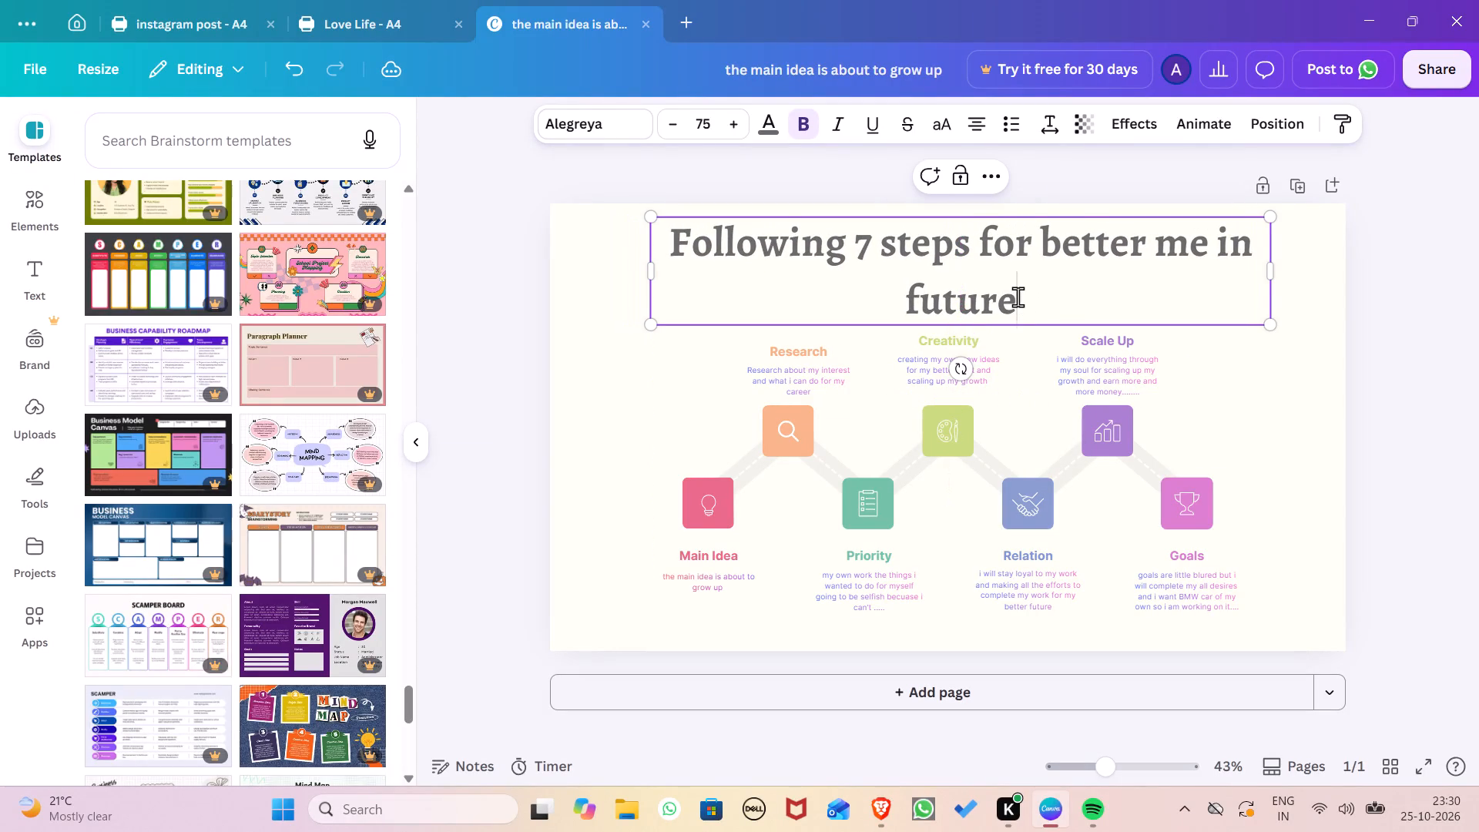
left_click(1018, 297)
left_click_drag(1021, 300, 660, 263)
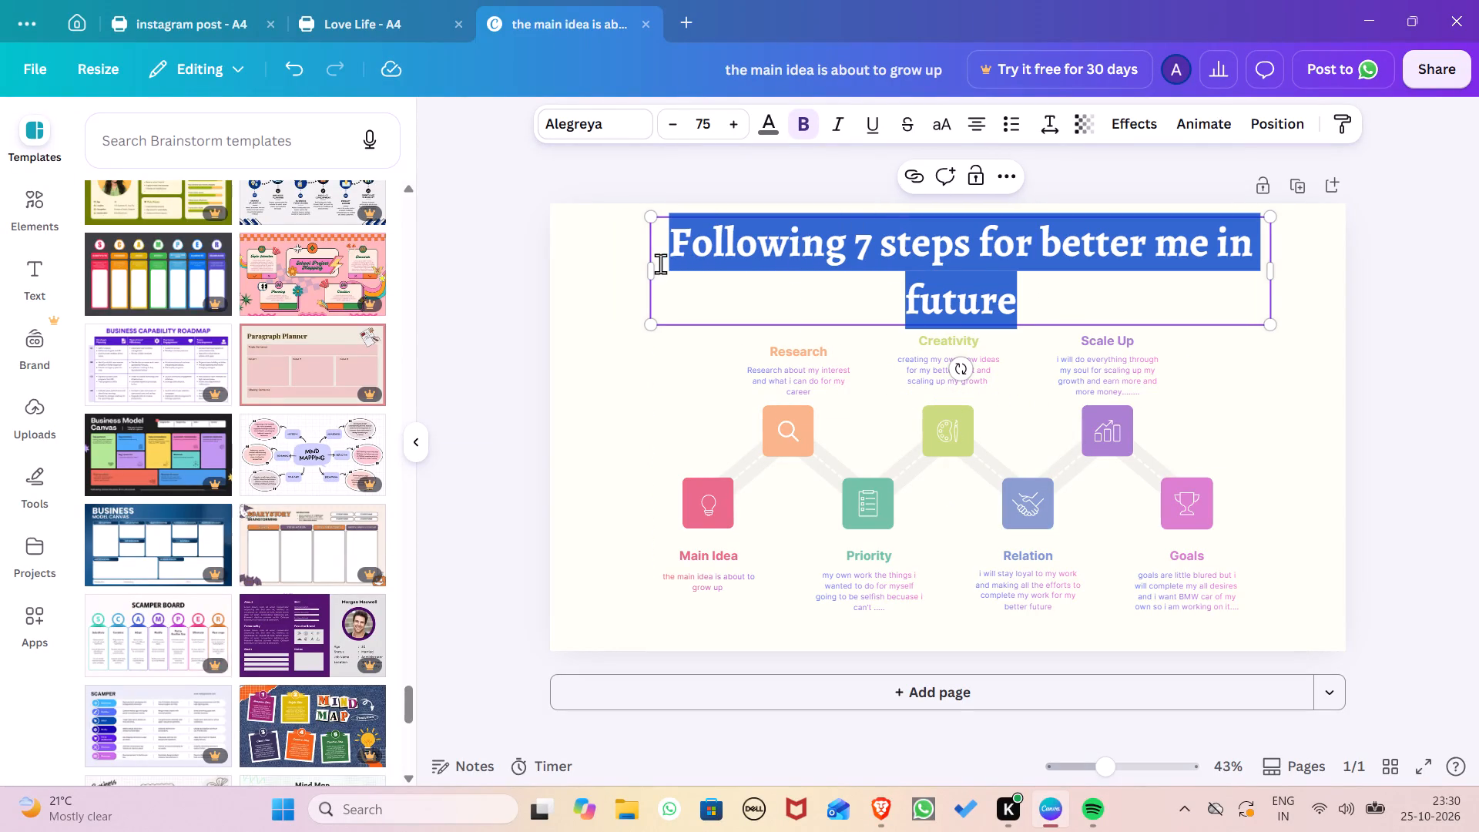
left_click(762, 116)
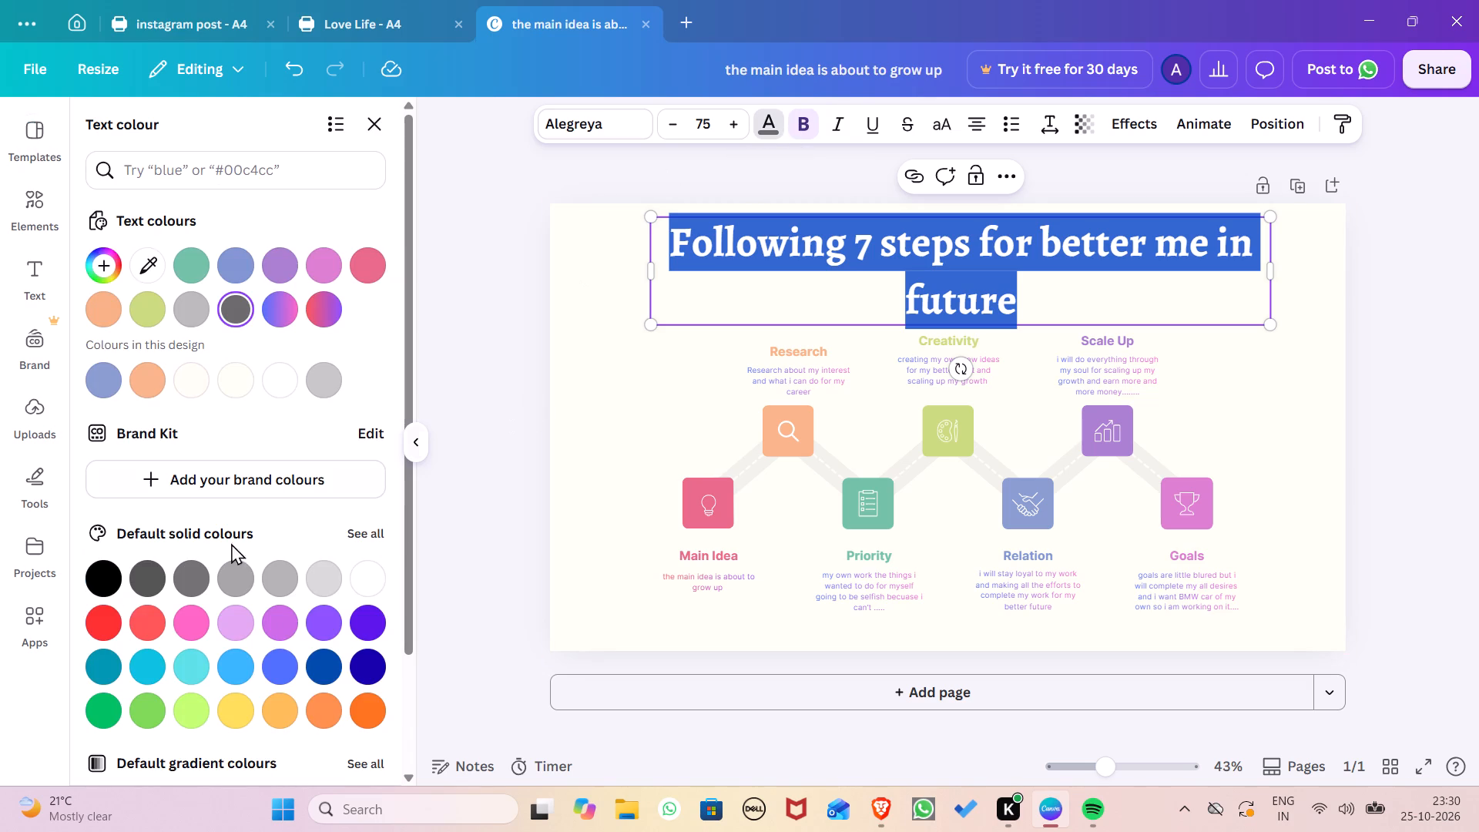
scroll(173, 634, "down", 1)
left_click(229, 708)
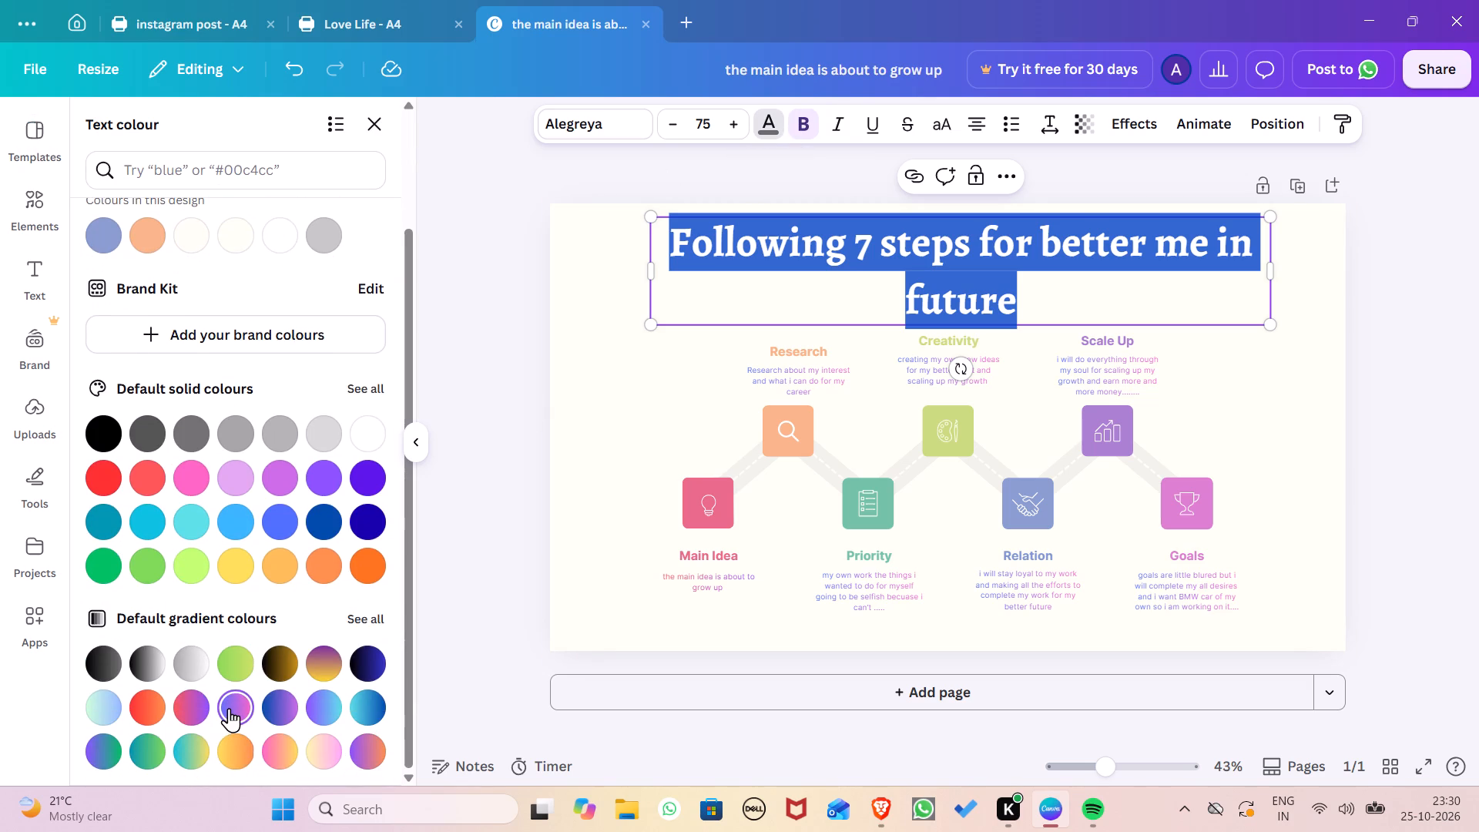
left_click(478, 455)
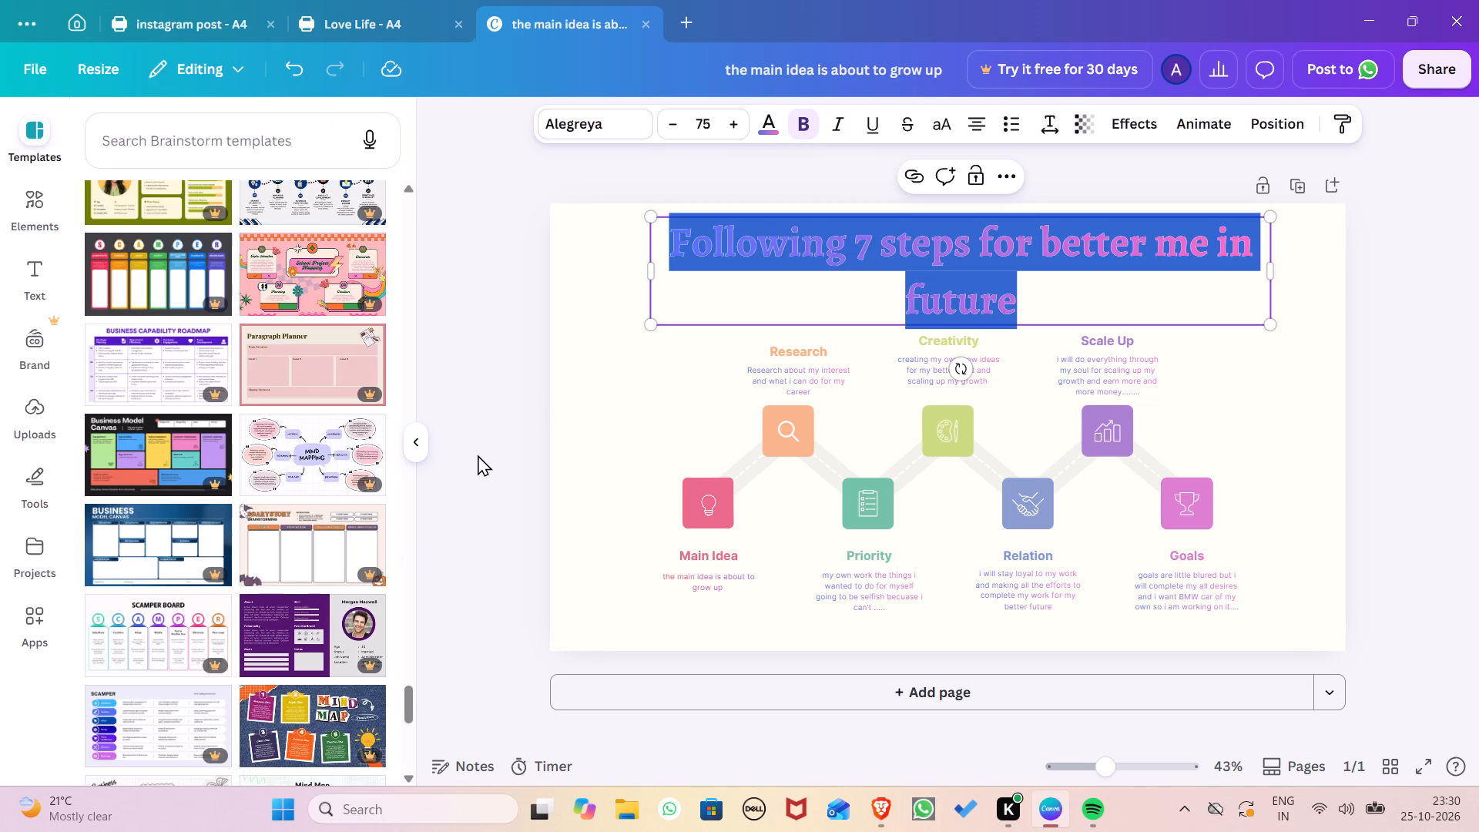
left_click(642, 368)
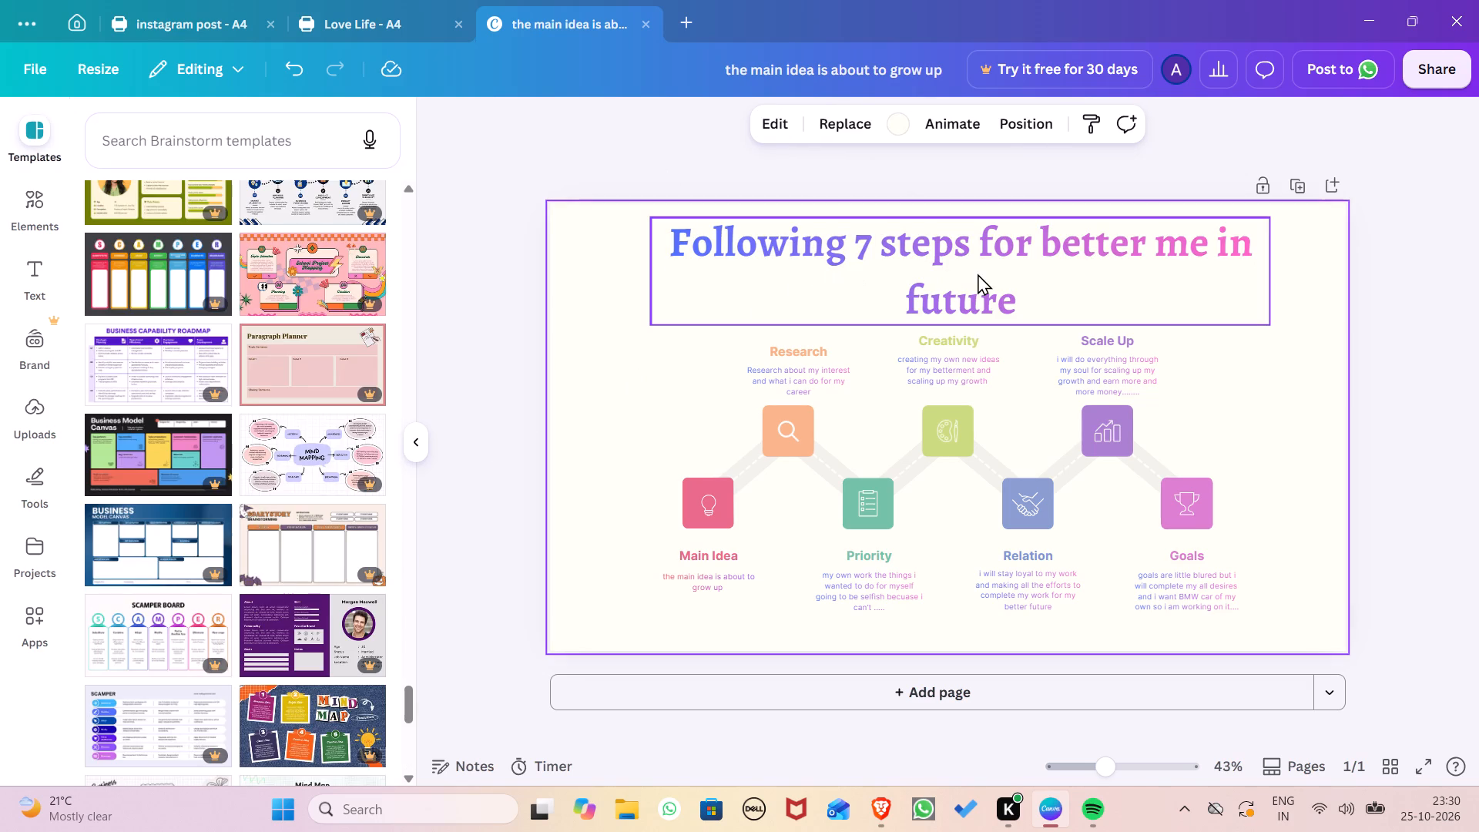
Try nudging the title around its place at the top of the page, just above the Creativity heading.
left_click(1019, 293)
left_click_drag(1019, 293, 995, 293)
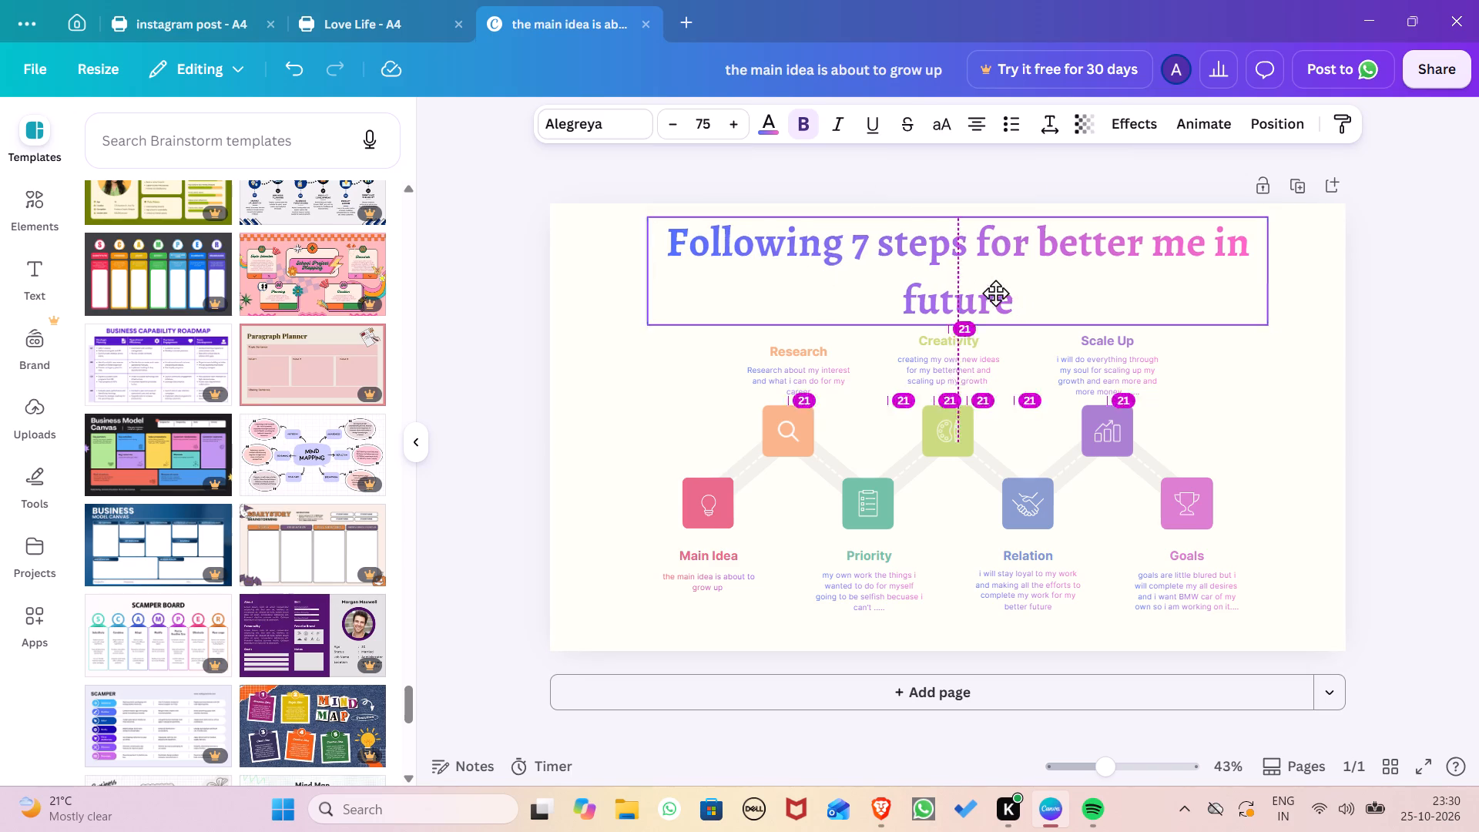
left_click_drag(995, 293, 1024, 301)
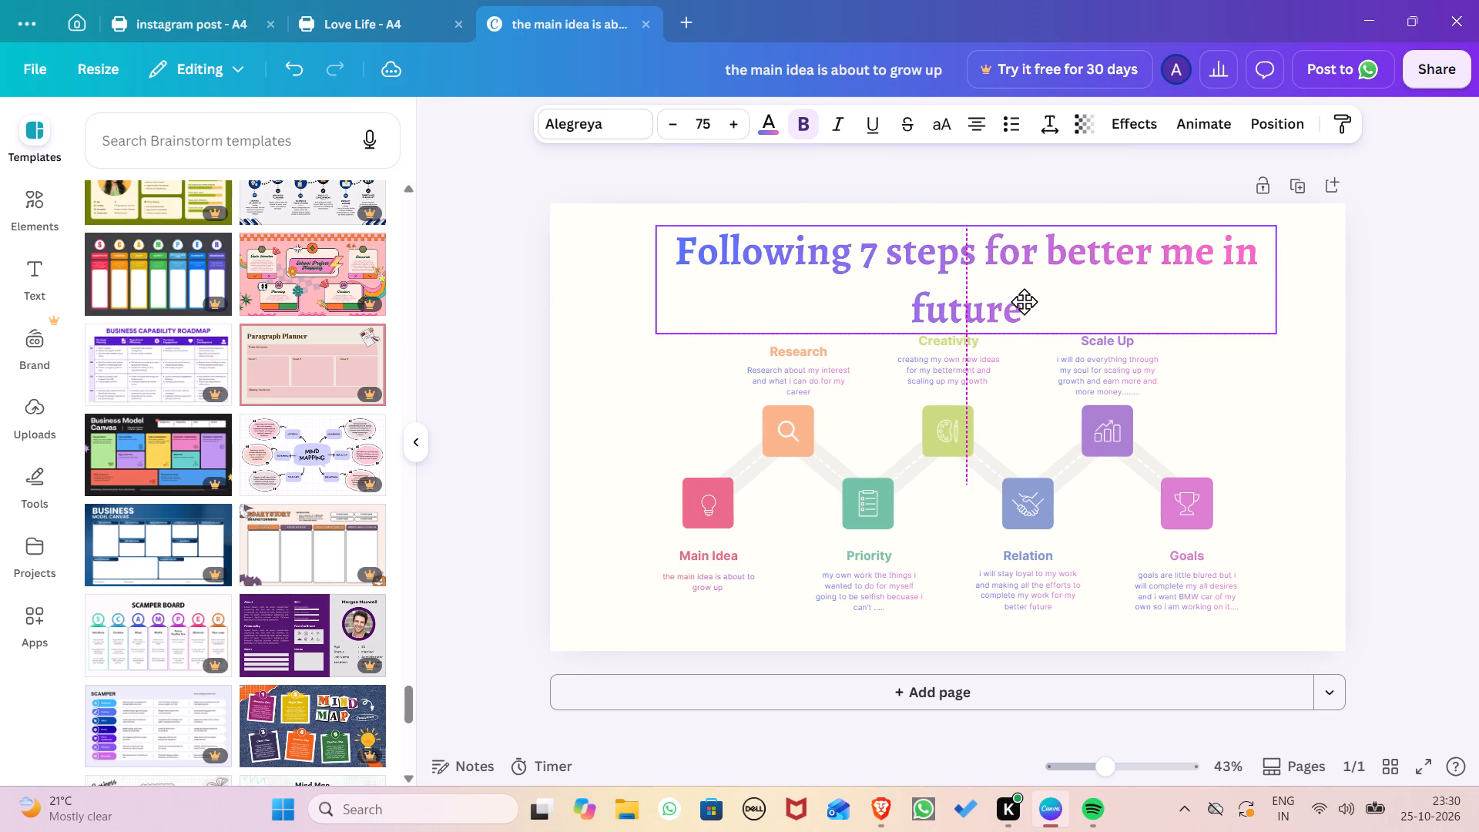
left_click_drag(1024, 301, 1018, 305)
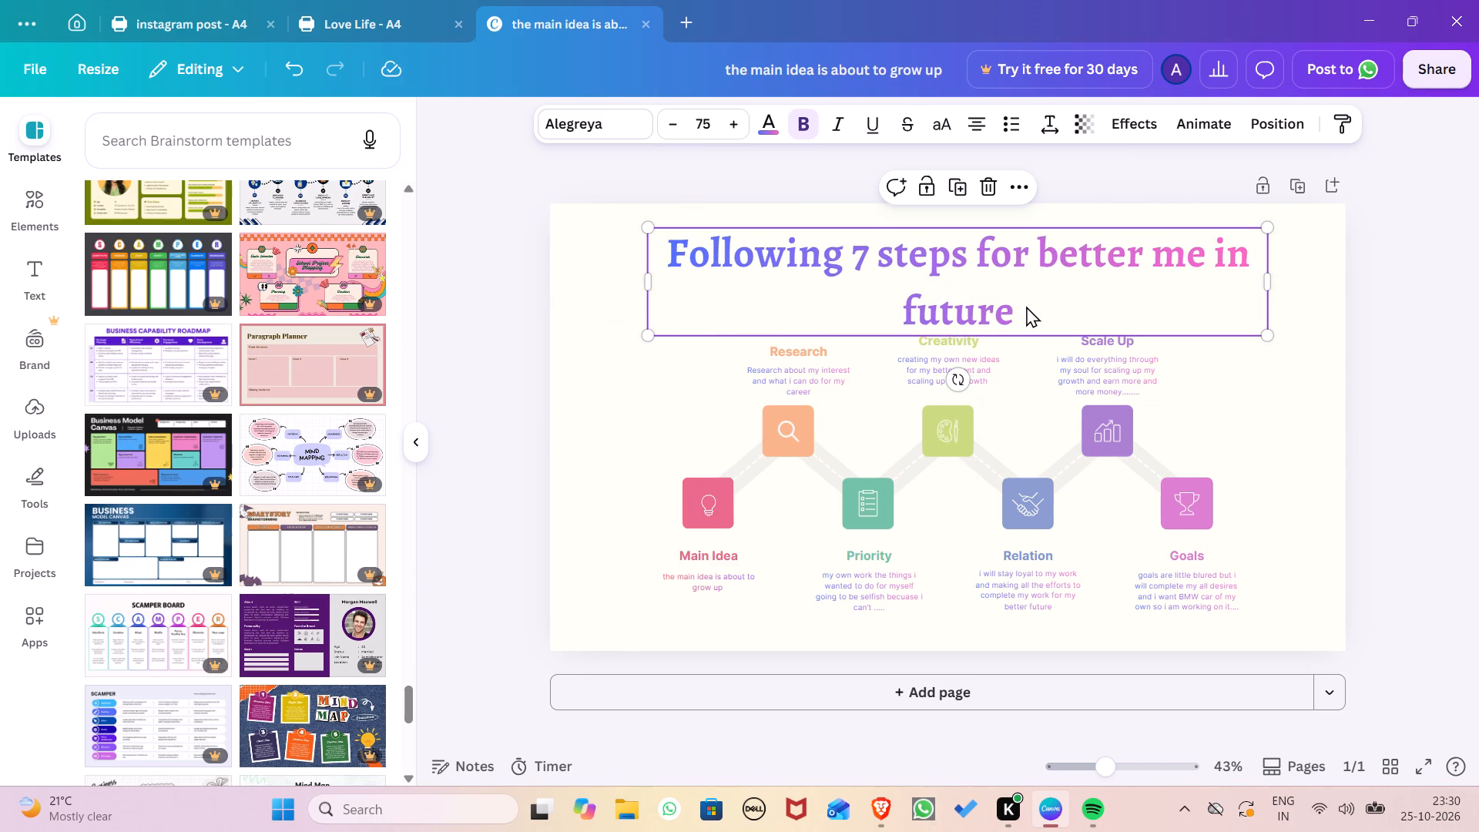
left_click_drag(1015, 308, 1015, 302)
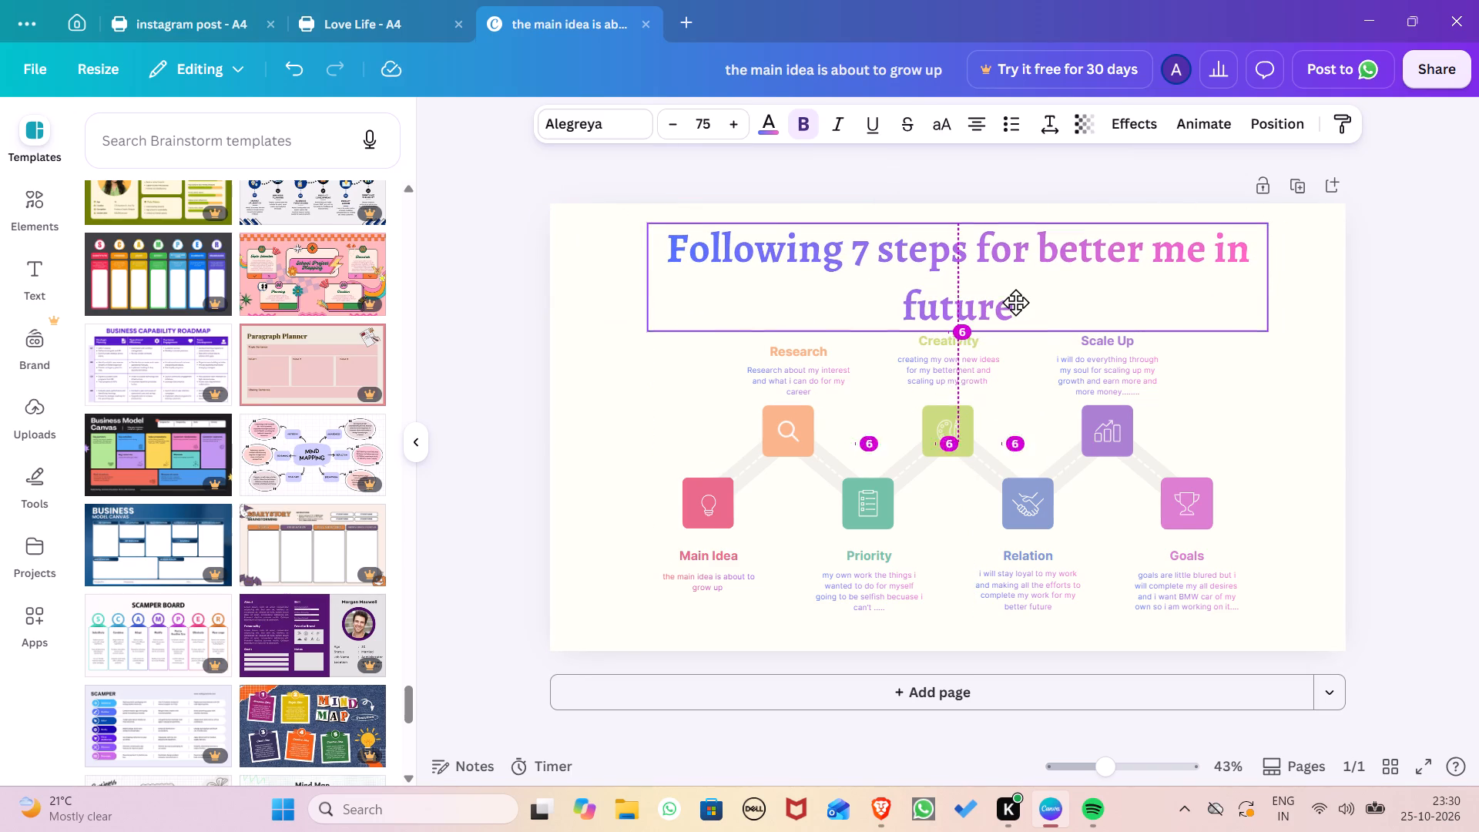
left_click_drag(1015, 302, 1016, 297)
Remove bold from the whole page title and make it italic.
left_click(1016, 297)
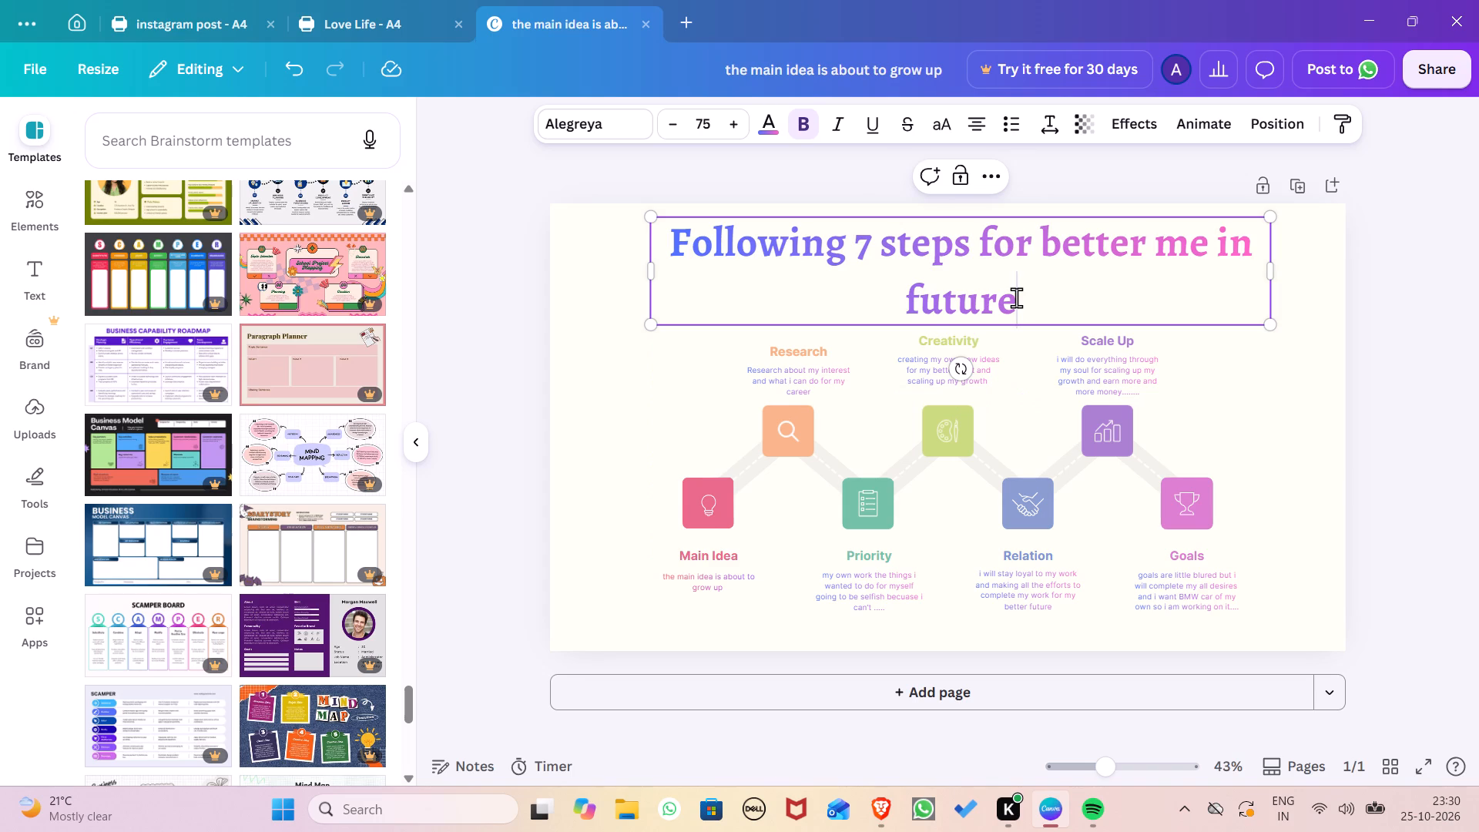
left_click_drag(1016, 297, 672, 256)
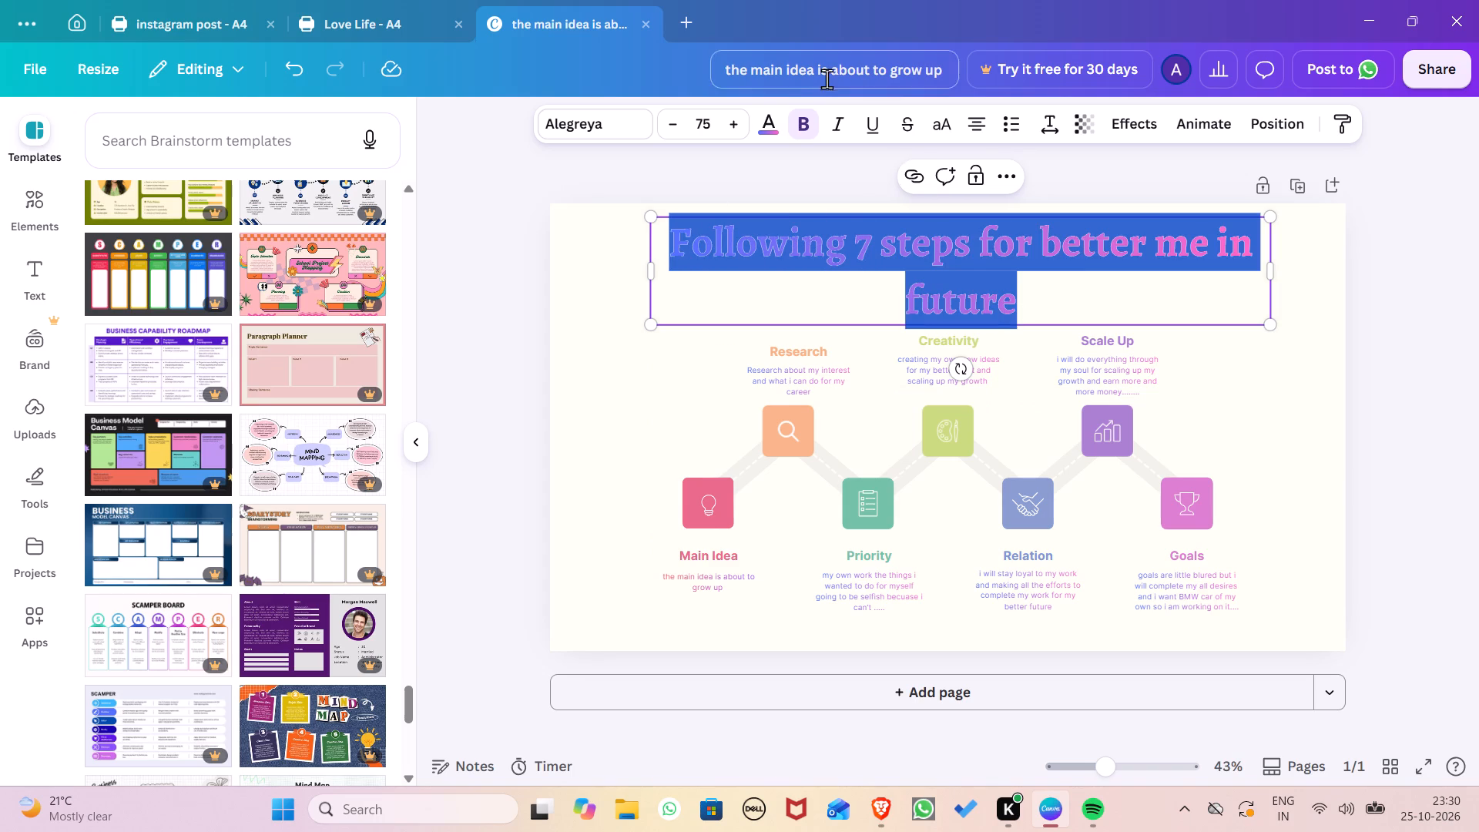
left_click(772, 116)
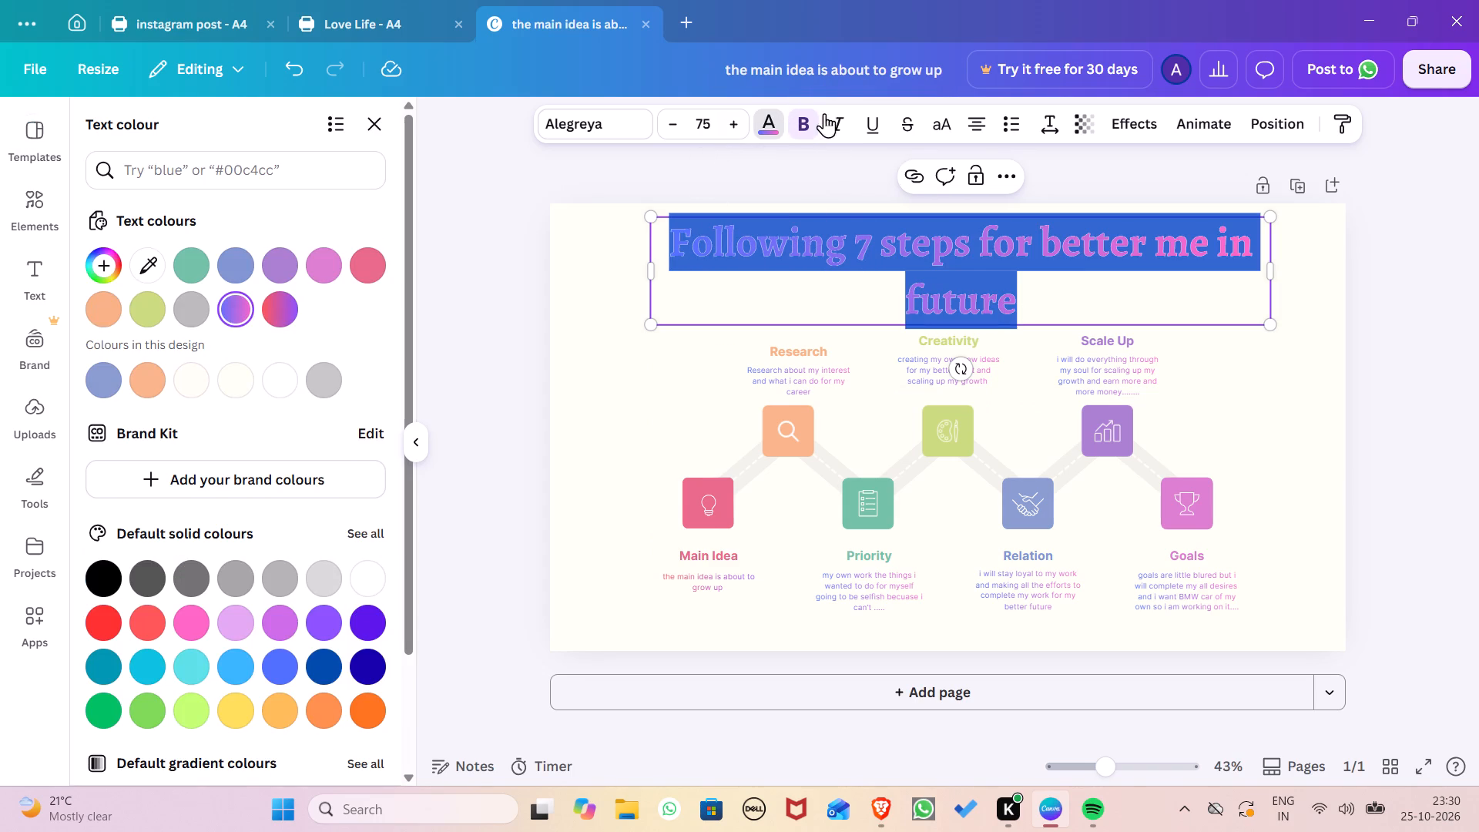
left_click(803, 122)
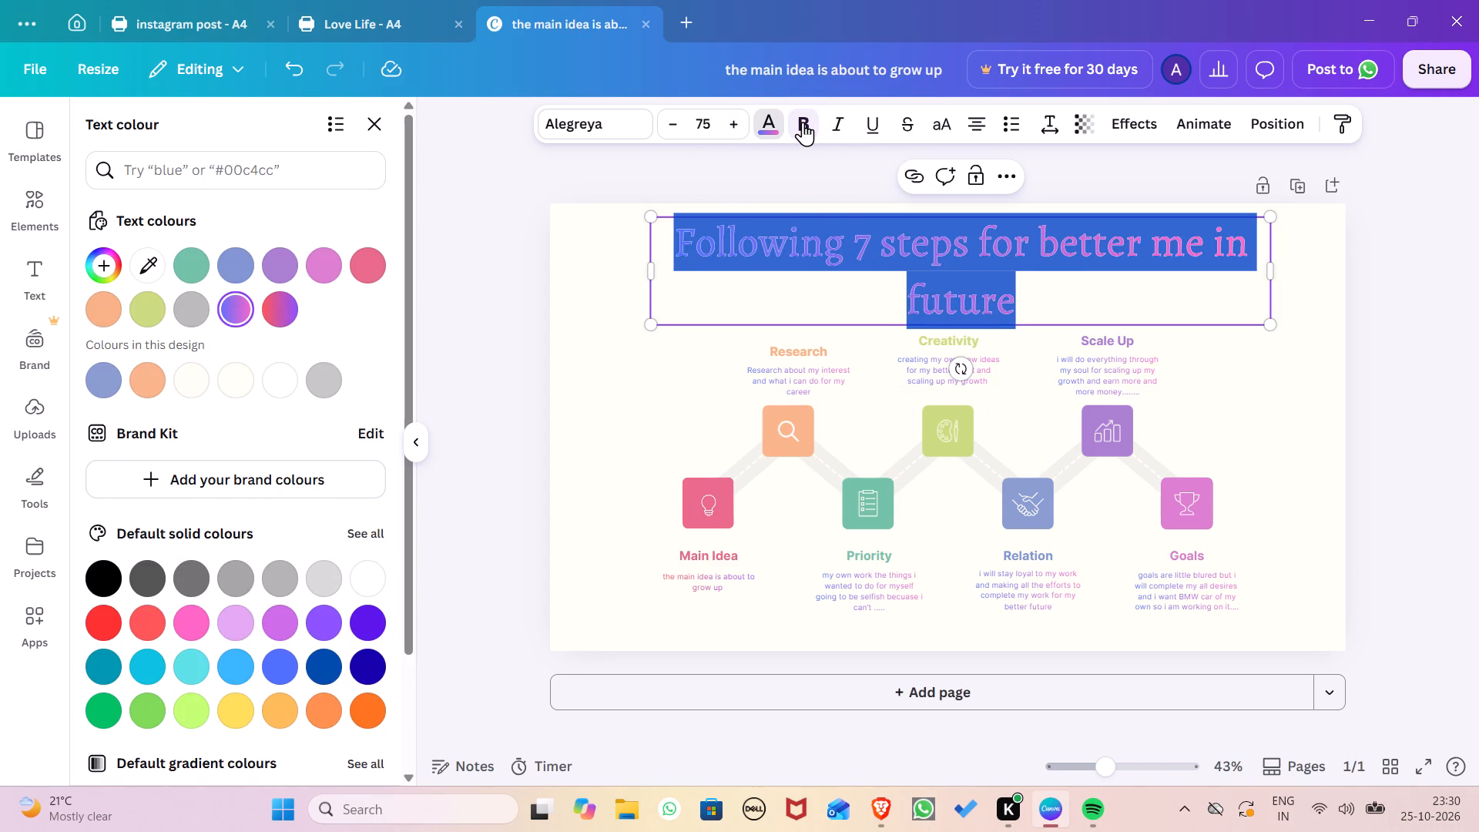
left_click(841, 121)
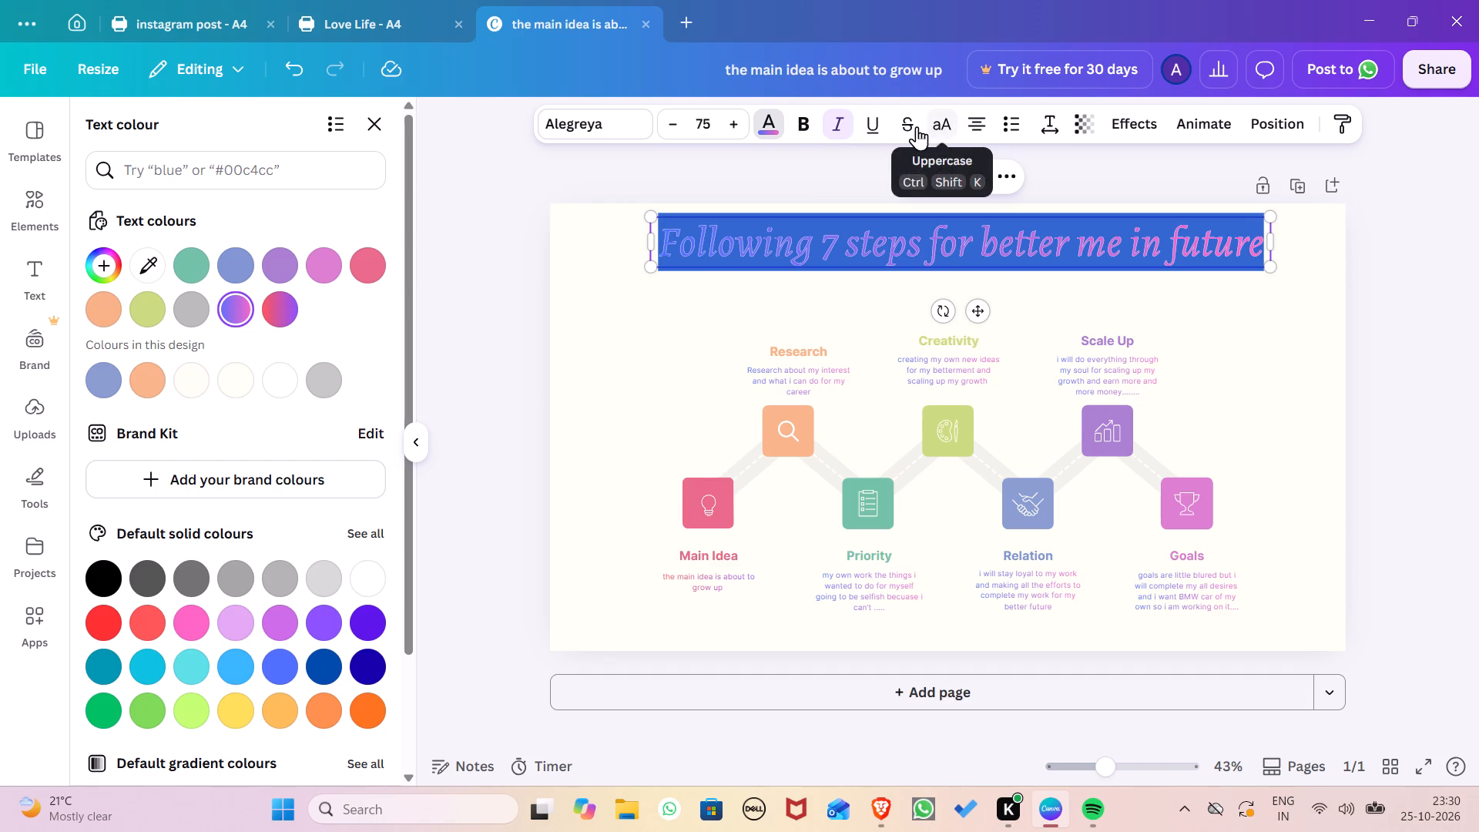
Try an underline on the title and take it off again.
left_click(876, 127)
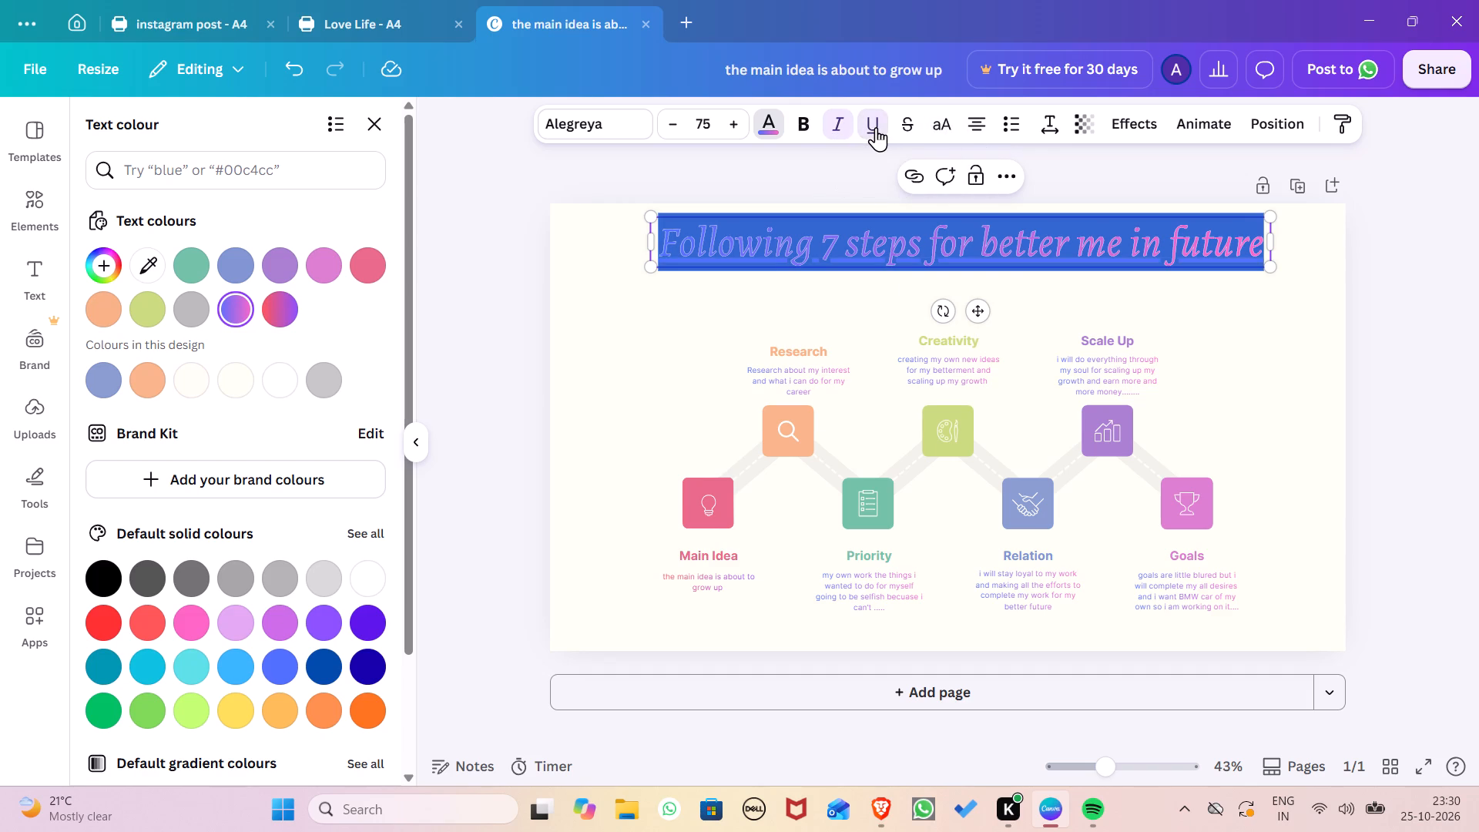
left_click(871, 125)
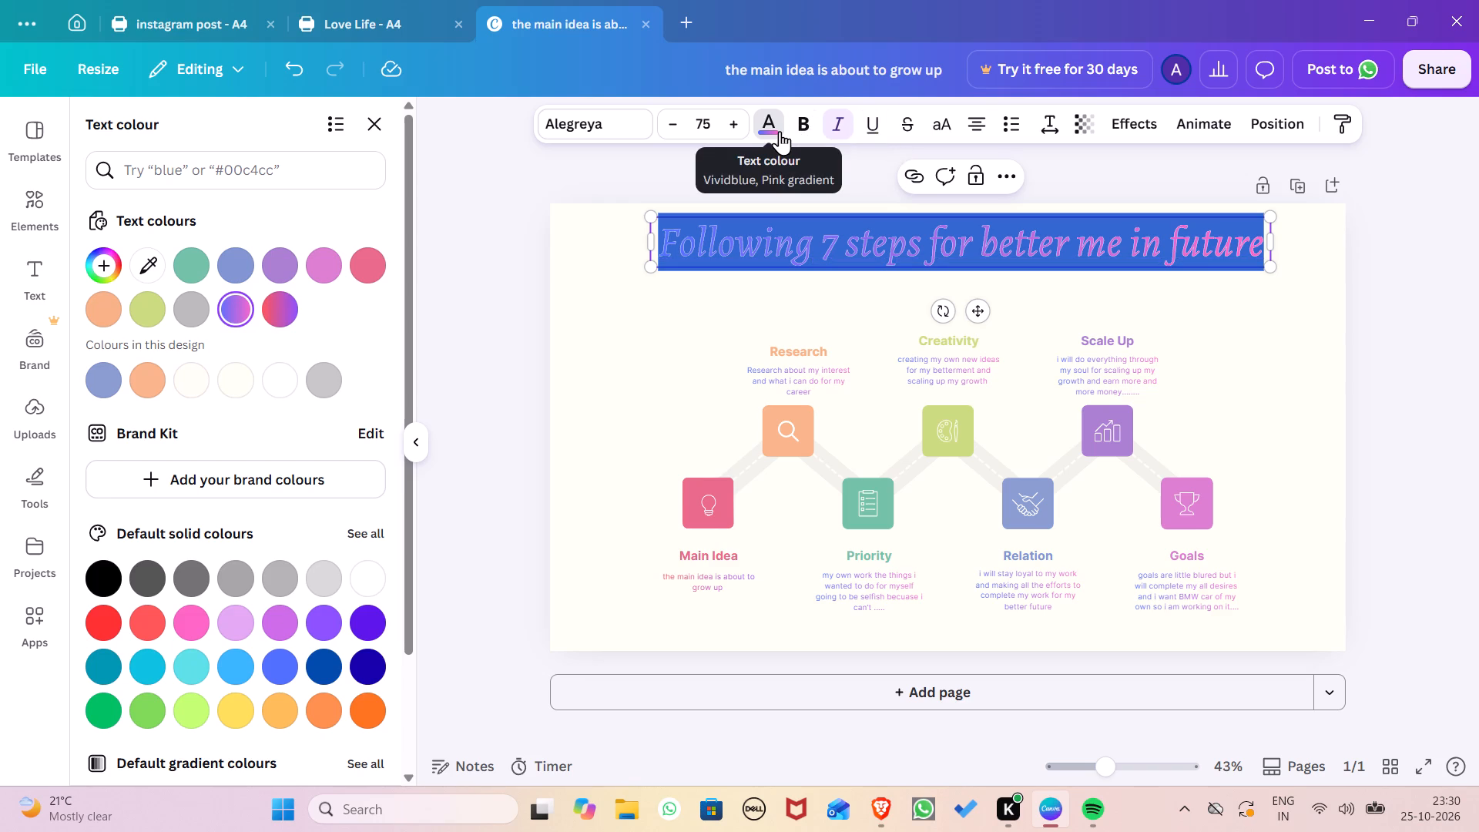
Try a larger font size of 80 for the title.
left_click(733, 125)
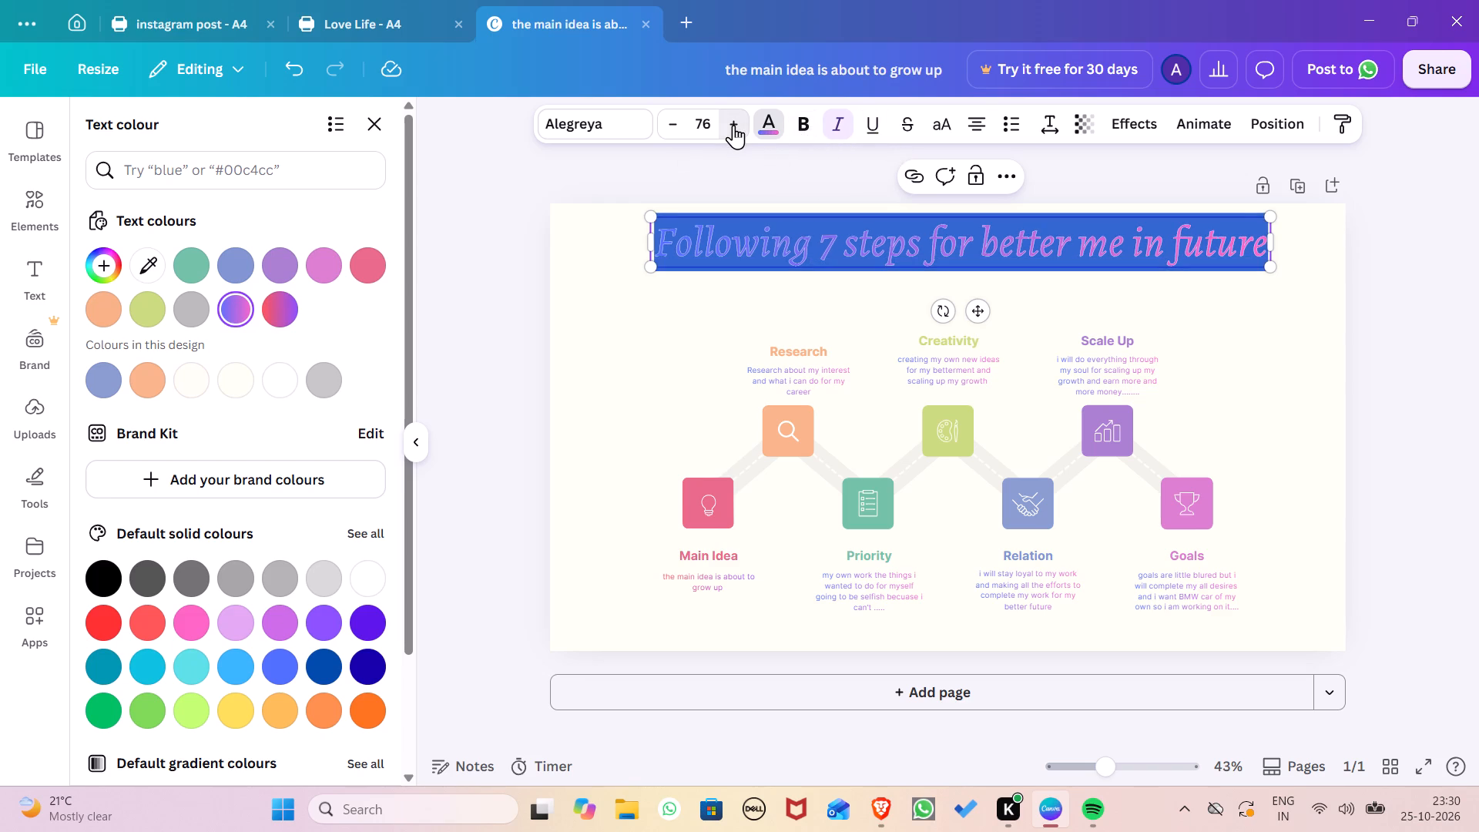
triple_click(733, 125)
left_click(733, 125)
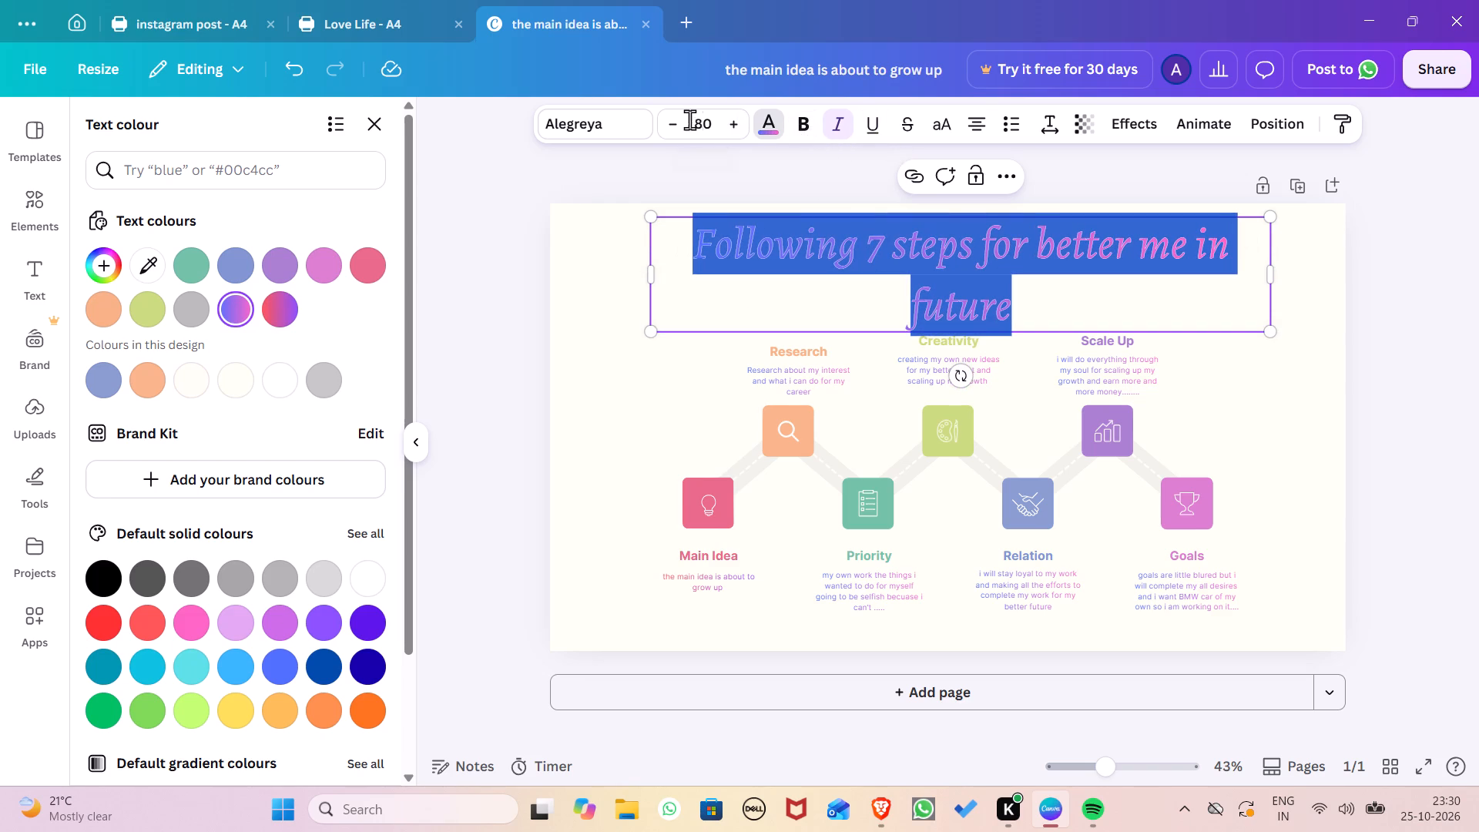
Reduce the title's font size to 74 so that it fits on one line.
triple_click(678, 127)
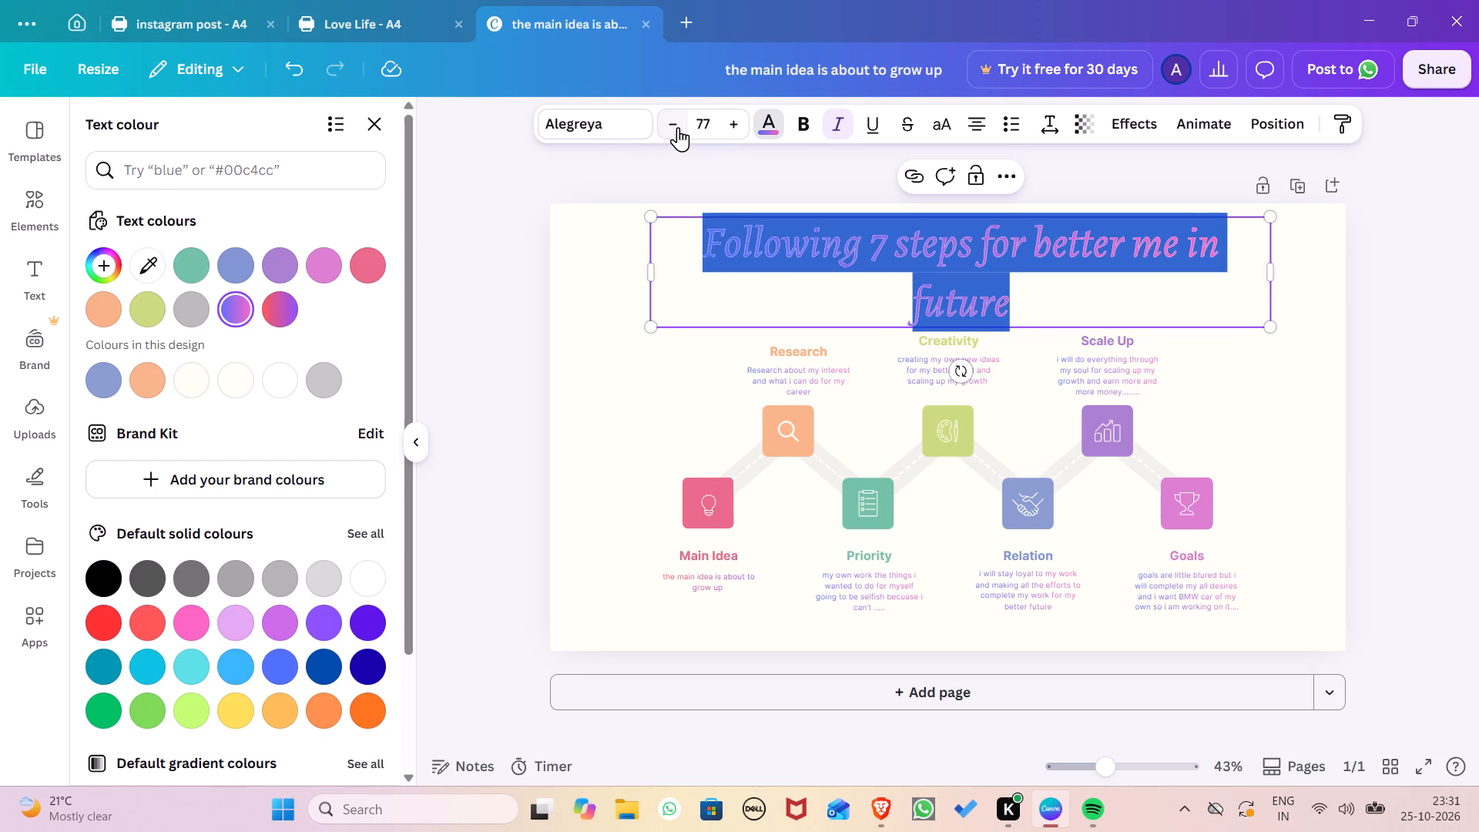
double_click(678, 127)
left_click(678, 127)
left_click(678, 127)
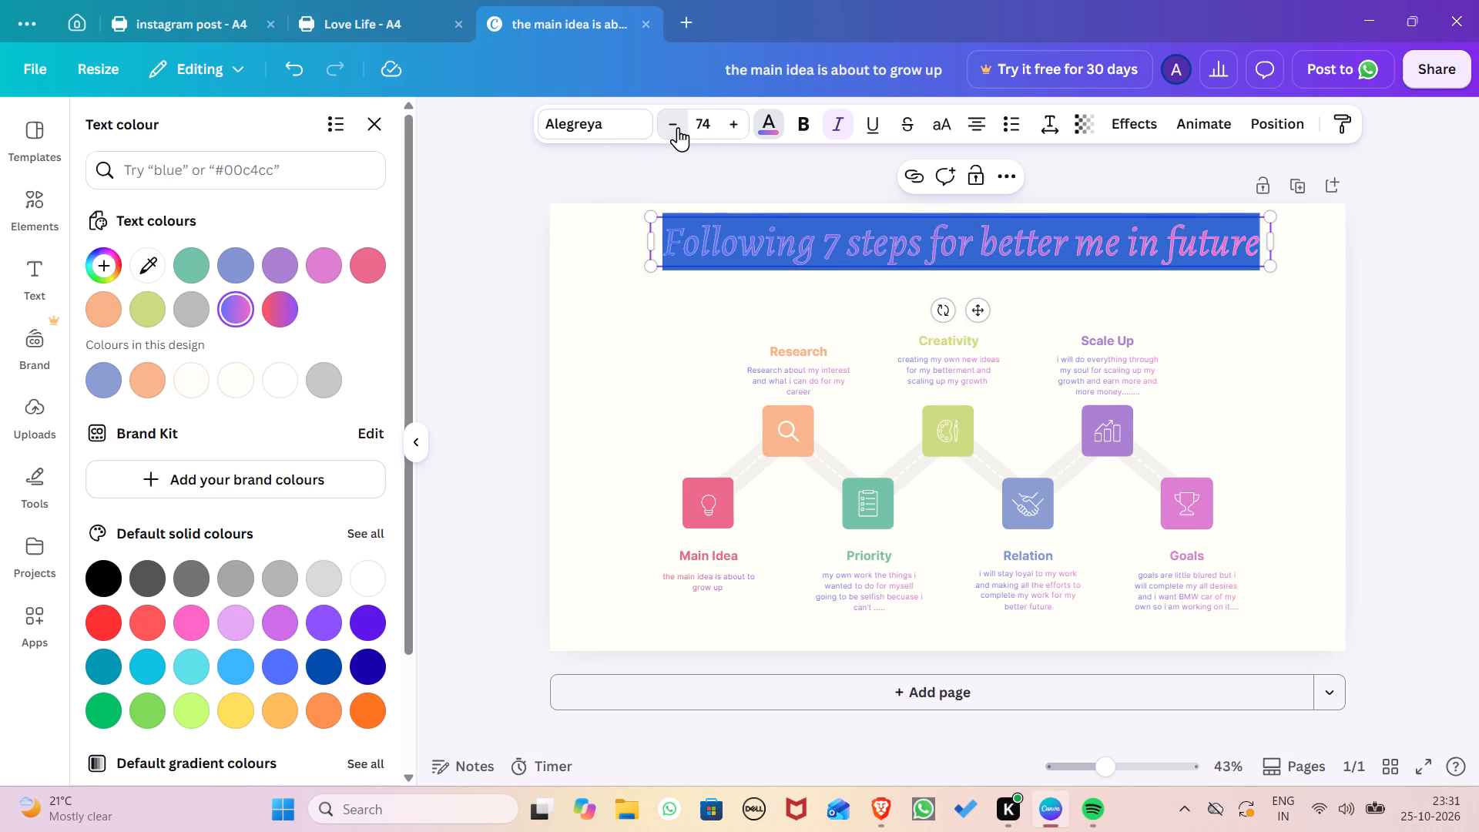
left_click(739, 126)
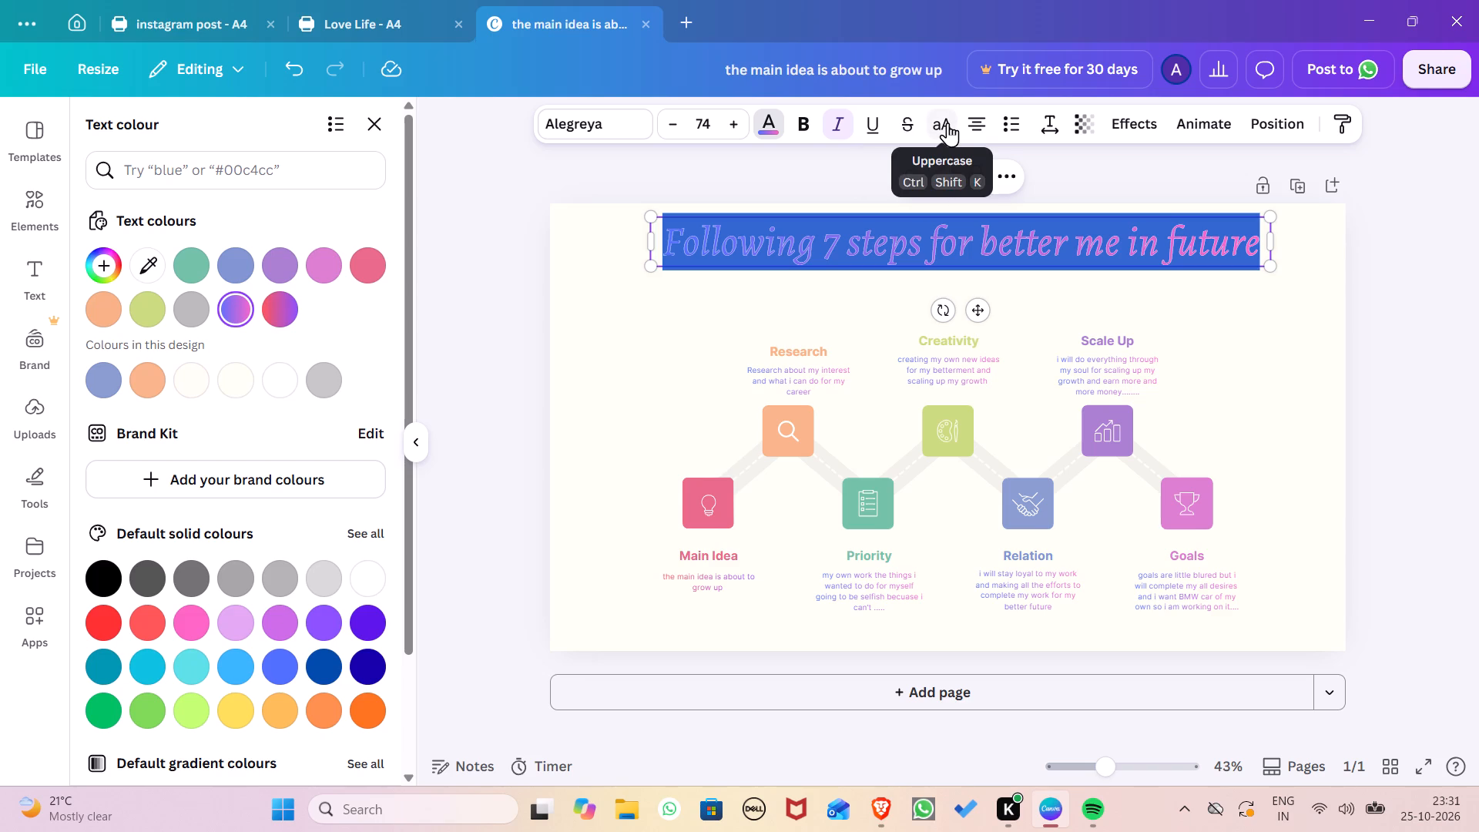
Apply the Roll text animation to the title, set to Both so it plays on enter and on exit.
left_click(1196, 121)
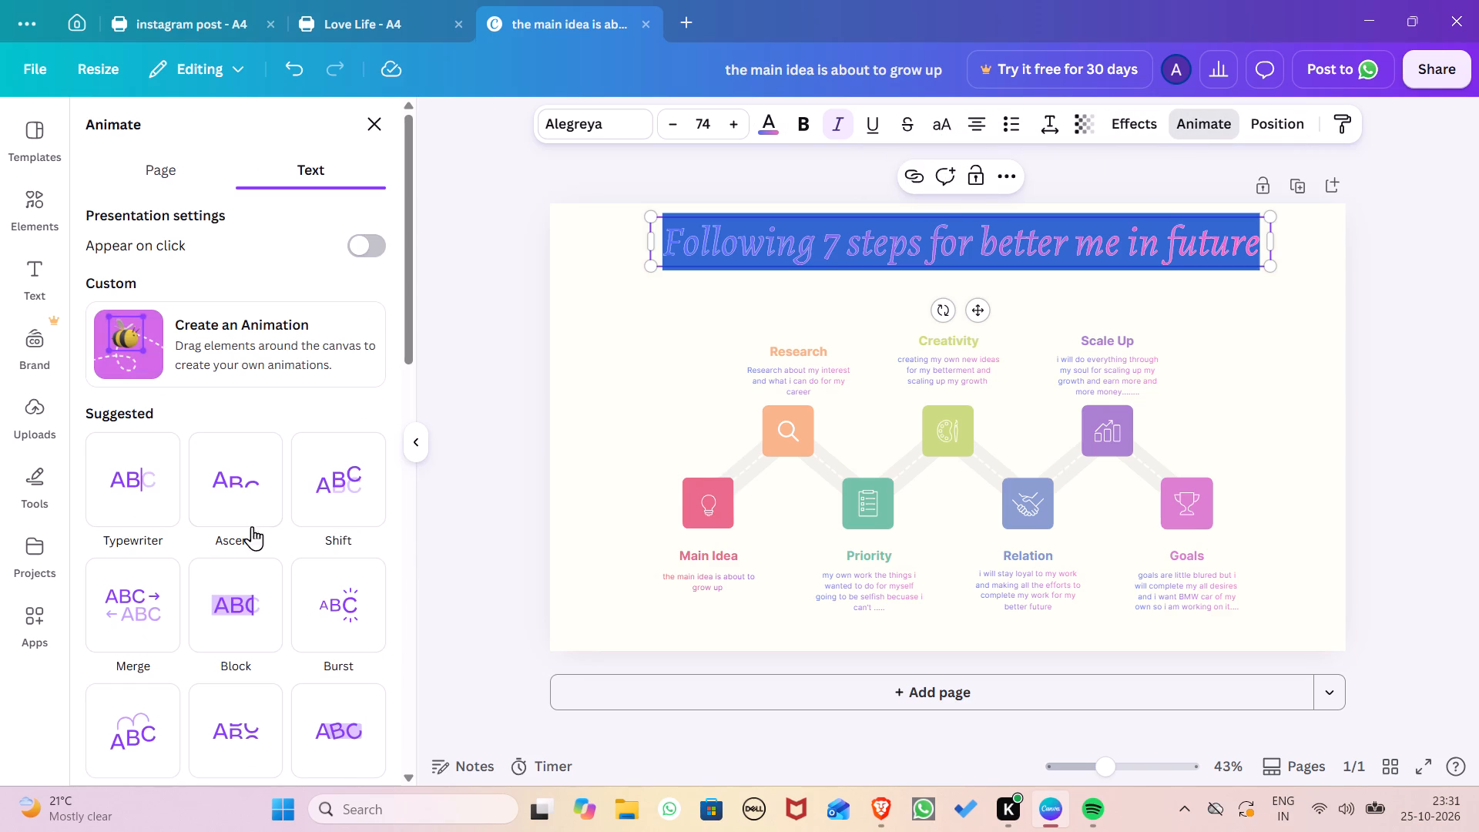
scroll(225, 541, "down", 1)
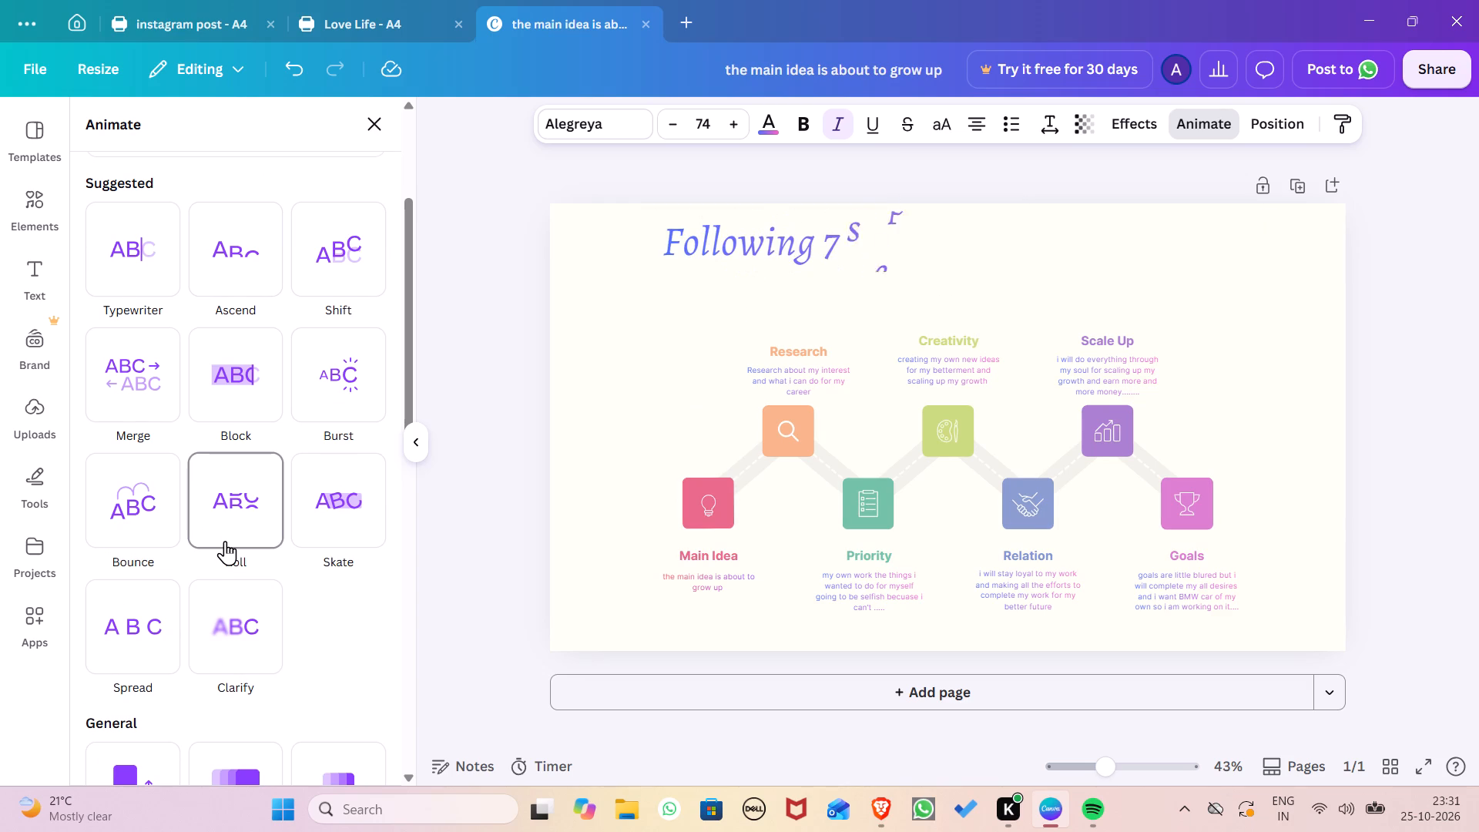
scroll(225, 541, "down", 2)
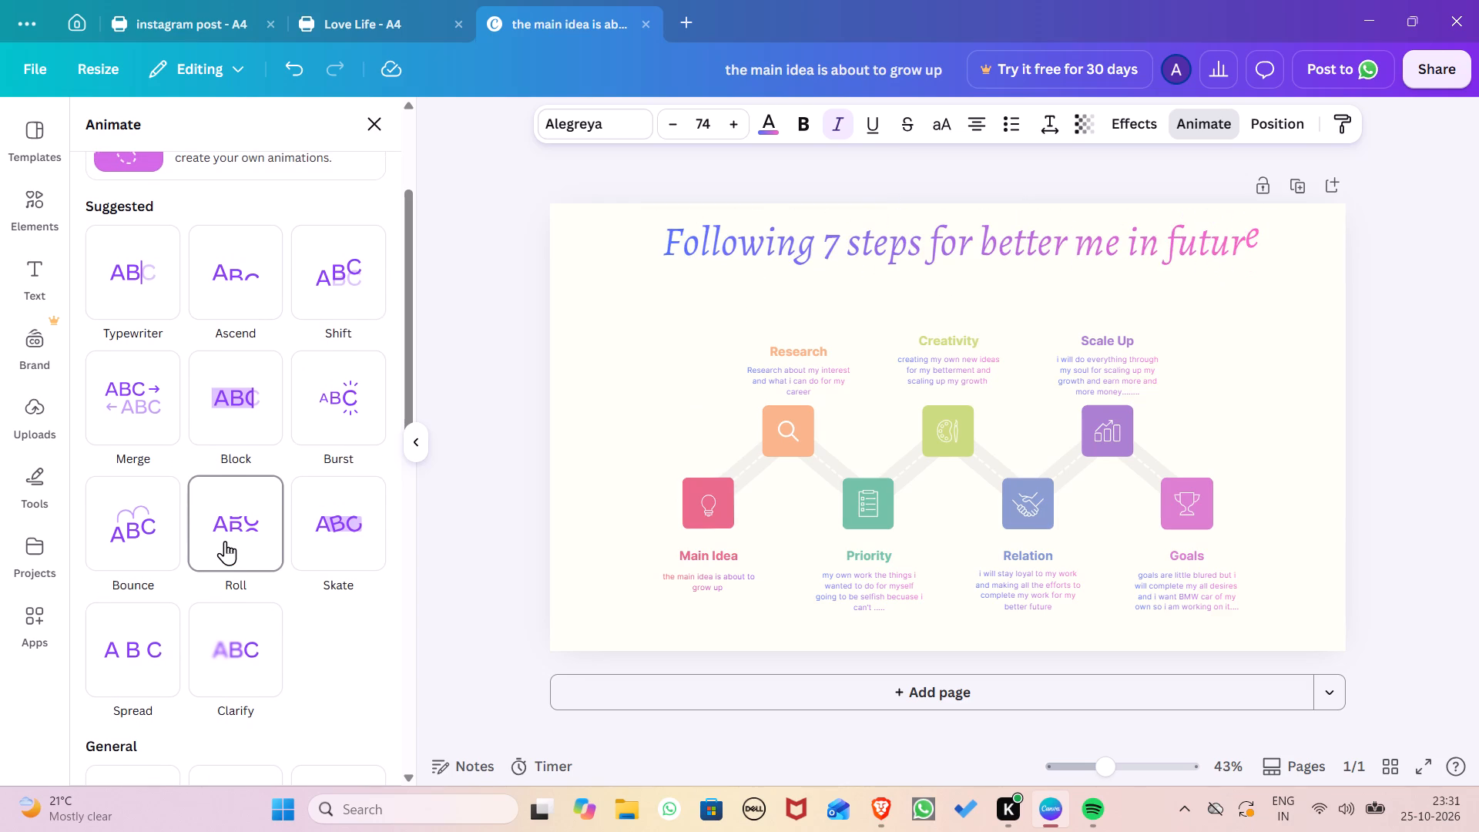
scroll(225, 541, "down", 2)
left_click(225, 541)
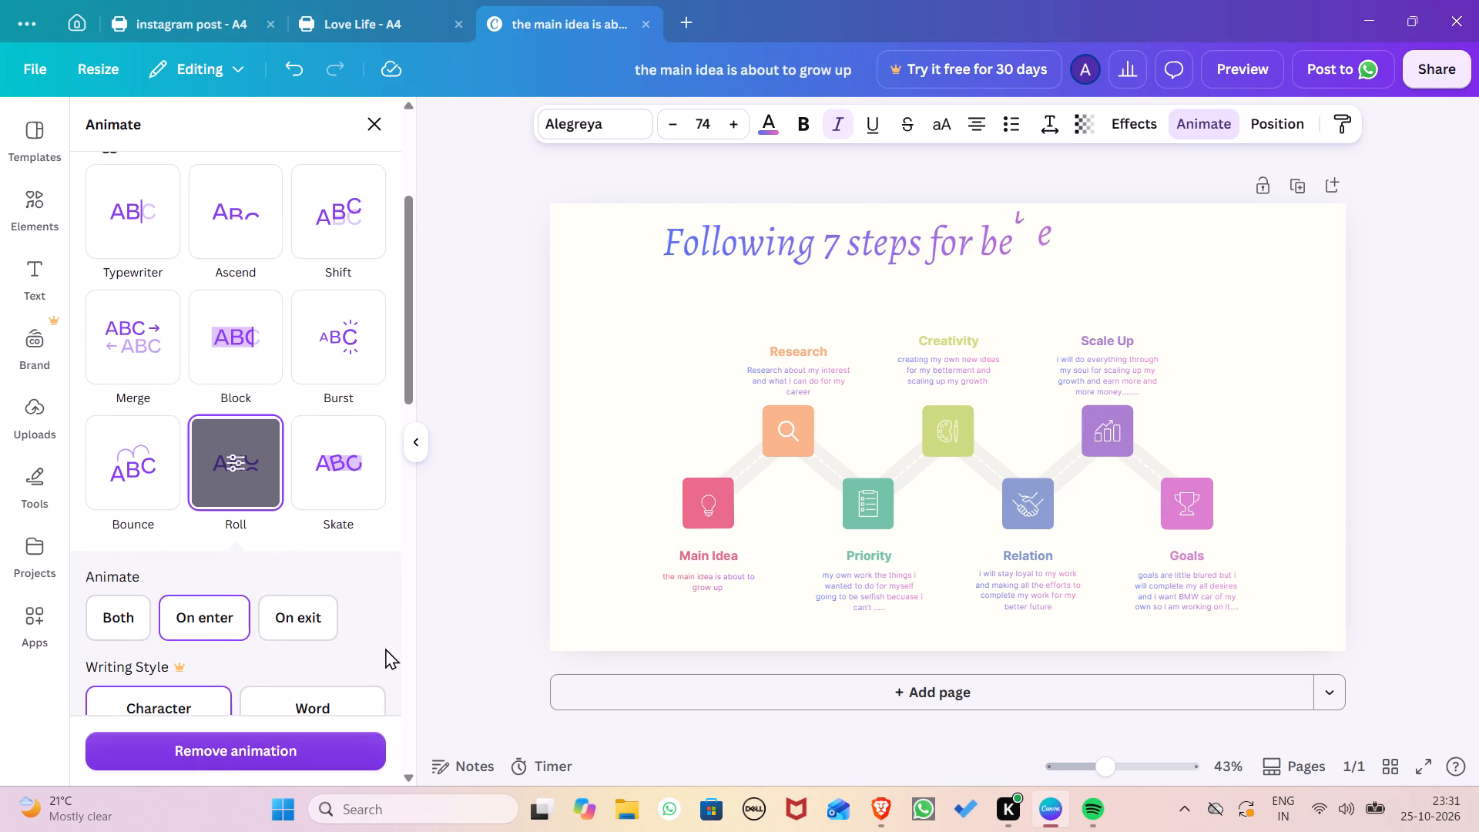
scroll(286, 623, "down", 1)
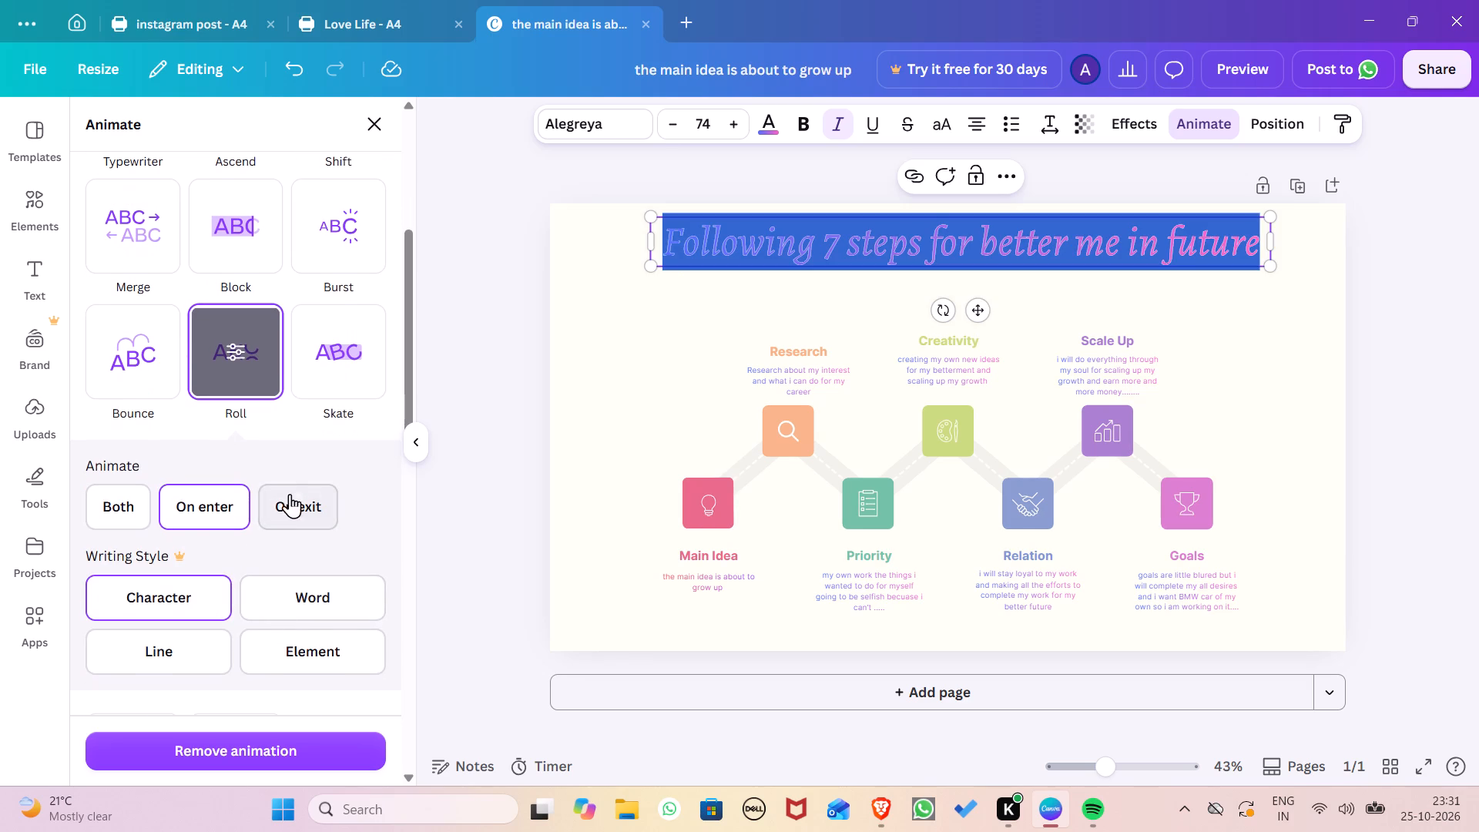
left_click(116, 513)
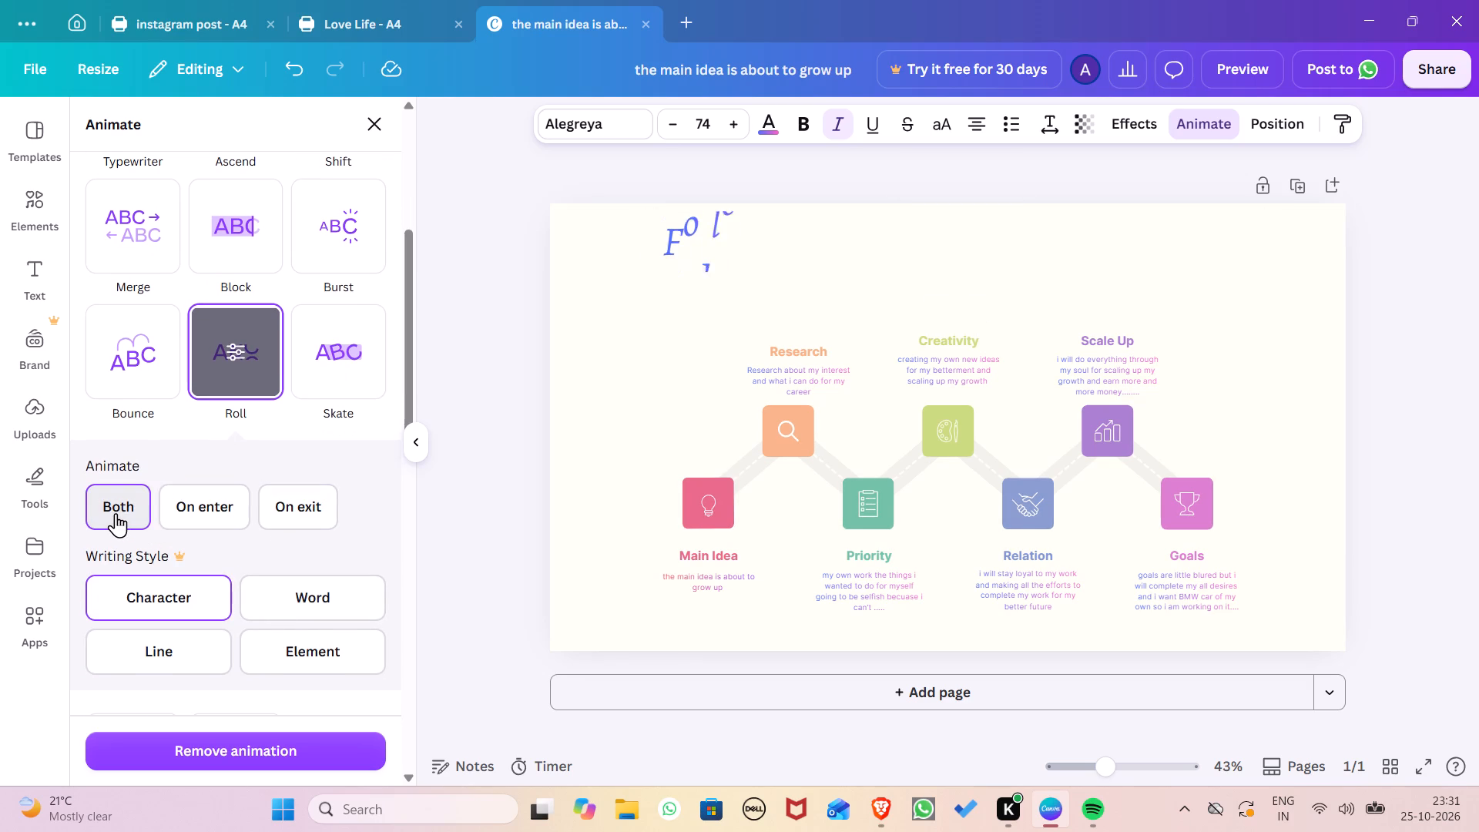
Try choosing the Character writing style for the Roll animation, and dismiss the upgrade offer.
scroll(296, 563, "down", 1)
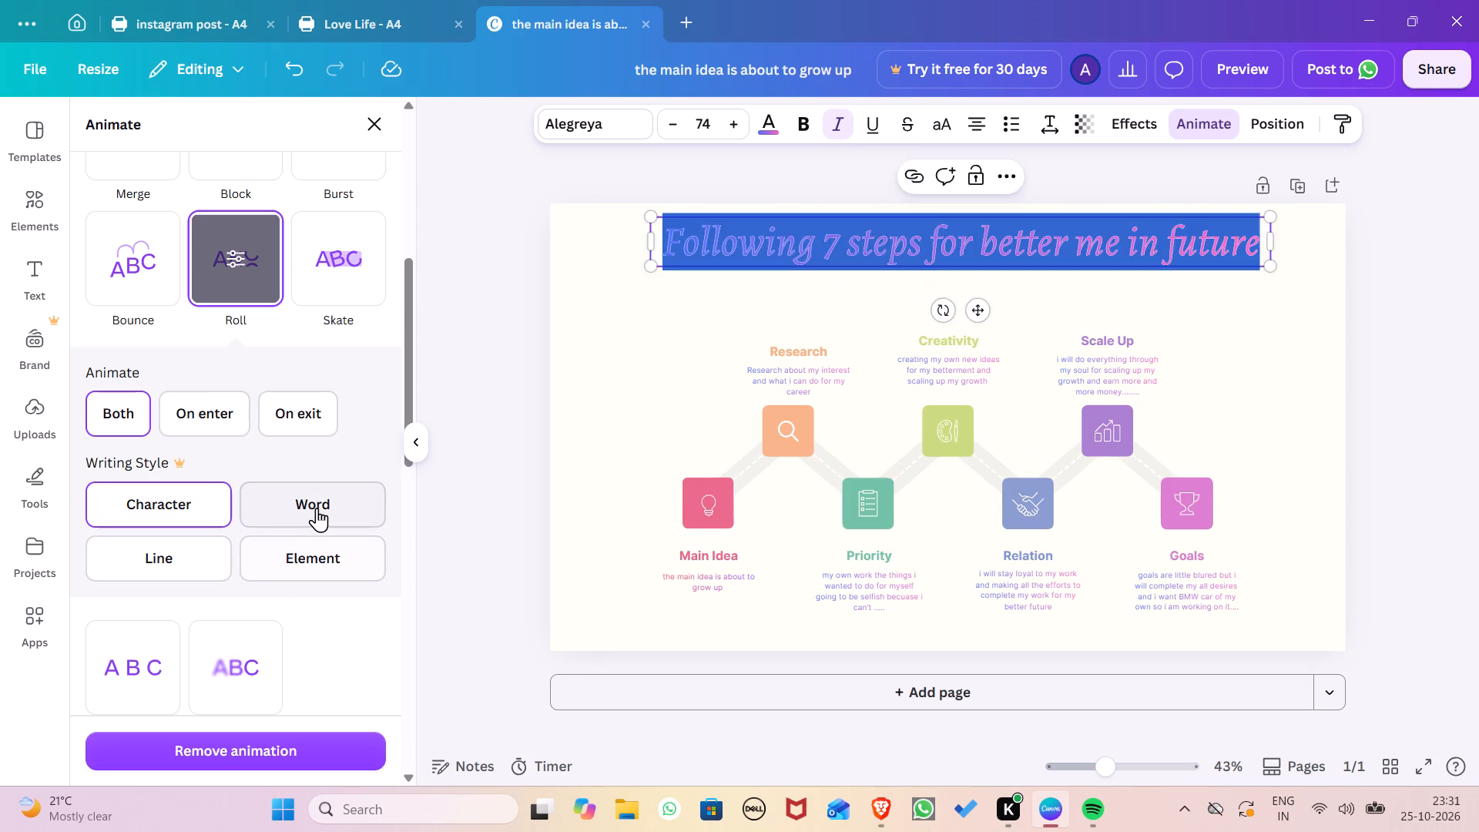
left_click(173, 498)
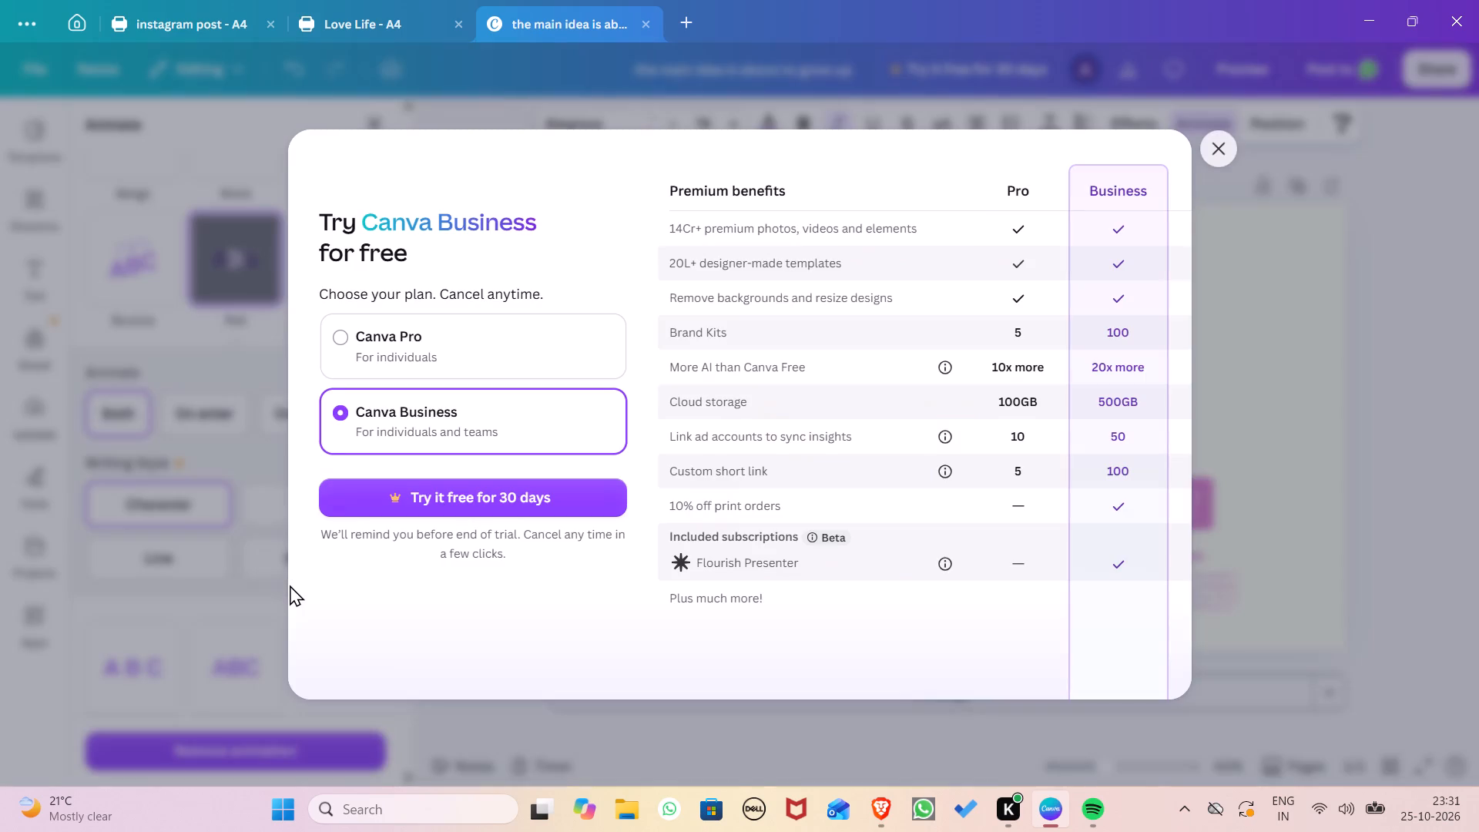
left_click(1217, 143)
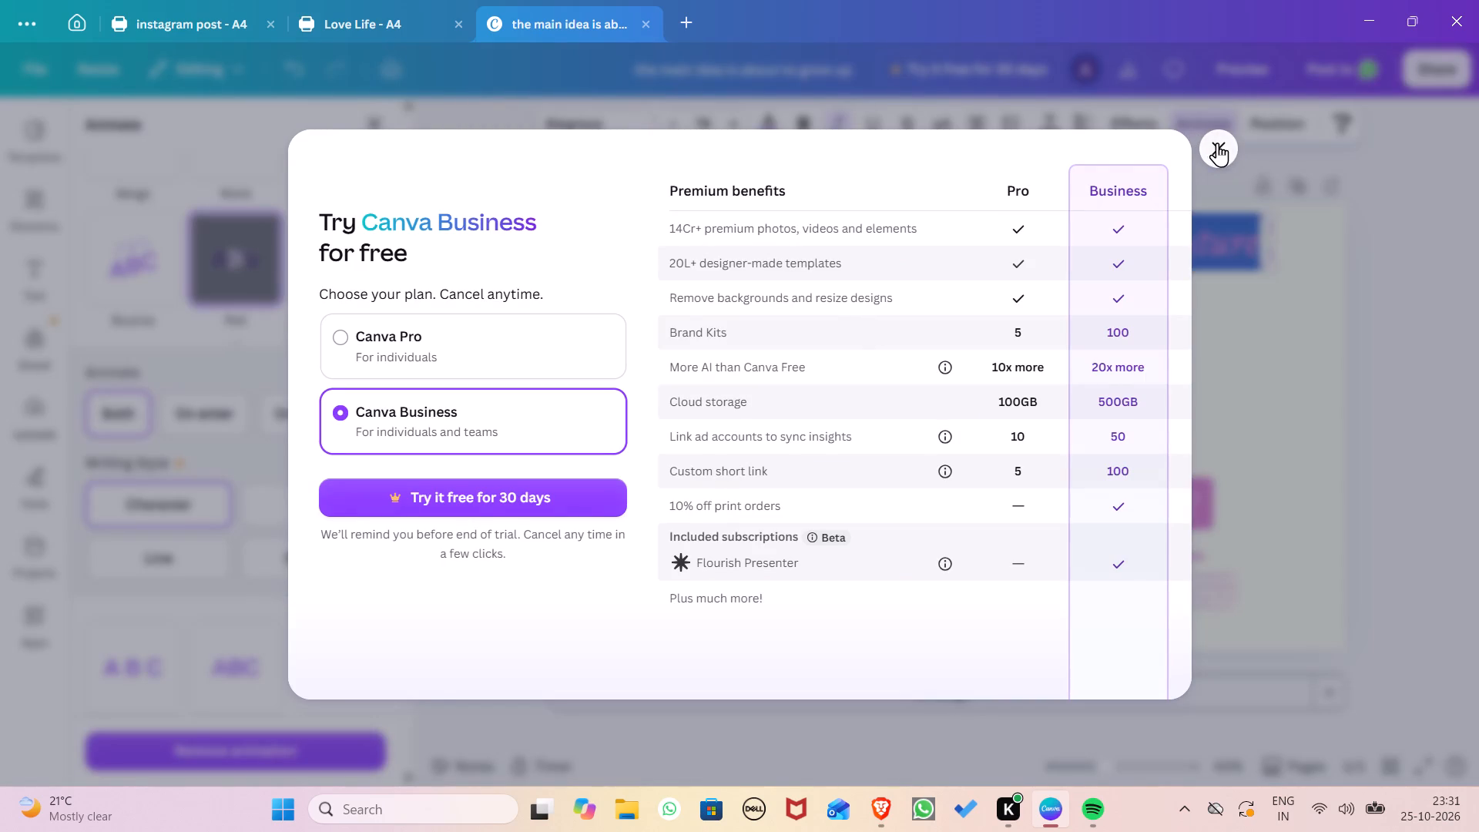
Browse the animation previews for the title and add the Flicker add-on effect to it.
scroll(189, 599, "down", 1)
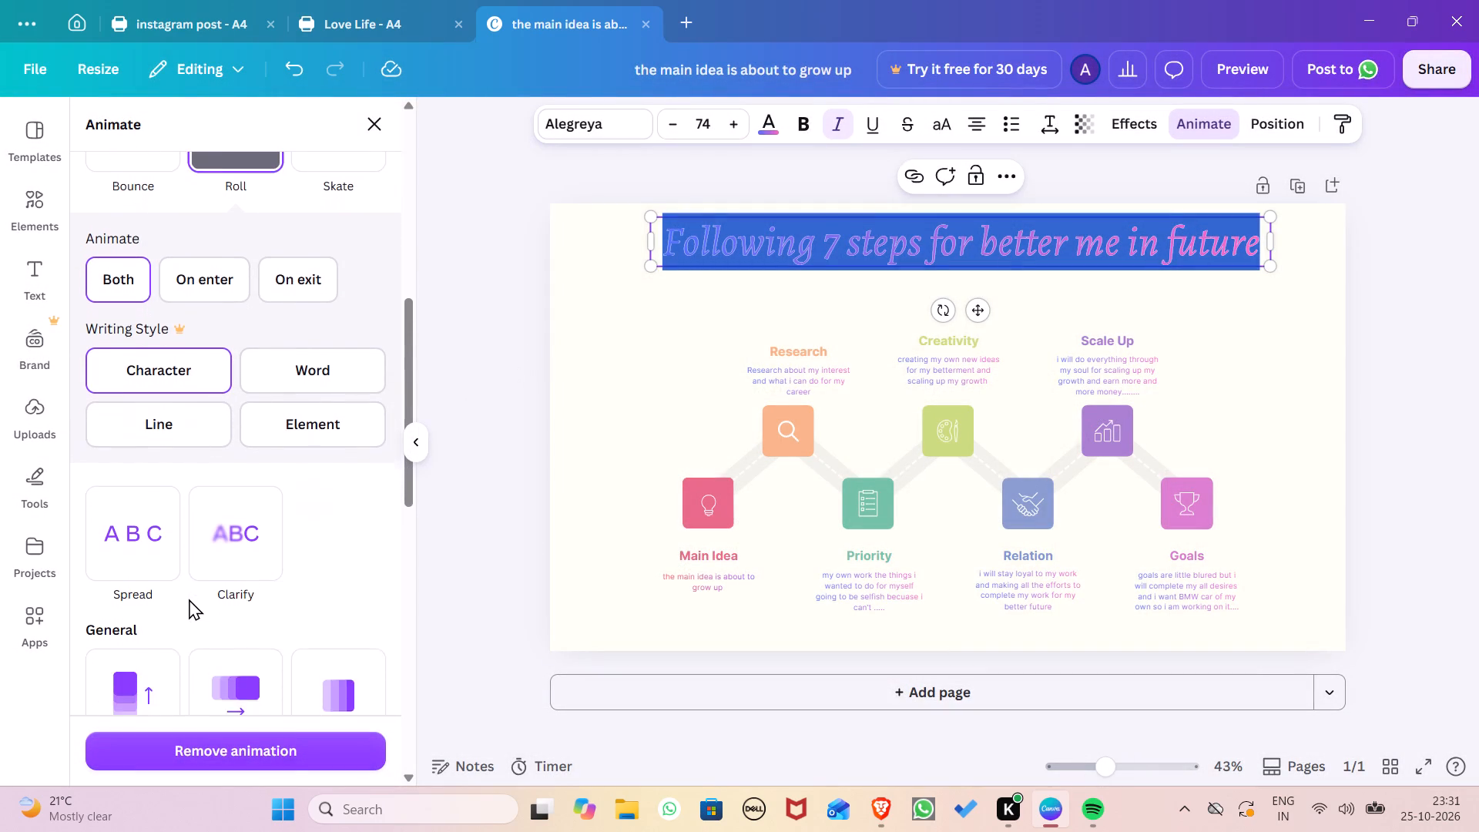
scroll(189, 599, "down", 2)
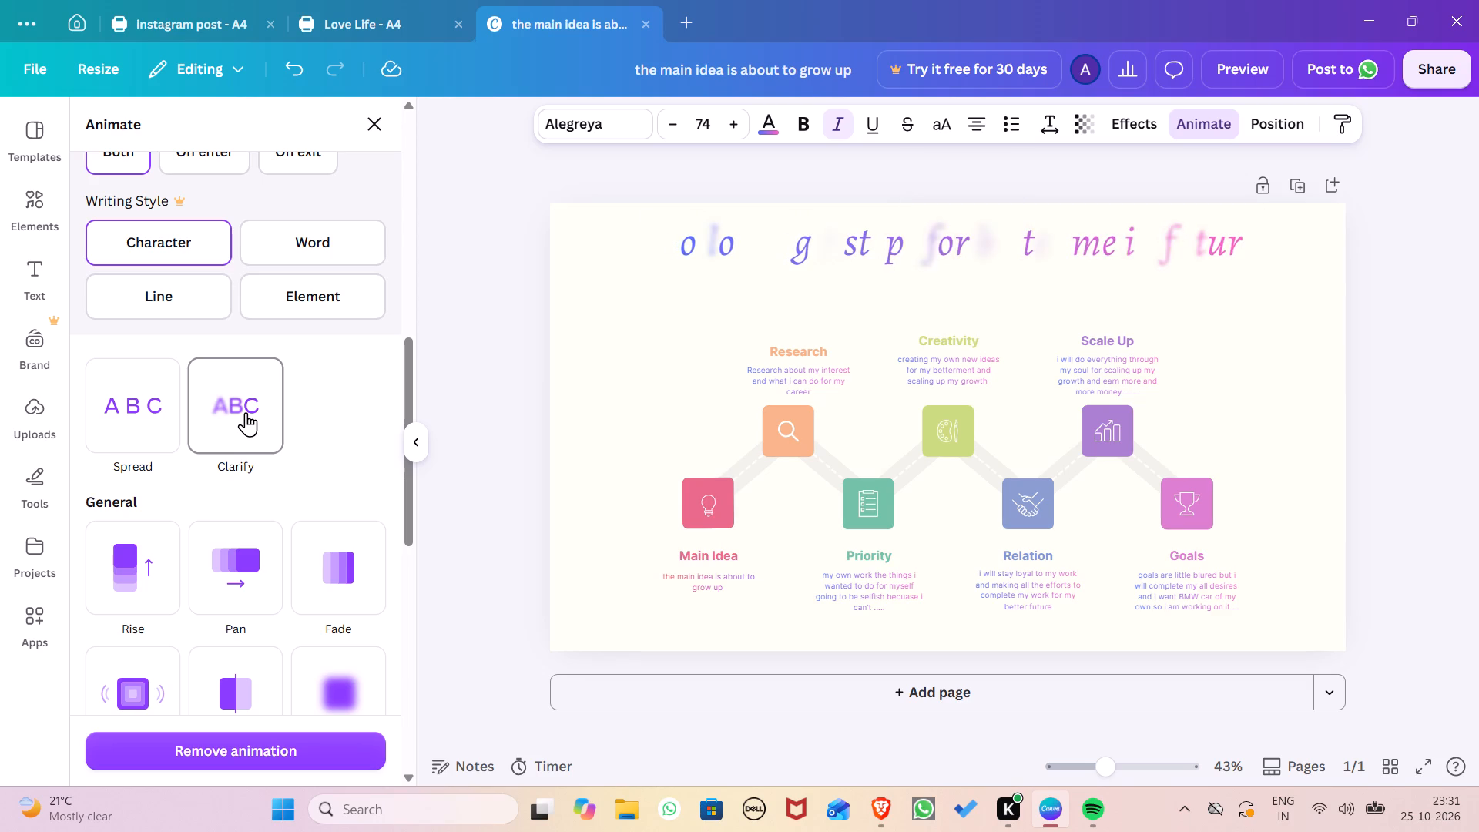
scroll(246, 412, "down", 1)
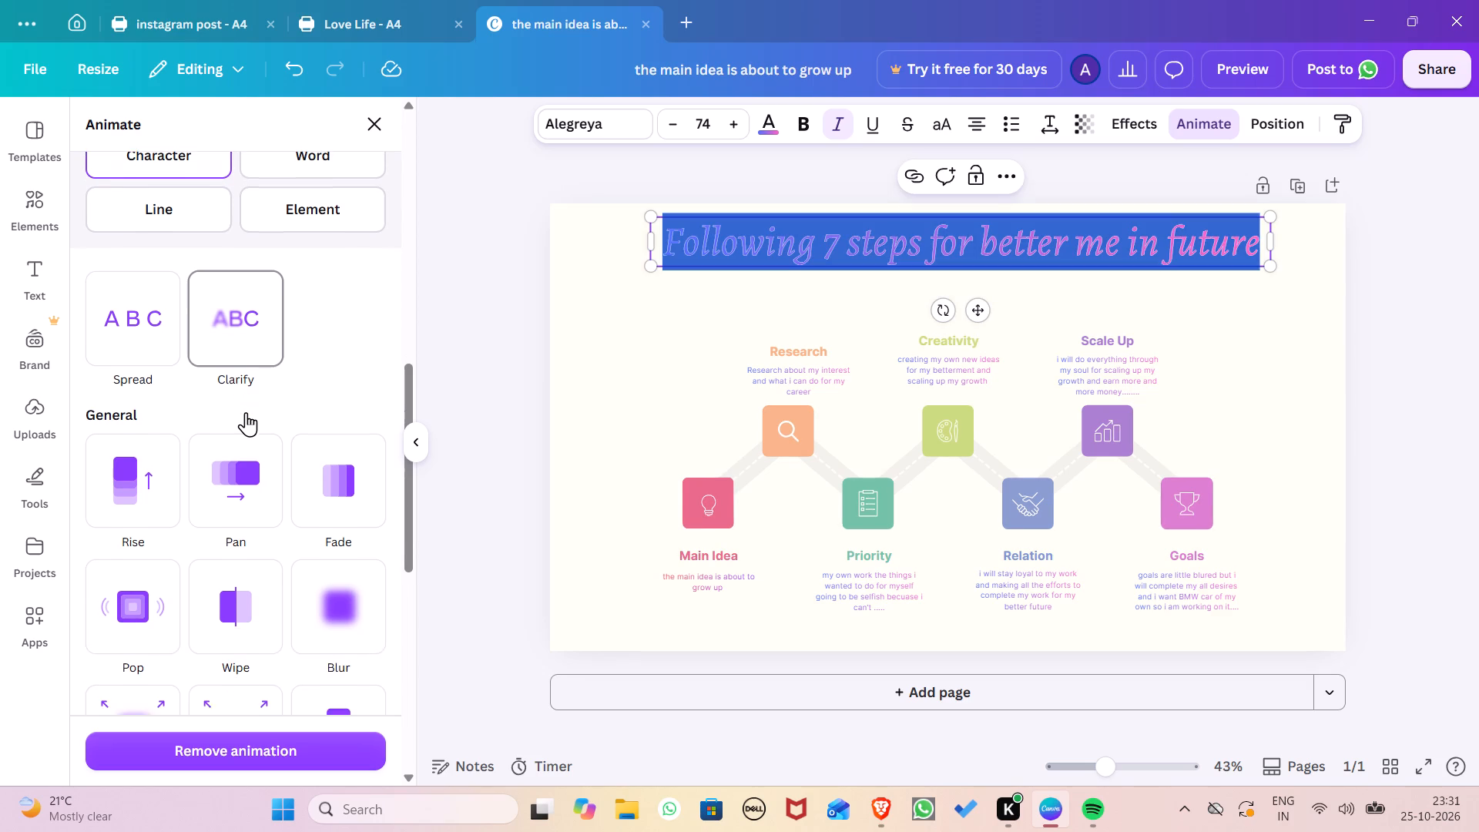
scroll(246, 412, "down", 1)
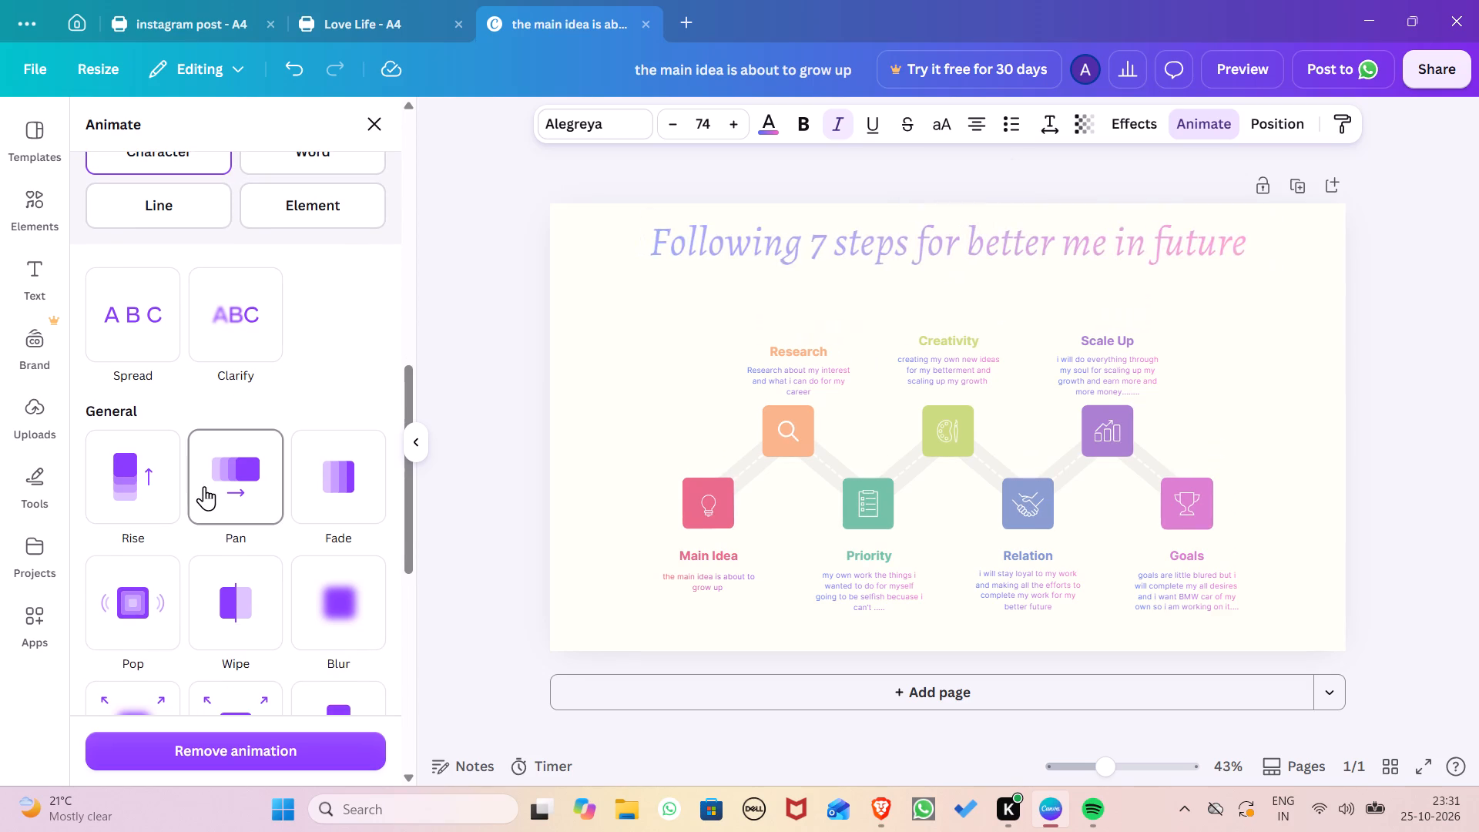
scroll(204, 486, "down", 2)
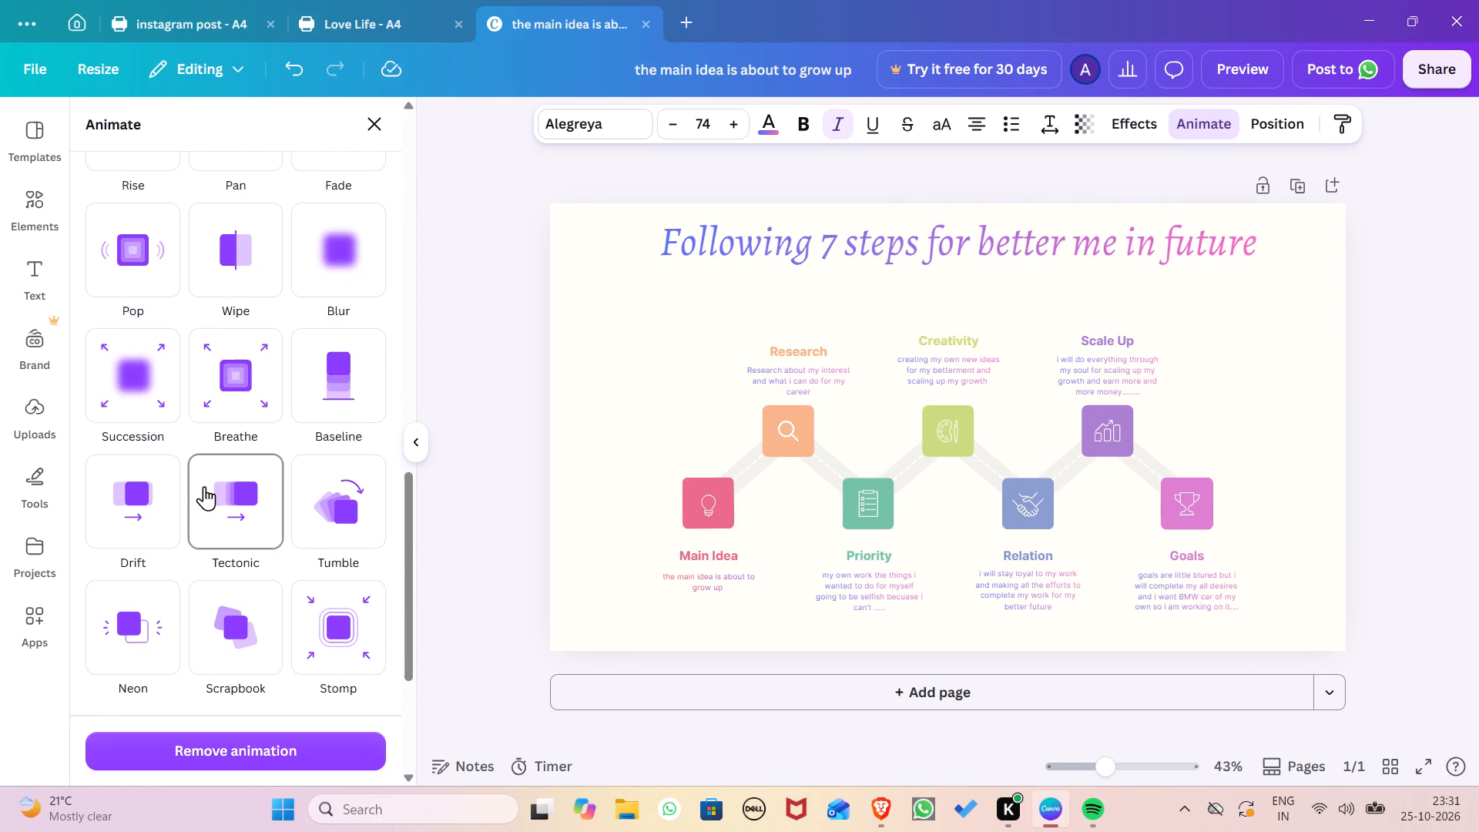
scroll(204, 486, "down", 1)
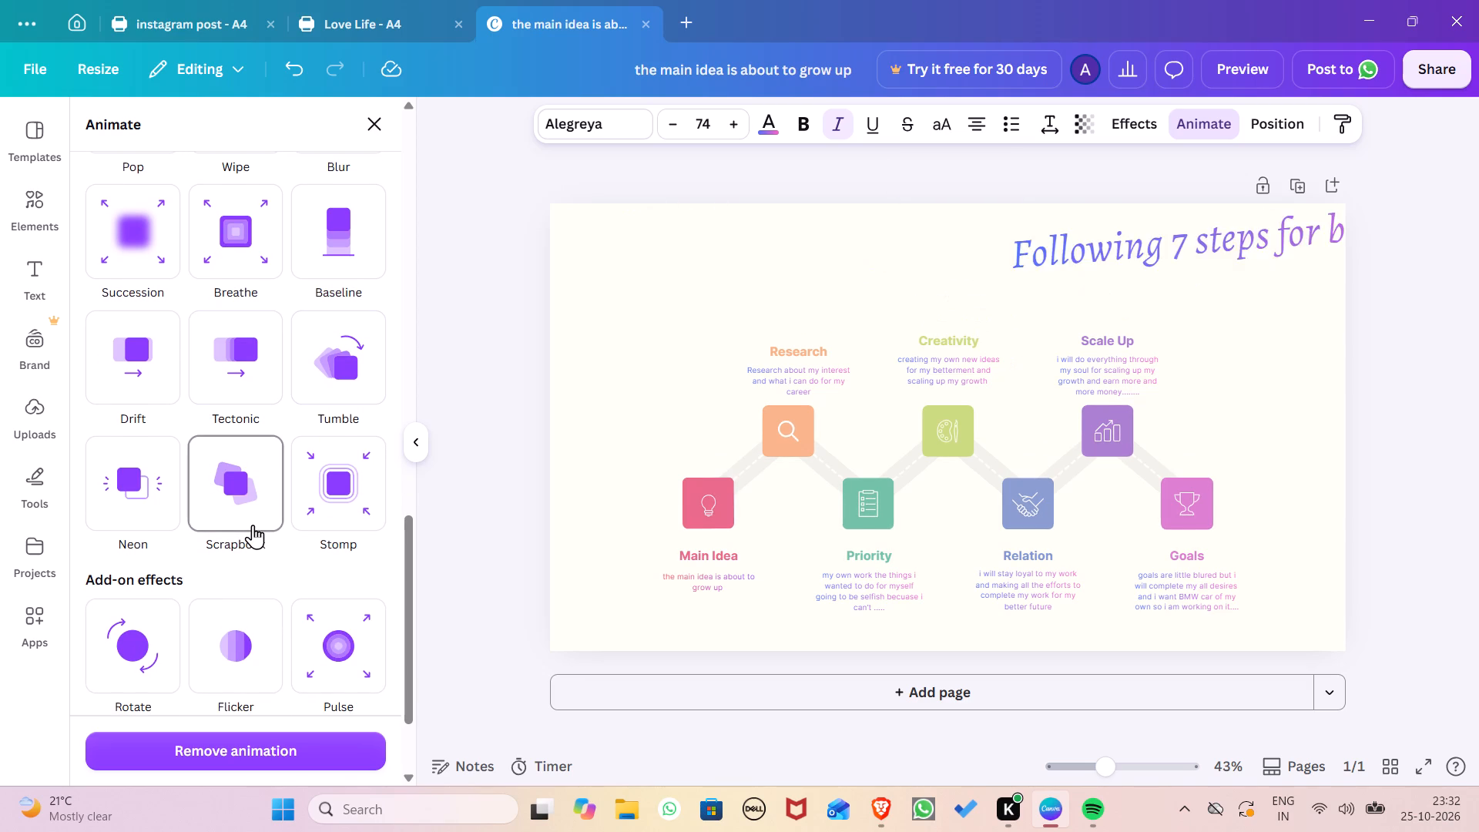
scroll(253, 521, "down", 2)
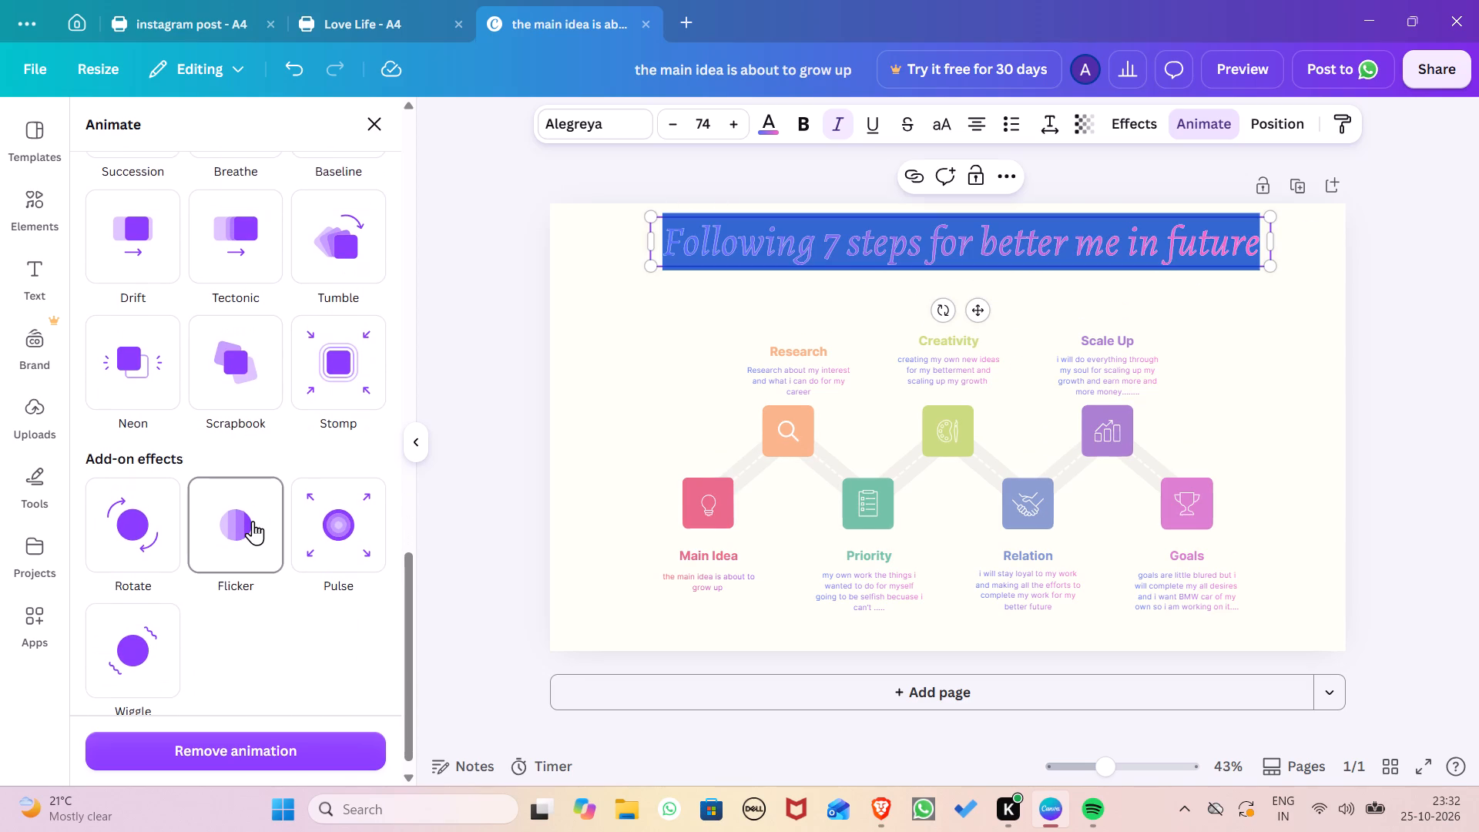
left_click(253, 521)
Replace the title's Roll animation with Clarify, set to Both so it plays on enter and on exit.
scroll(253, 521, "up", 1)
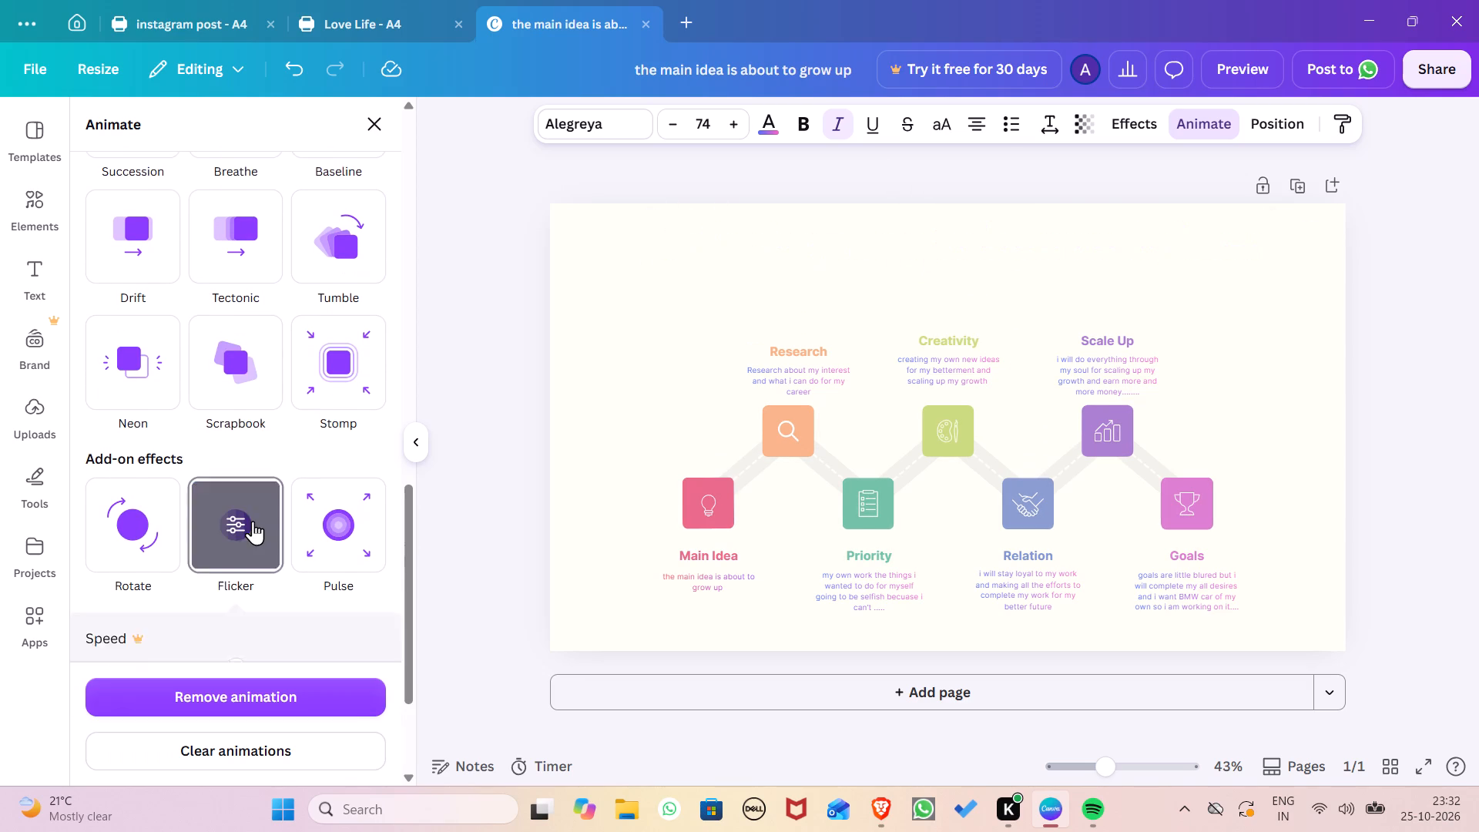
scroll(253, 521, "up", 5)
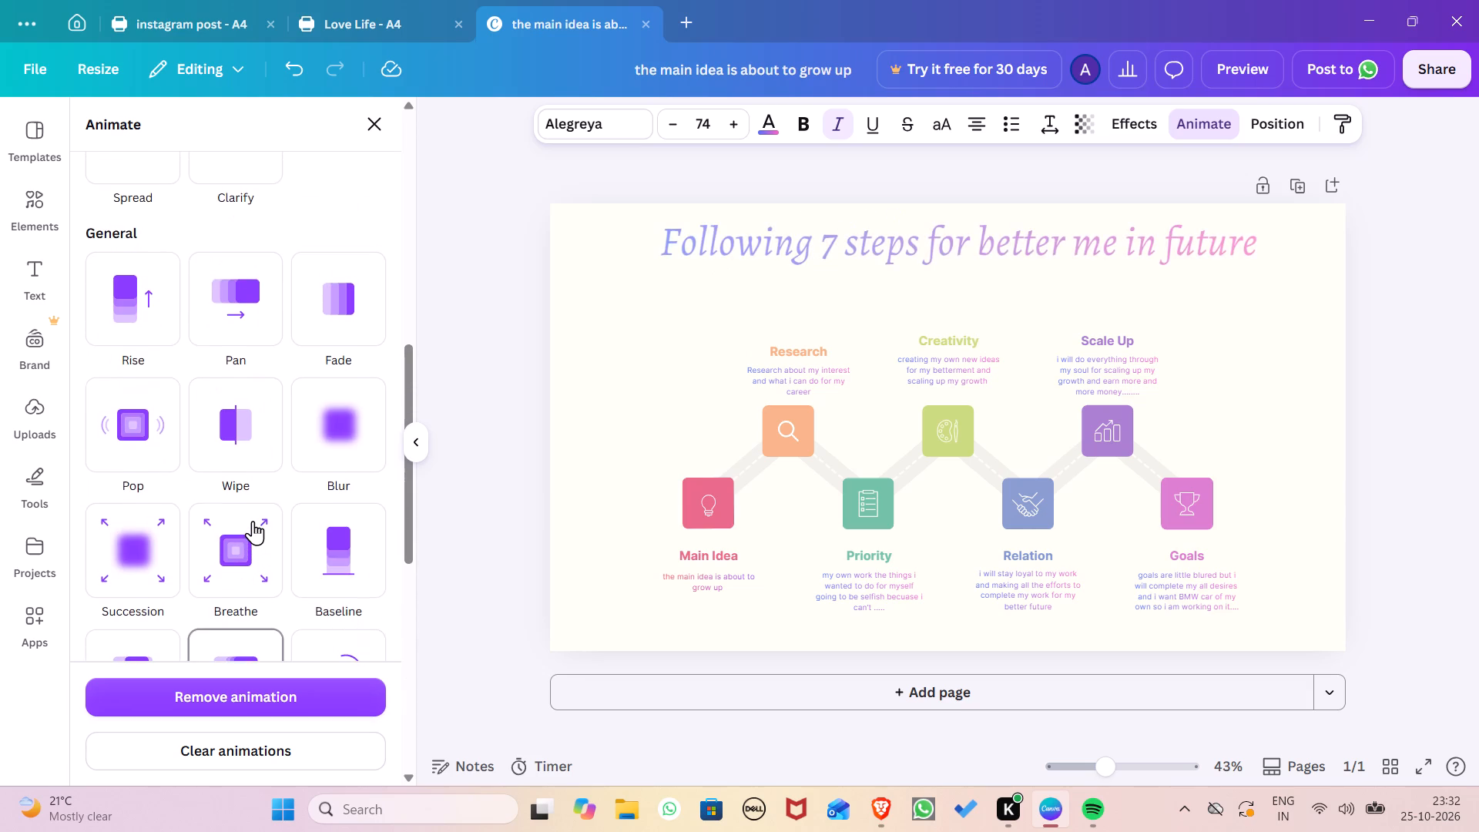
scroll(253, 521, "up", 2)
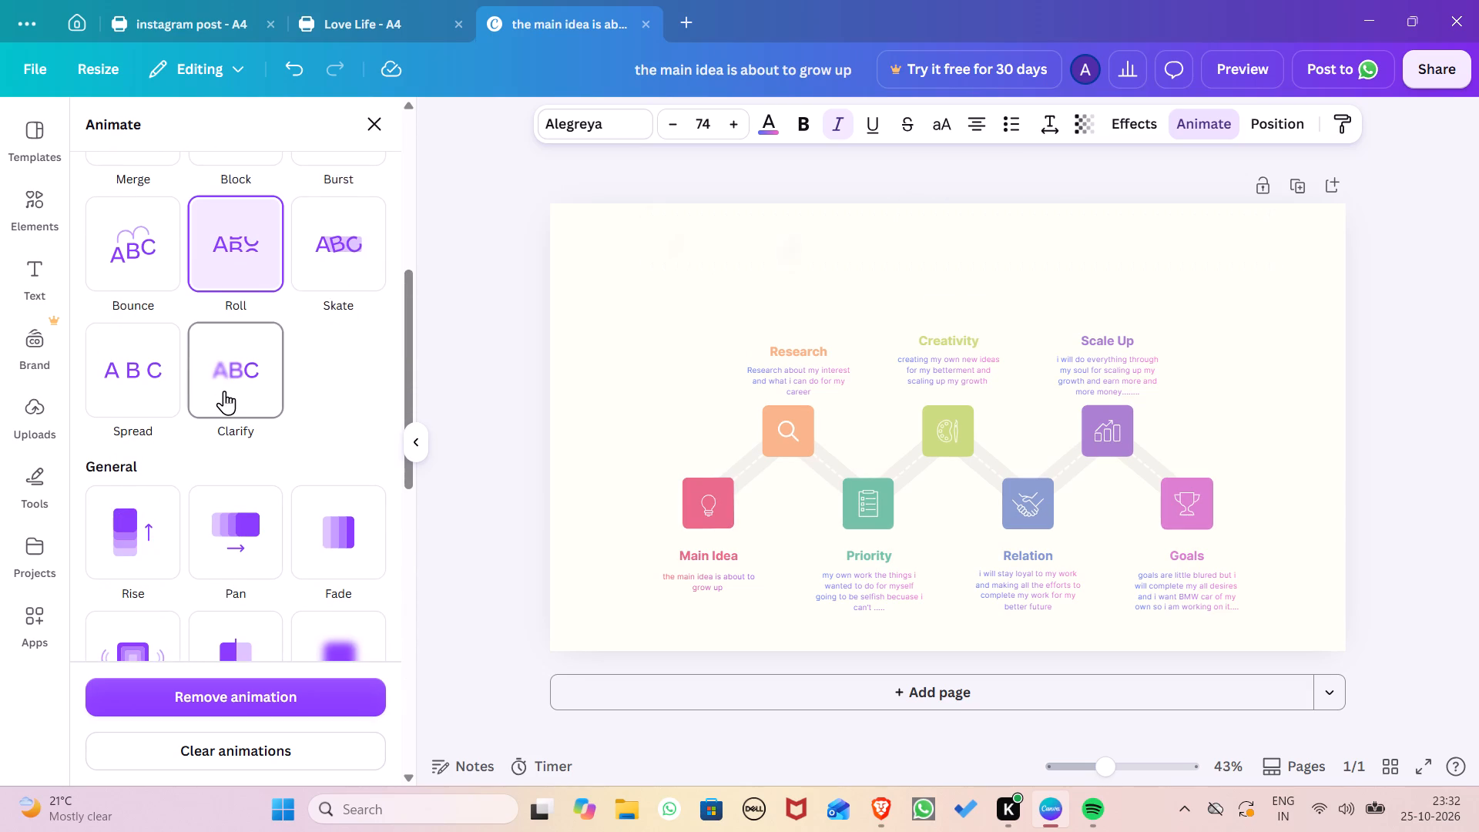
left_click(224, 391)
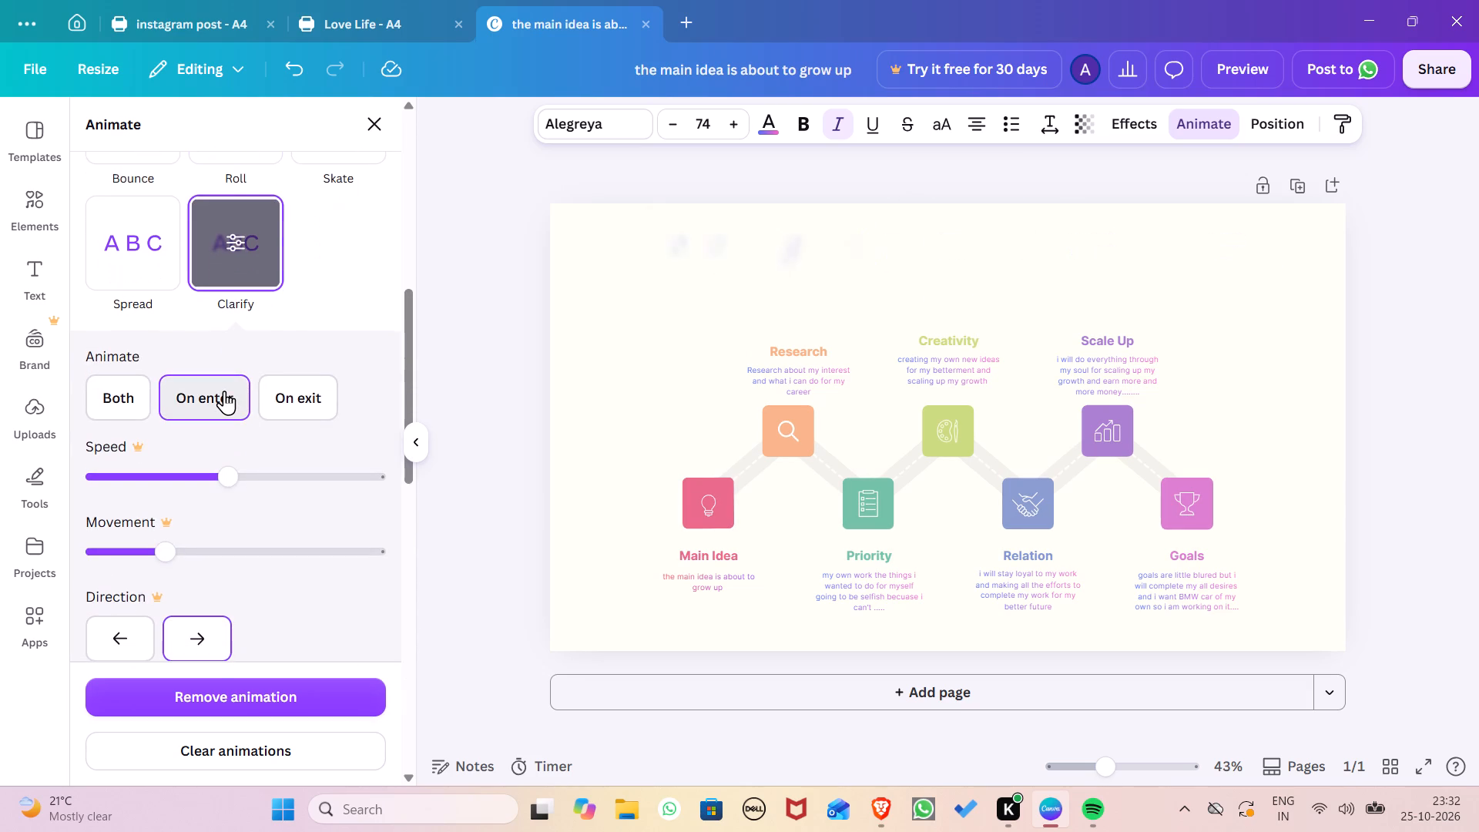
left_click(109, 404)
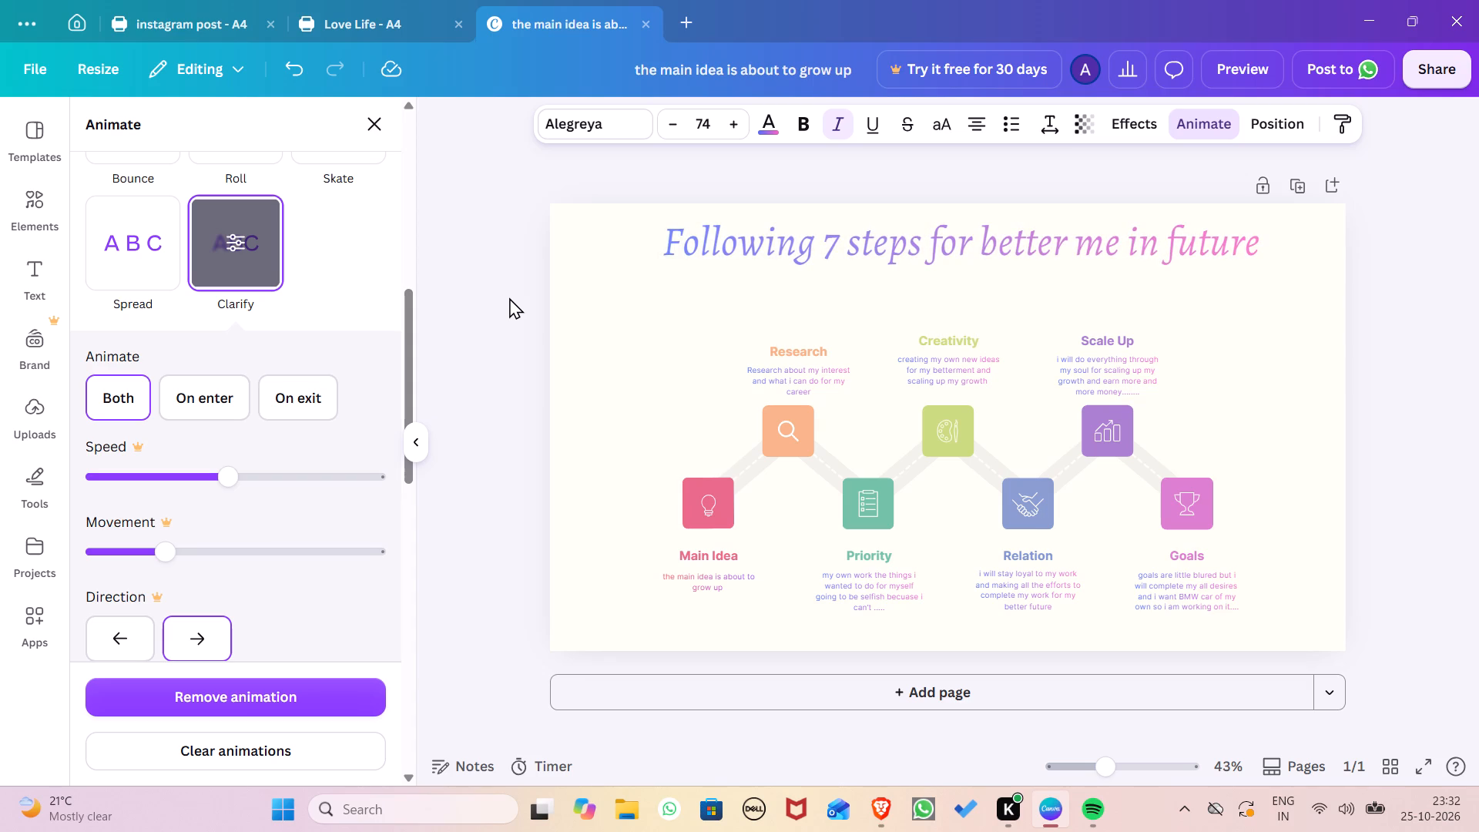
left_click(521, 316)
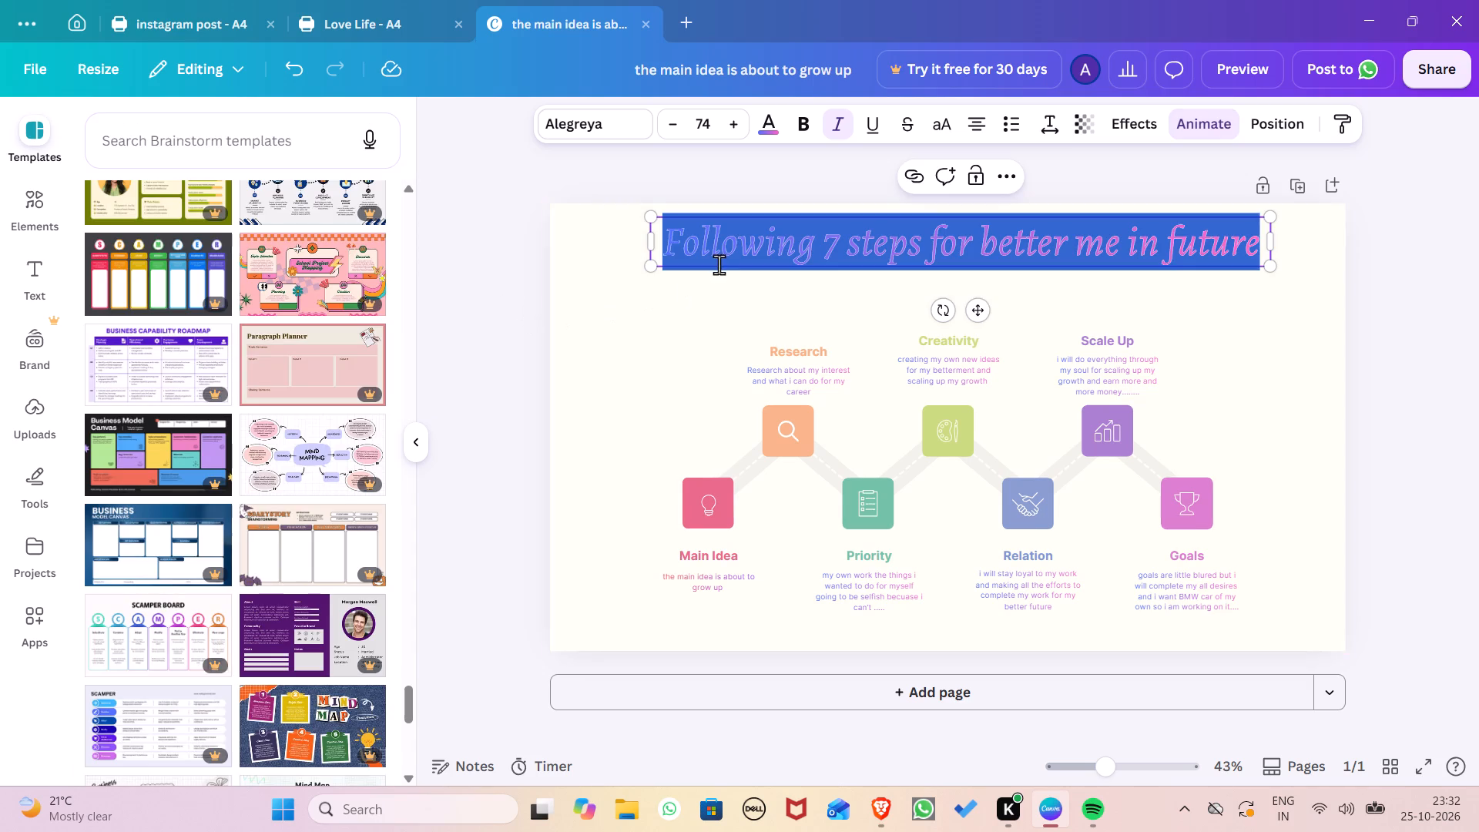
Select the page background, open the layer list and look through all the design's elements in their stacking order.
left_click(675, 319)
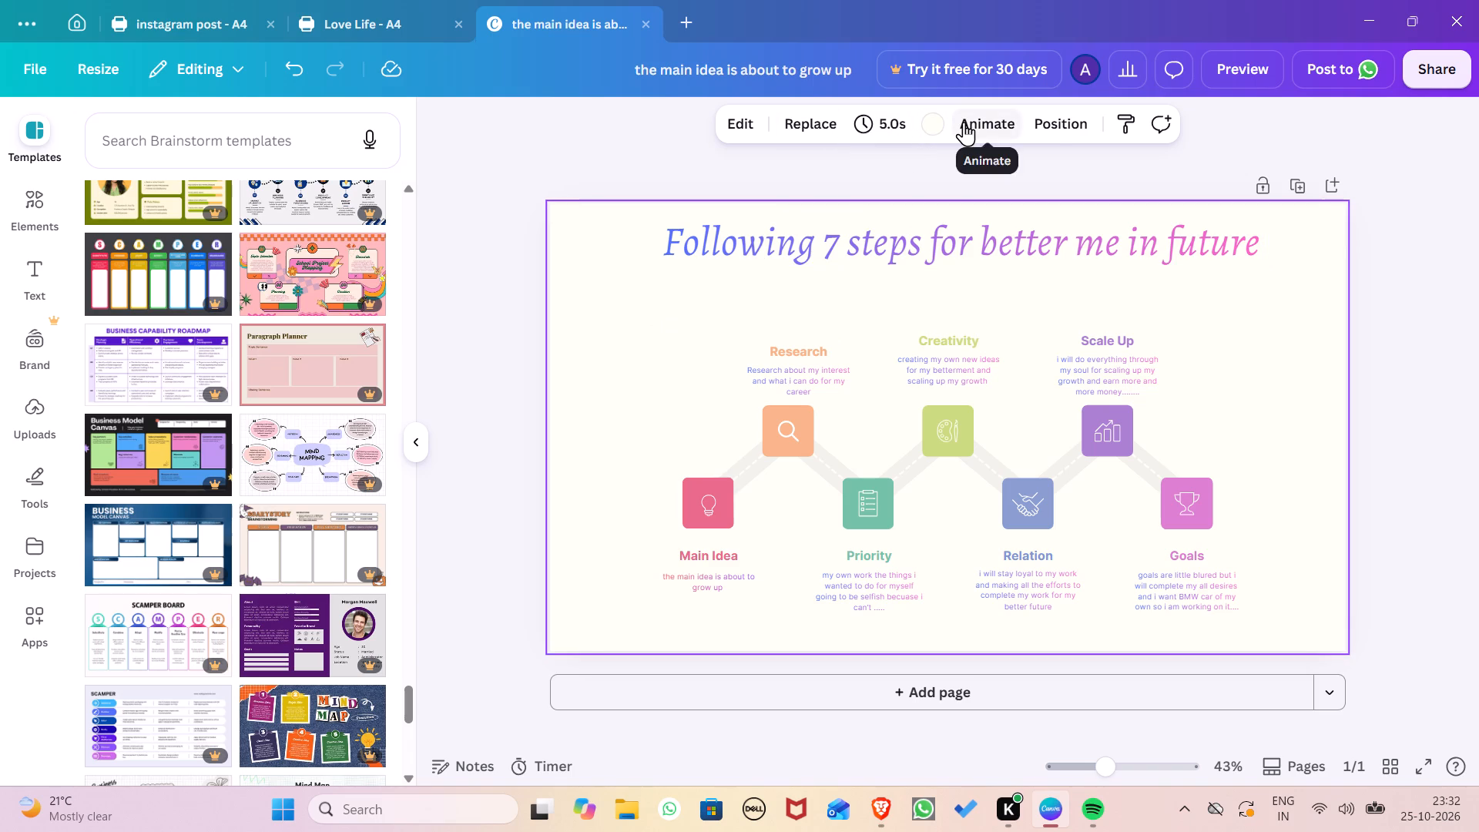
left_click(1048, 120)
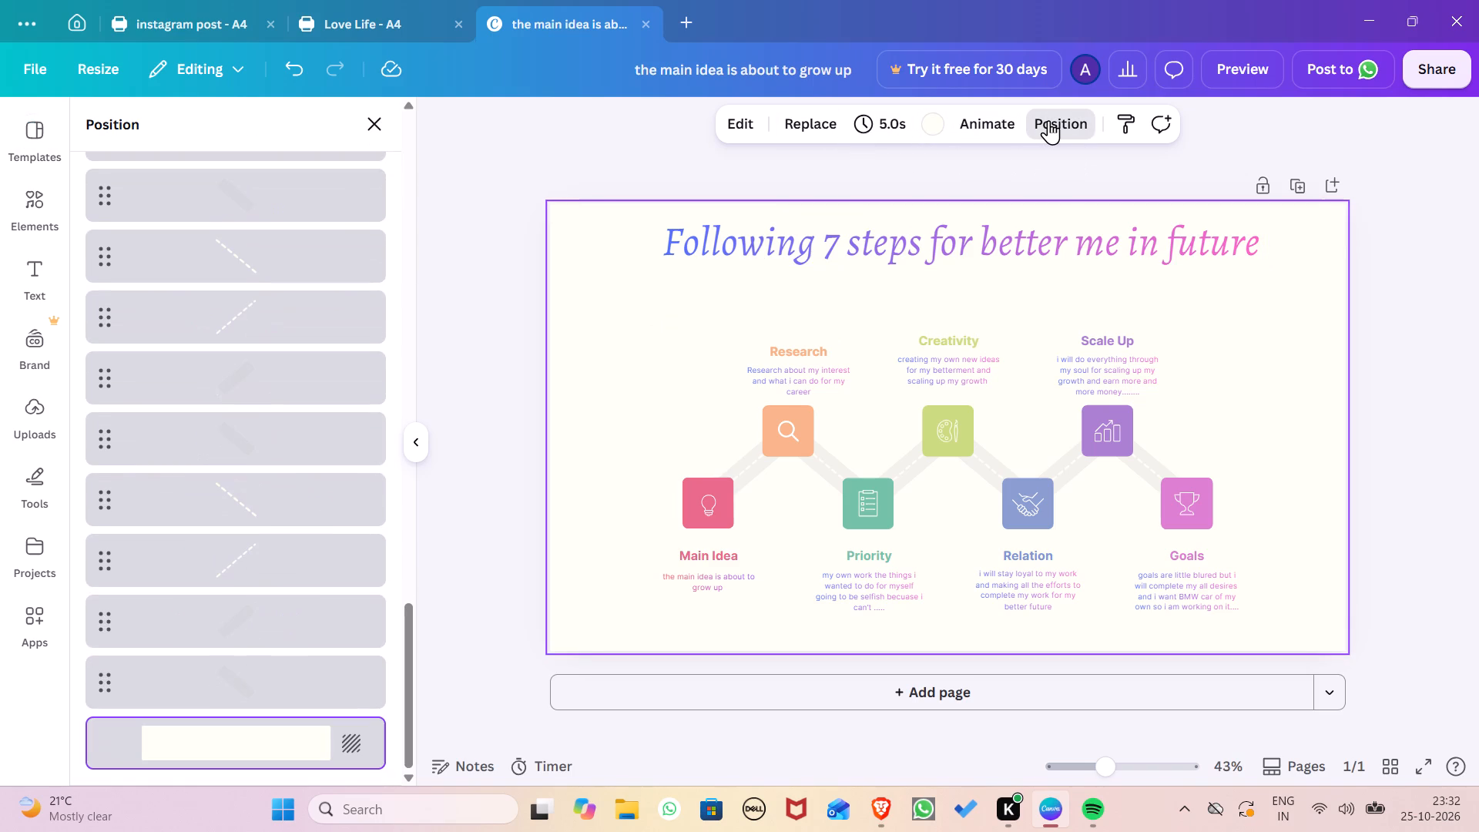
scroll(242, 224, "up", 5)
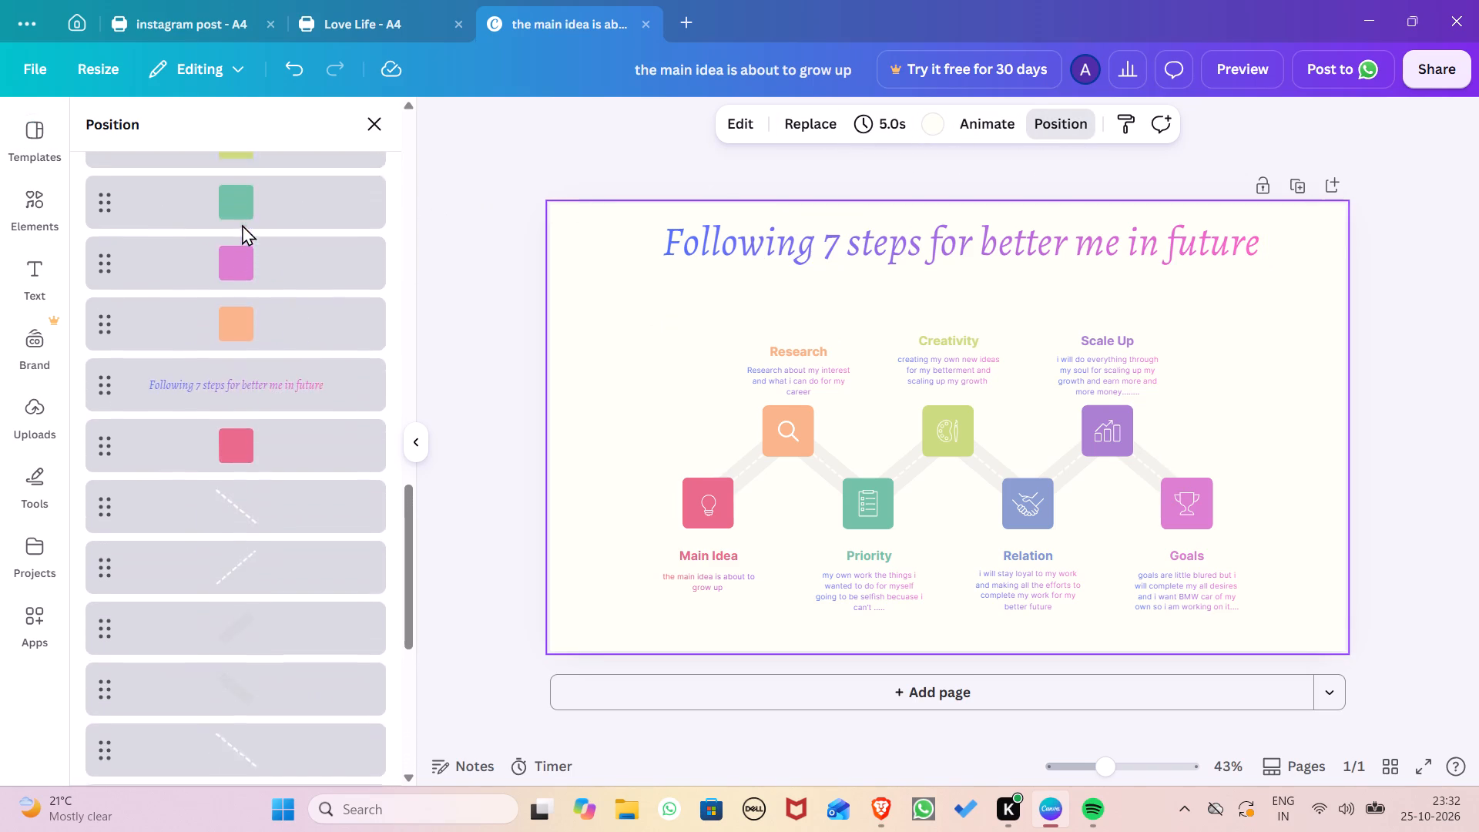
scroll(242, 224, "up", 11)
scroll(242, 224, "down", 1)
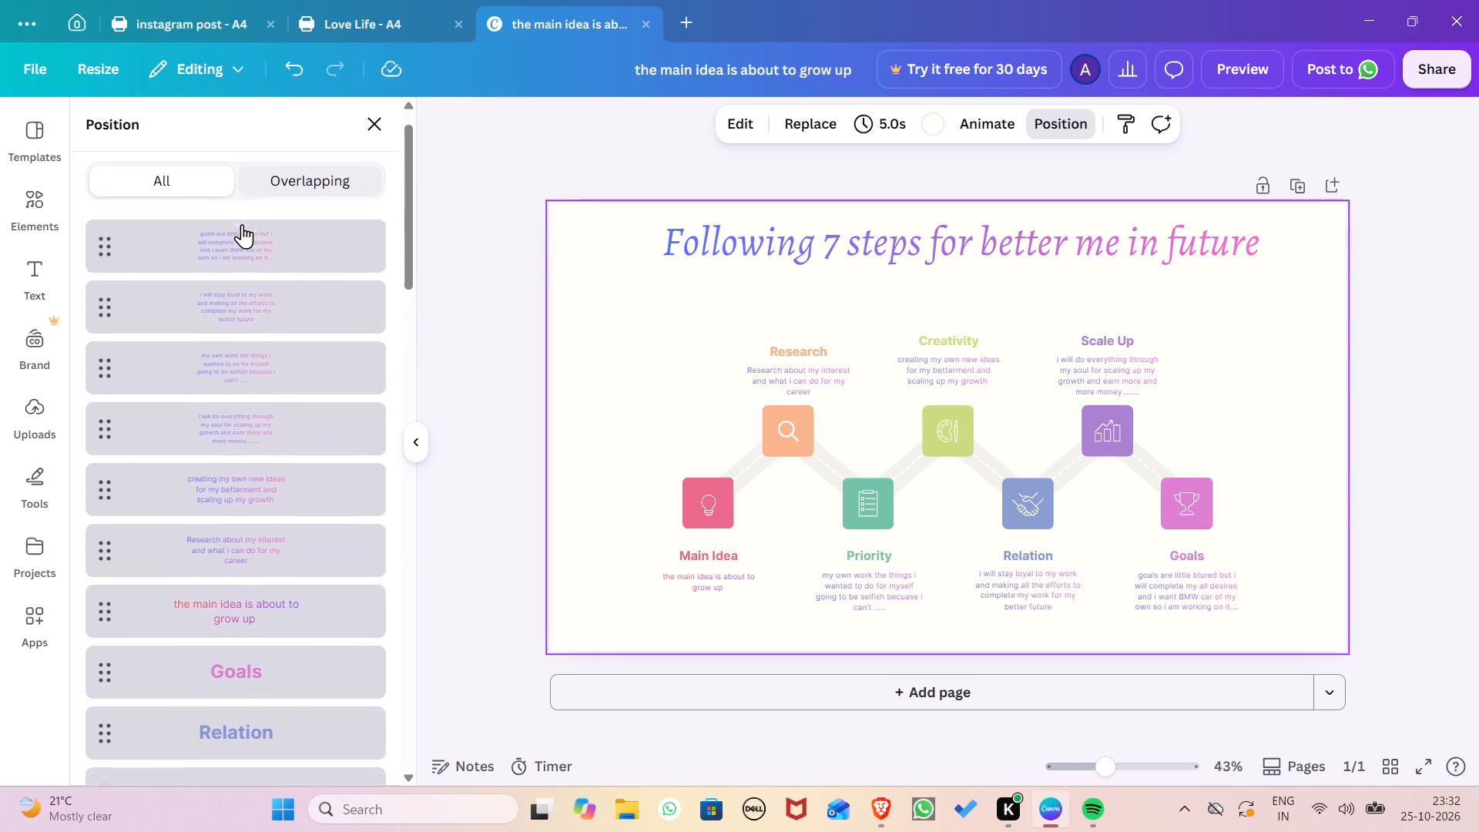
scroll(242, 224, "down", 3)
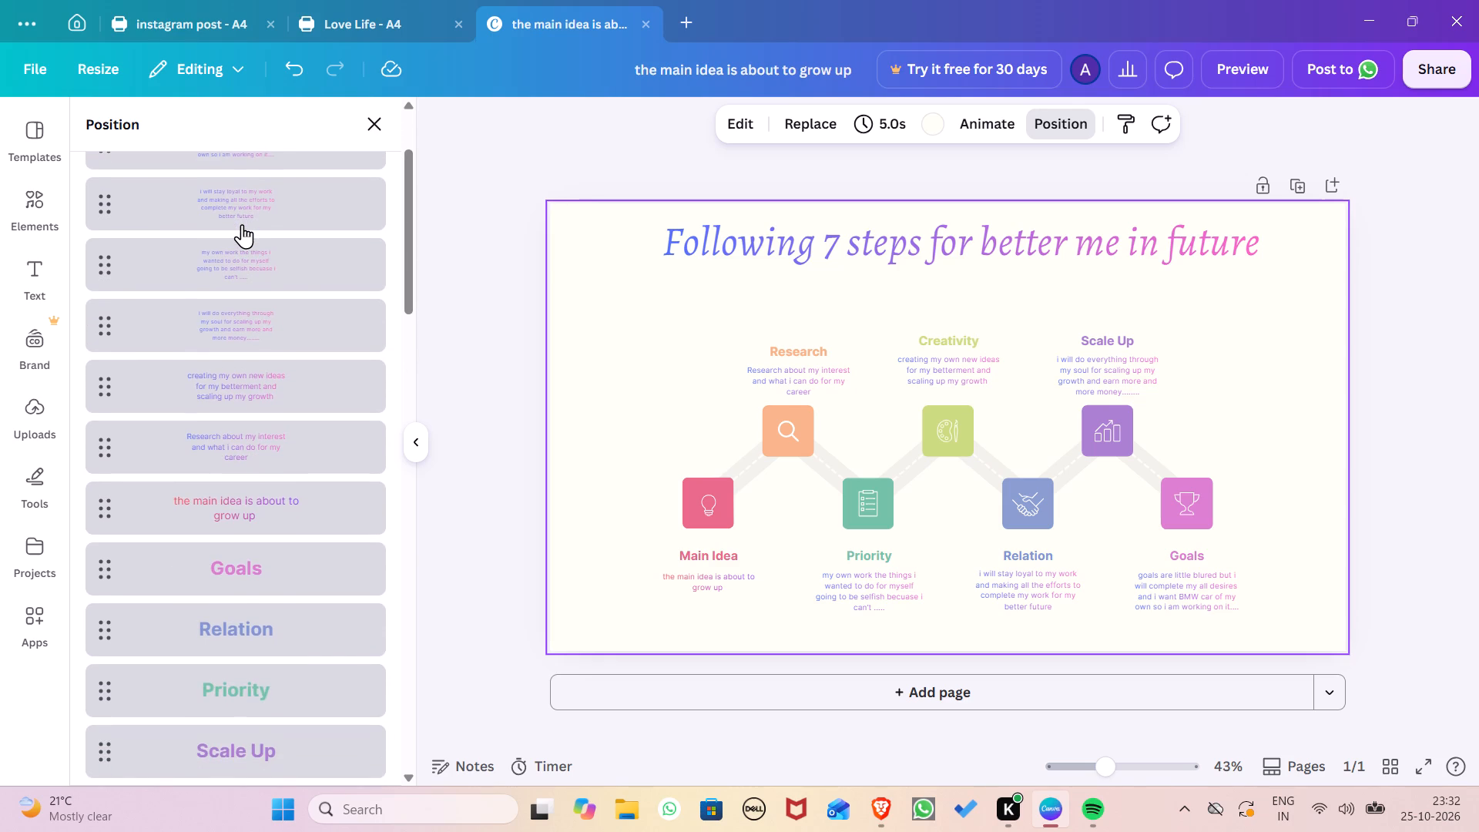
scroll(242, 224, "down", 7)
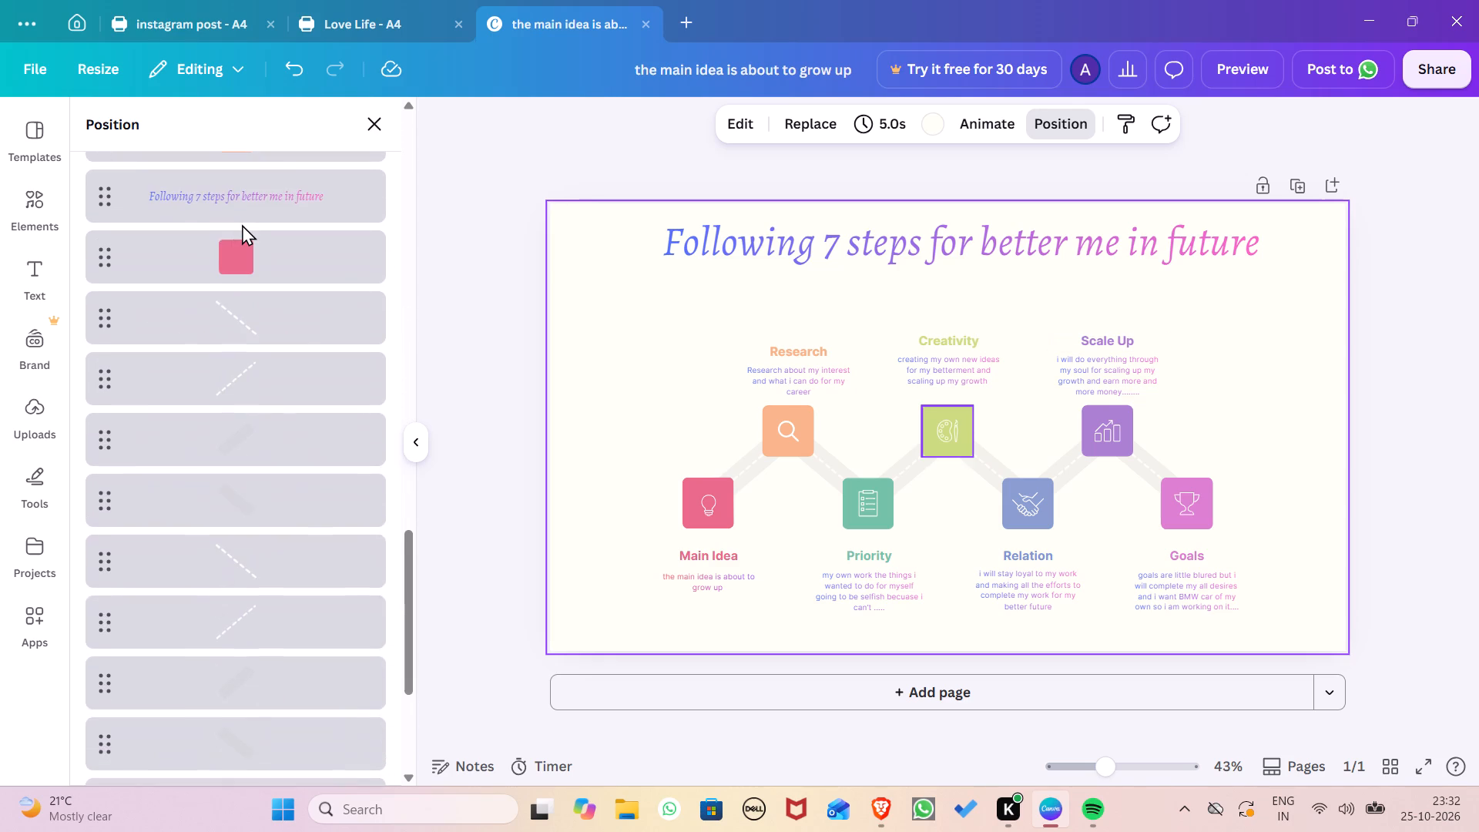
scroll(242, 224, "up", 11)
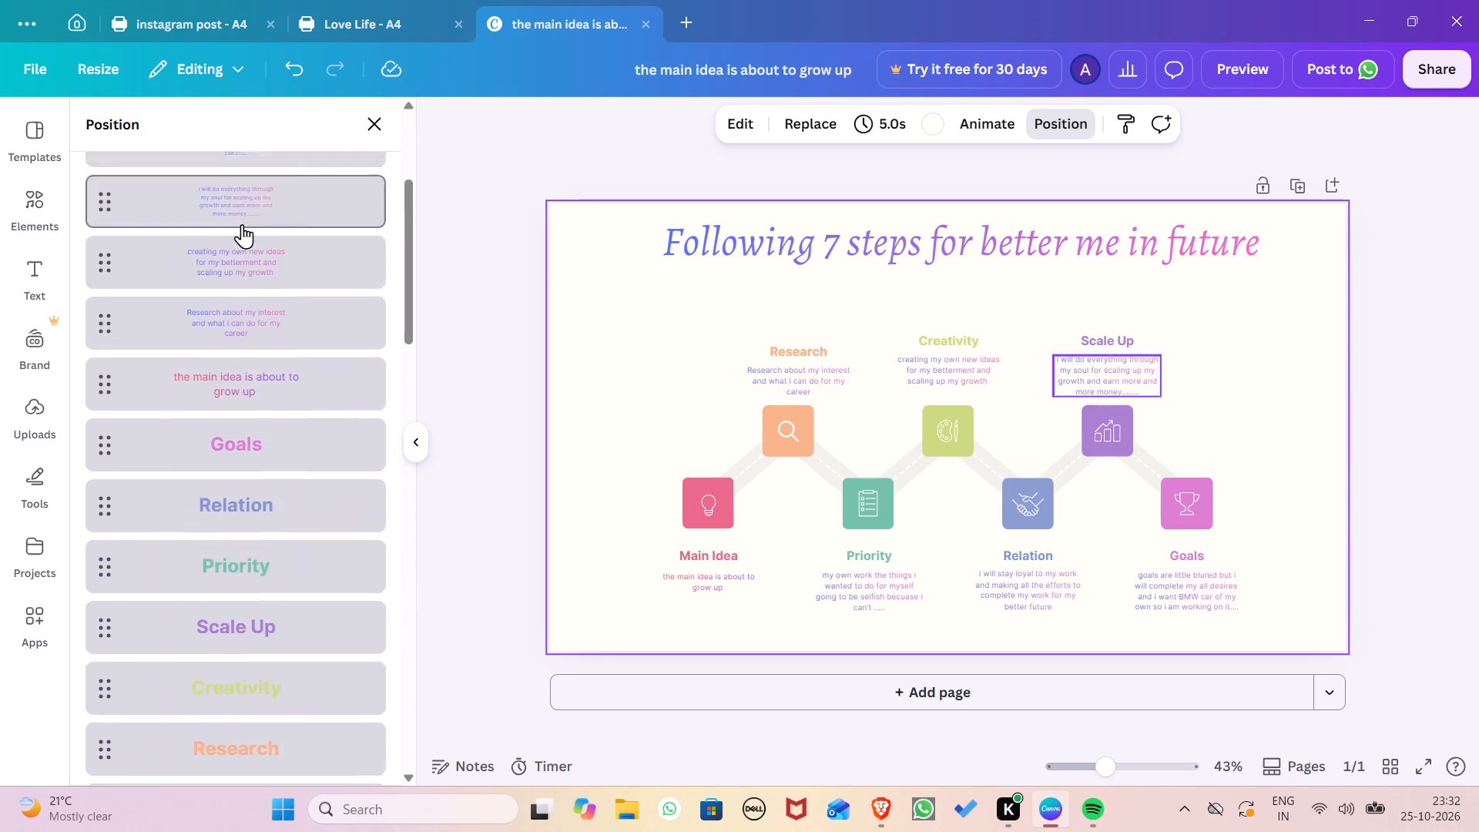
scroll(242, 224, "up", 3)
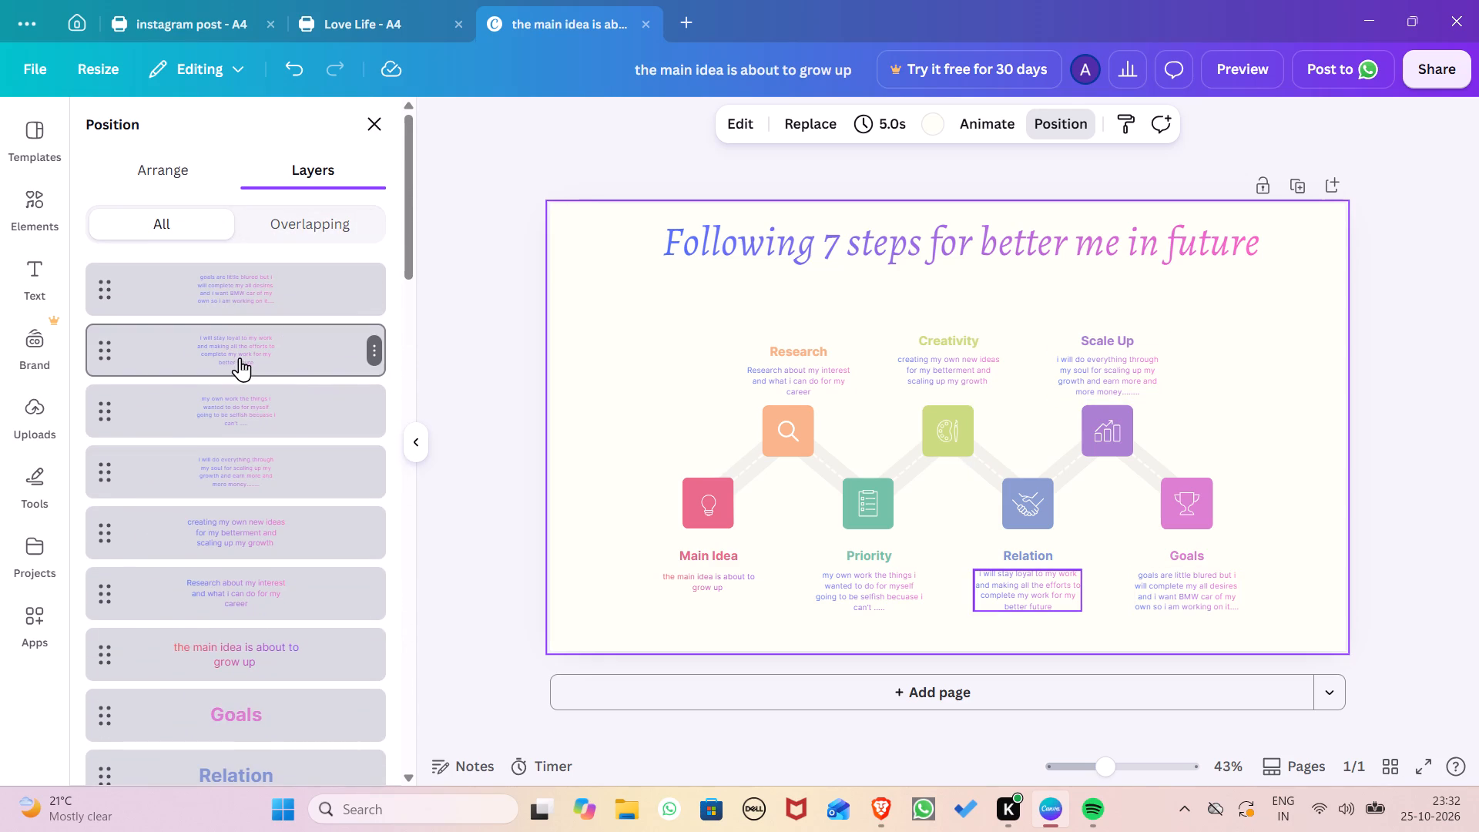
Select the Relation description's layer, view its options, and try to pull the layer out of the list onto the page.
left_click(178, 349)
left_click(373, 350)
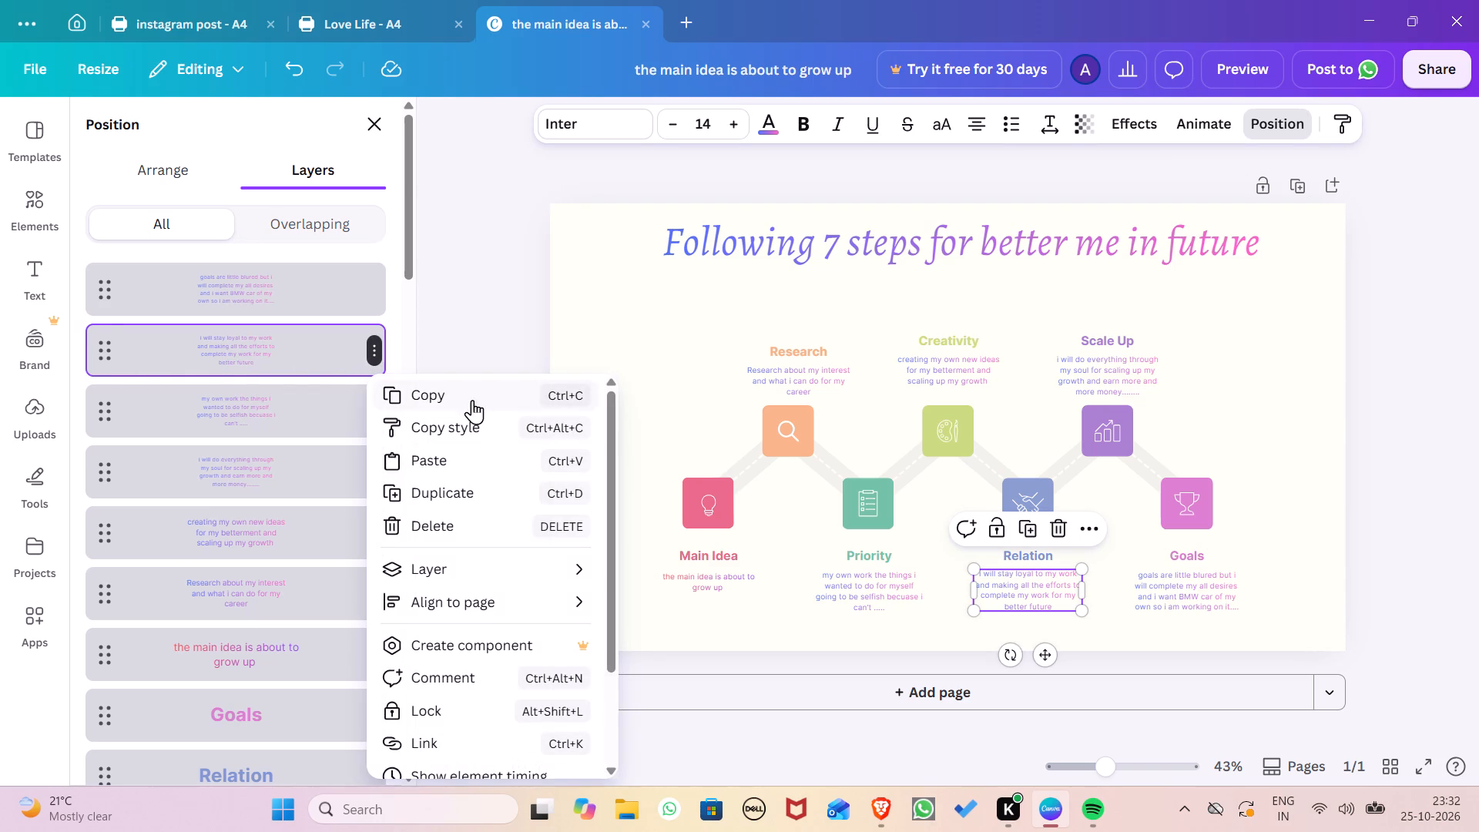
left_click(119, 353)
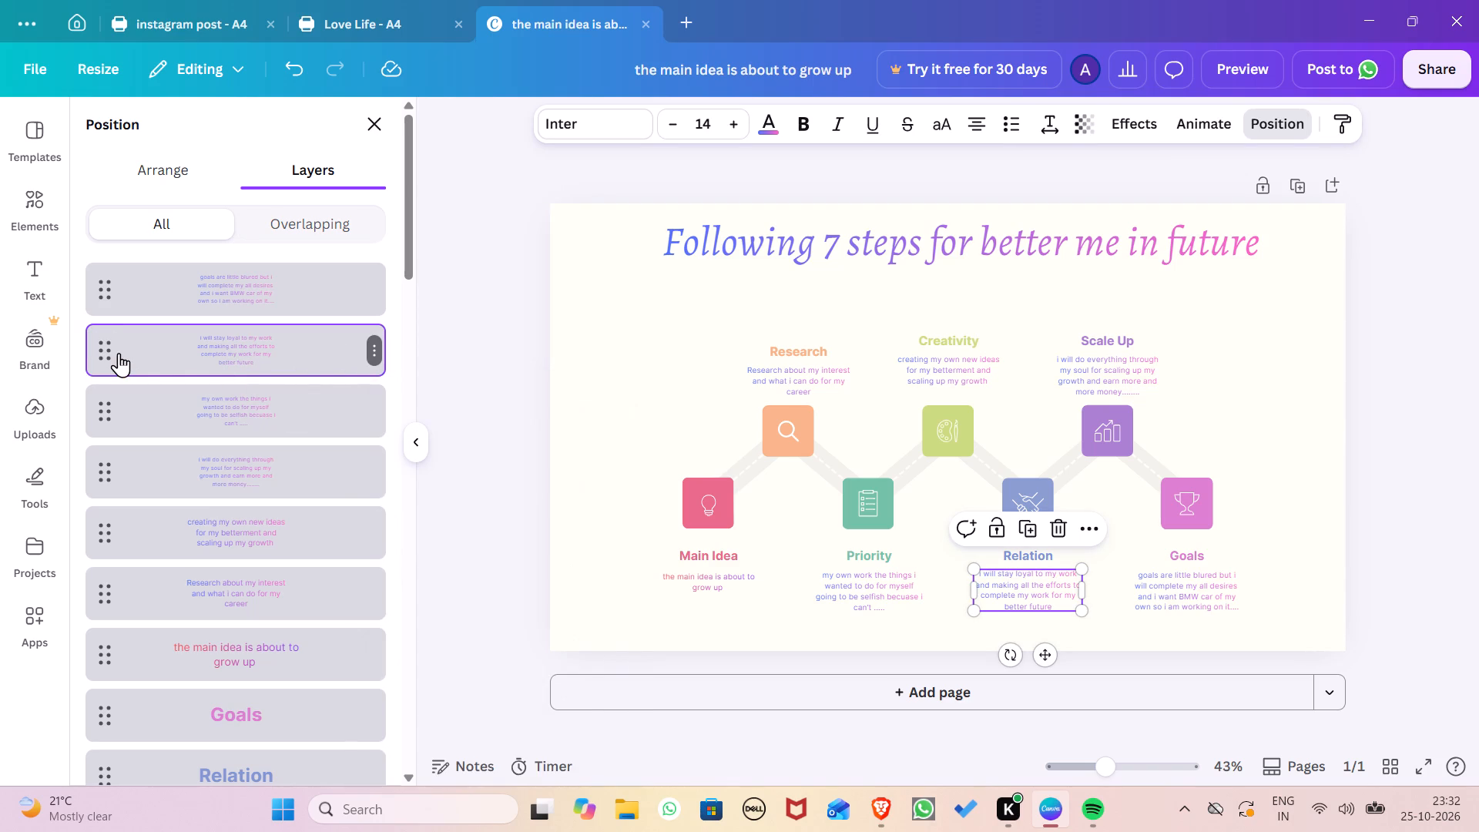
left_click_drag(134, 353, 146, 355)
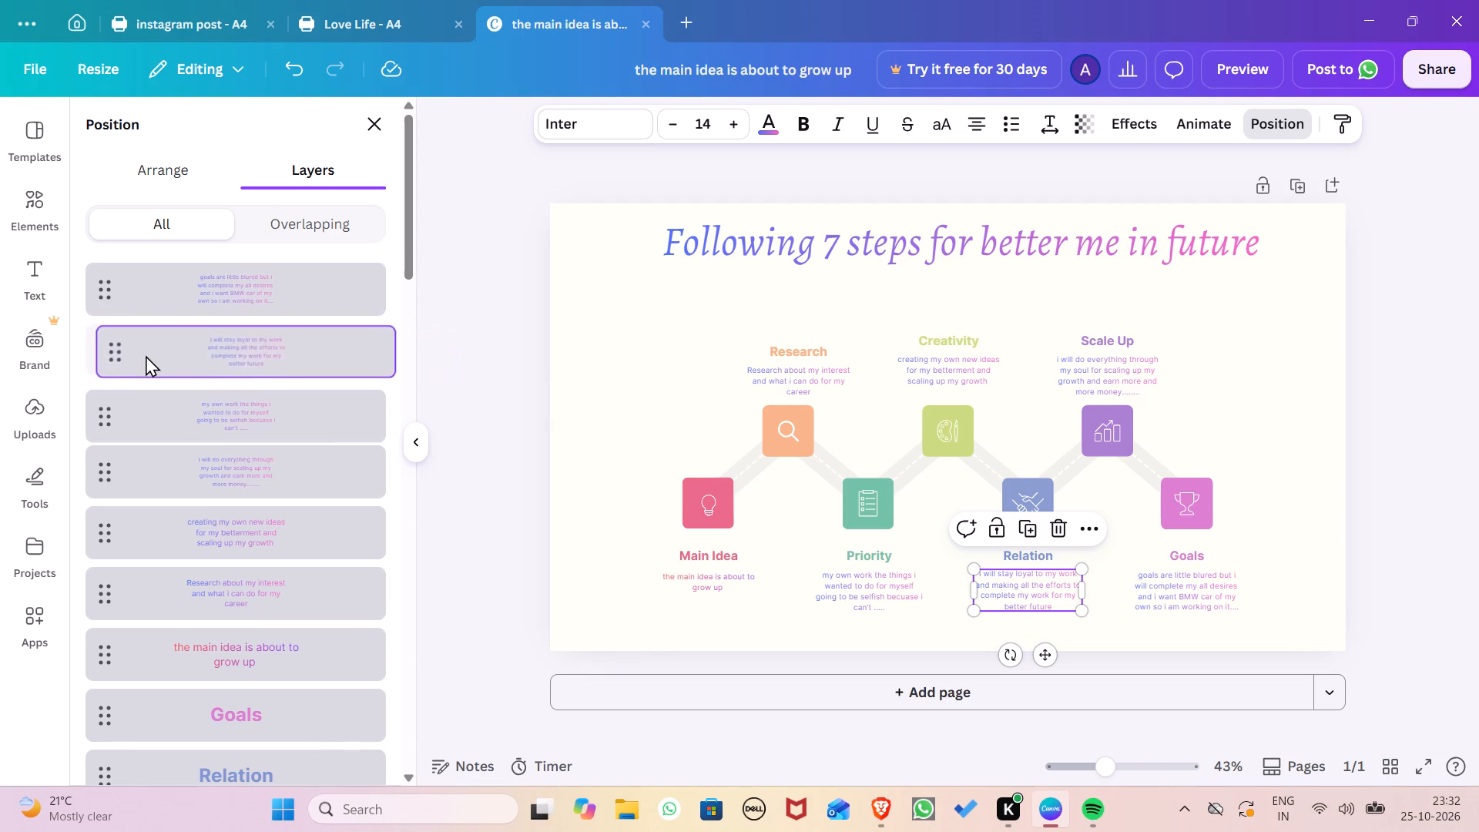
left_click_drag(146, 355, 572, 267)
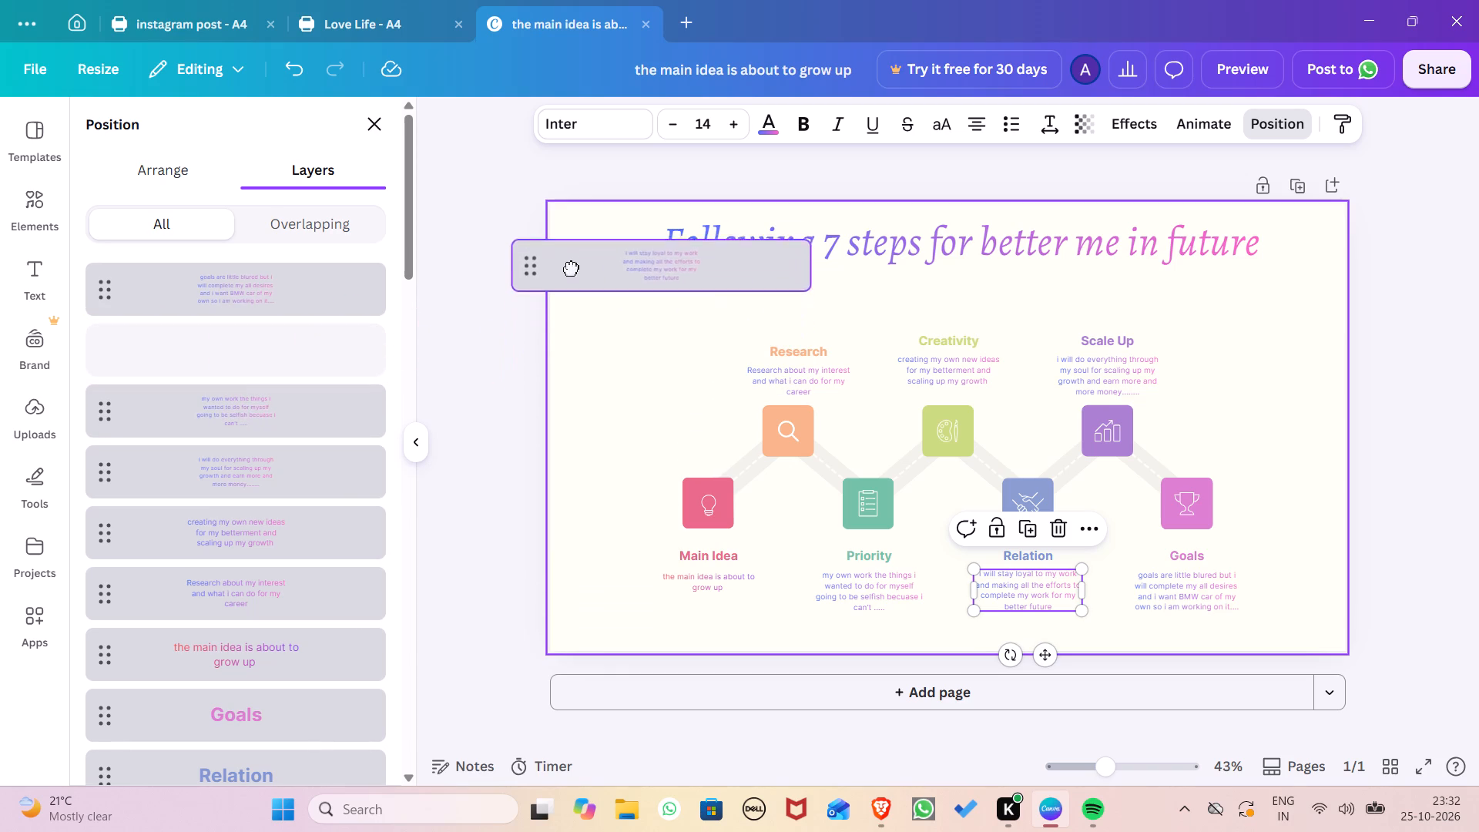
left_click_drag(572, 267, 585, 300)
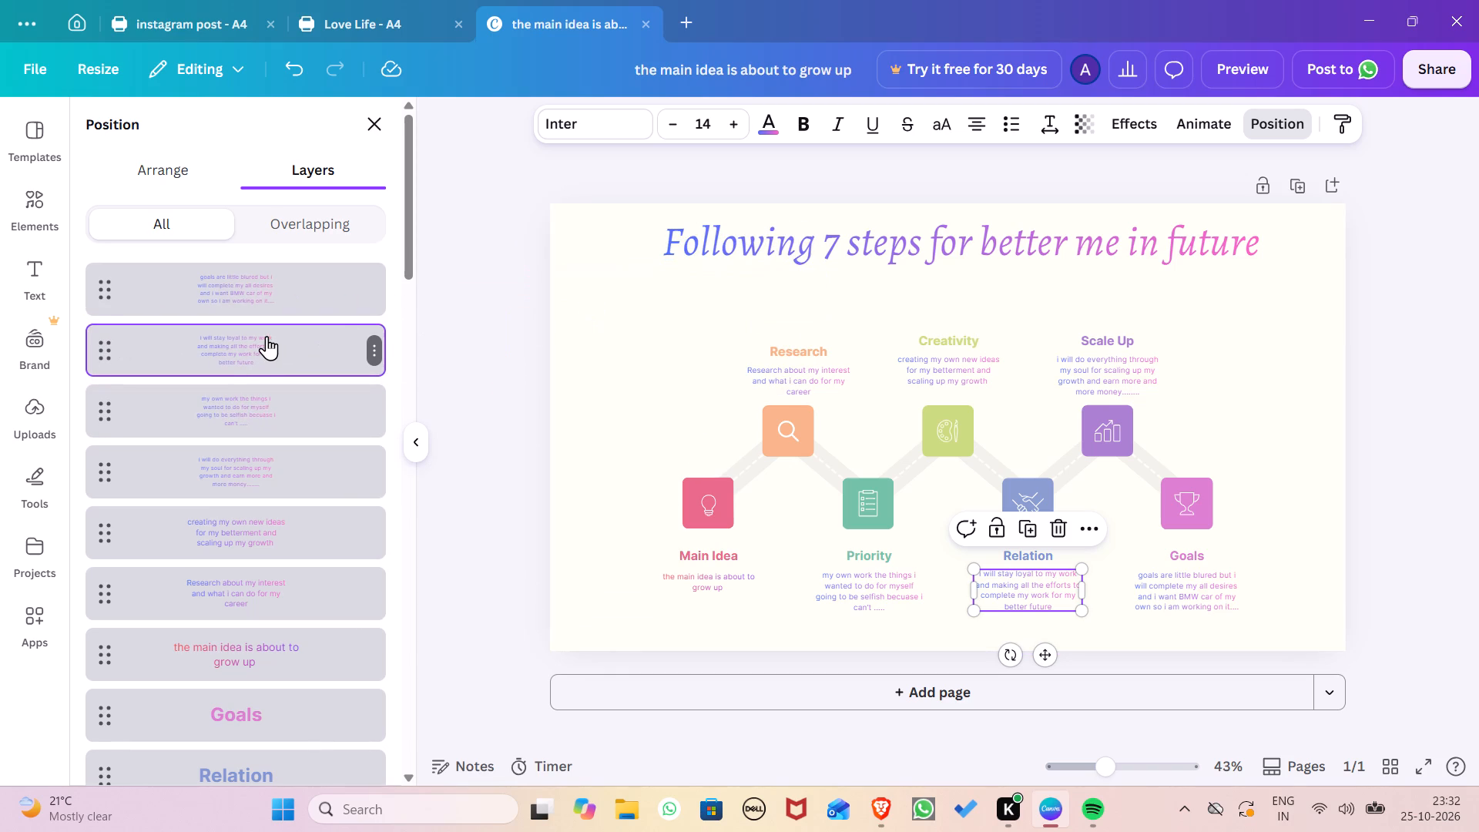
Select the Priority description and the Goals heading in turn through the layer list to locate them on the page.
left_click(267, 336)
left_click(244, 411)
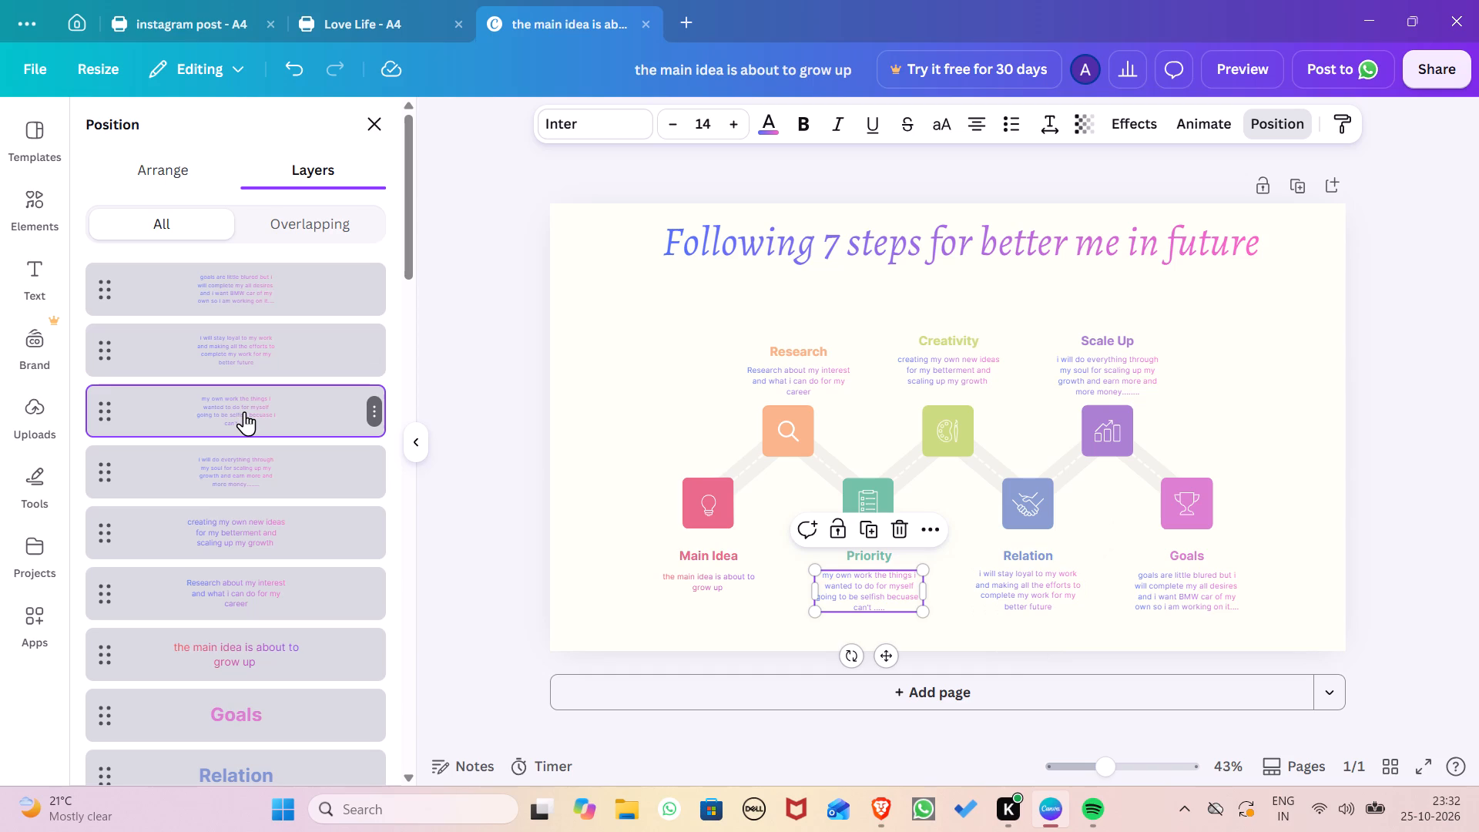
scroll(244, 411, "down", 3)
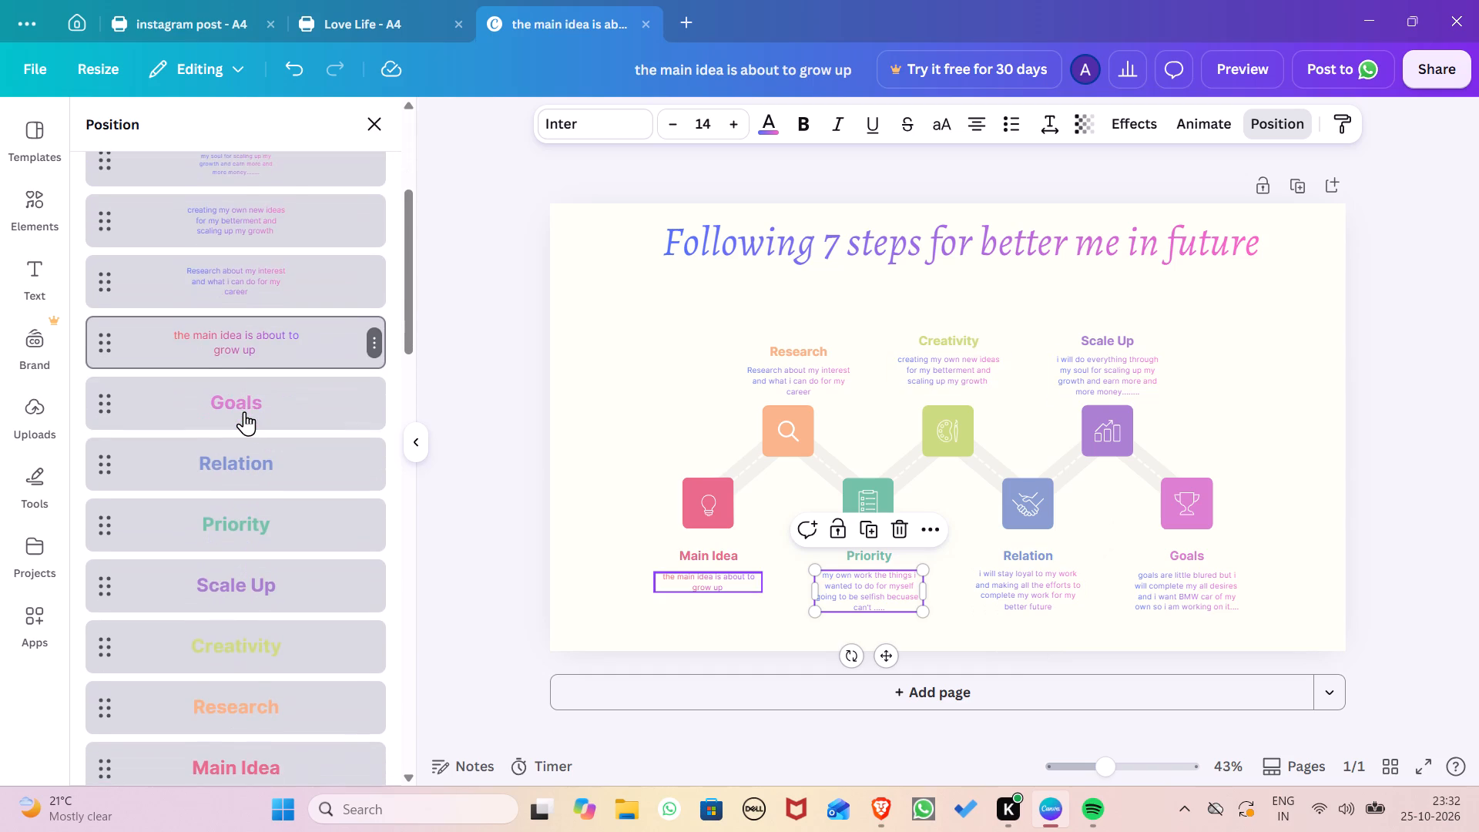
scroll(244, 411, "down", 1)
left_click(244, 411)
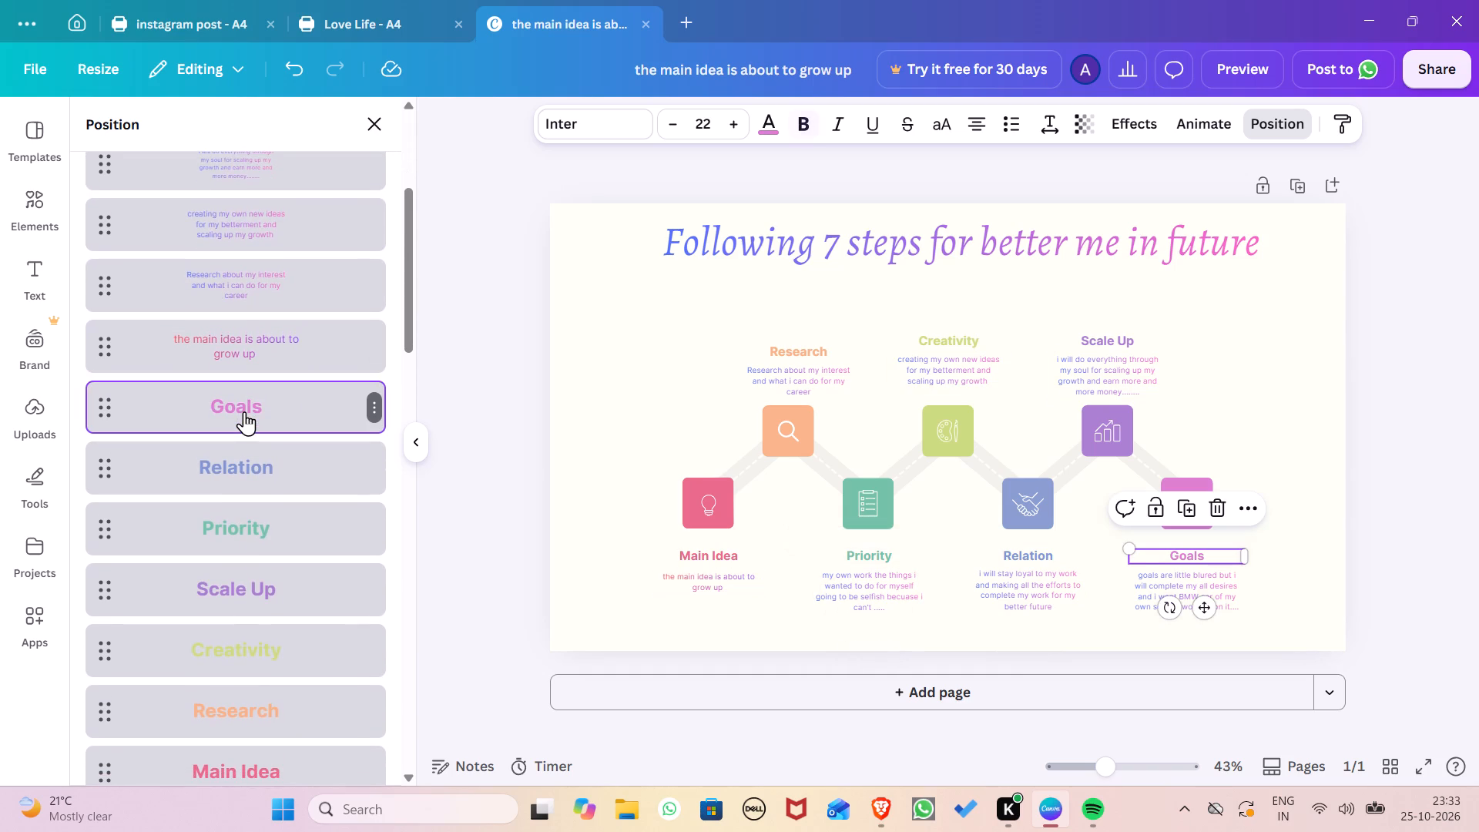
Move the Creativity step's palette icon up one place in the layer order, above the magnifying glass icon.
scroll(244, 411, "down", 4)
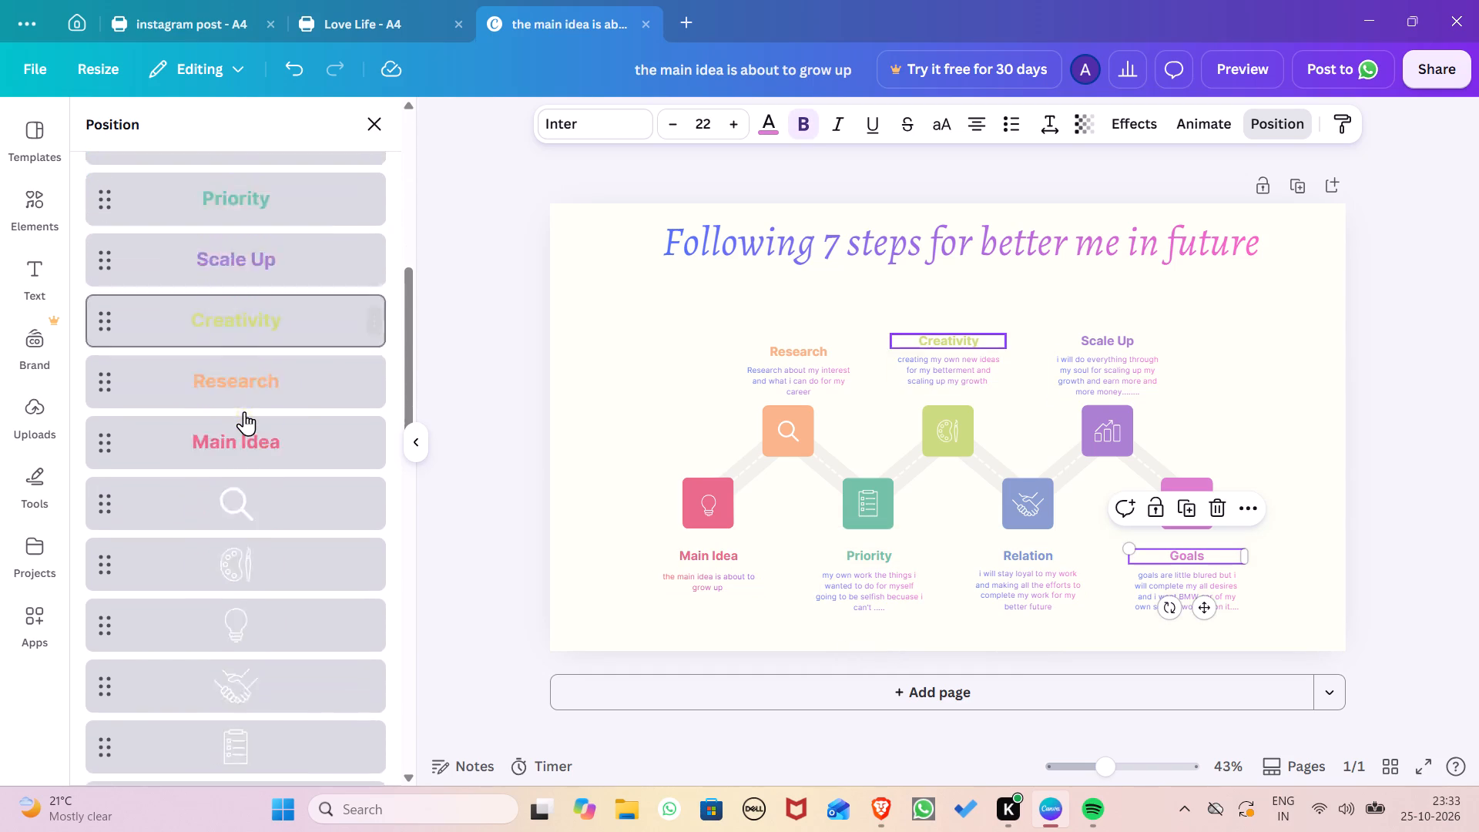
scroll(244, 411, "down", 1)
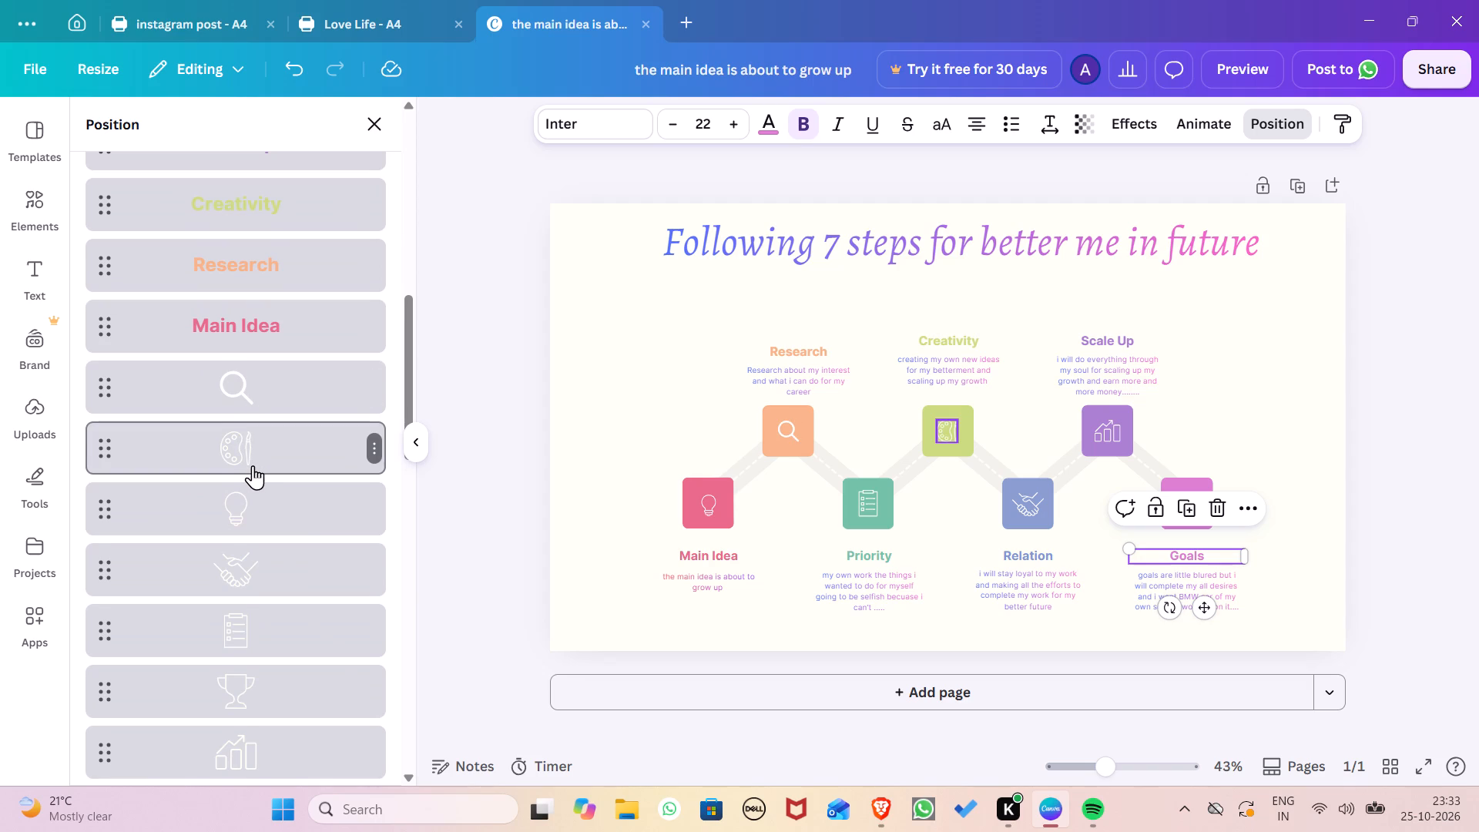
left_click_drag(242, 435, 231, 434)
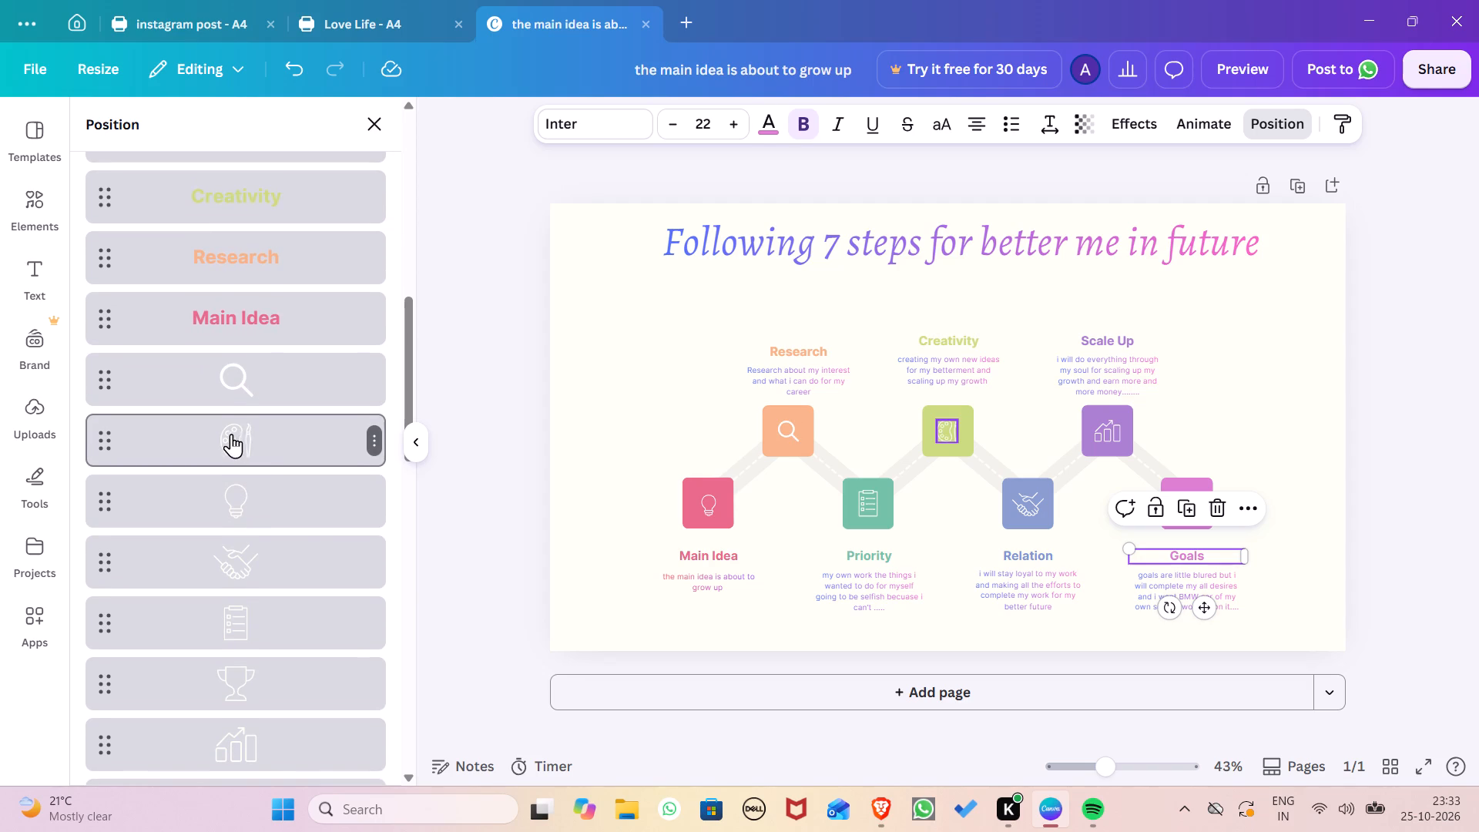
left_click_drag(231, 434, 227, 438)
left_click(227, 438)
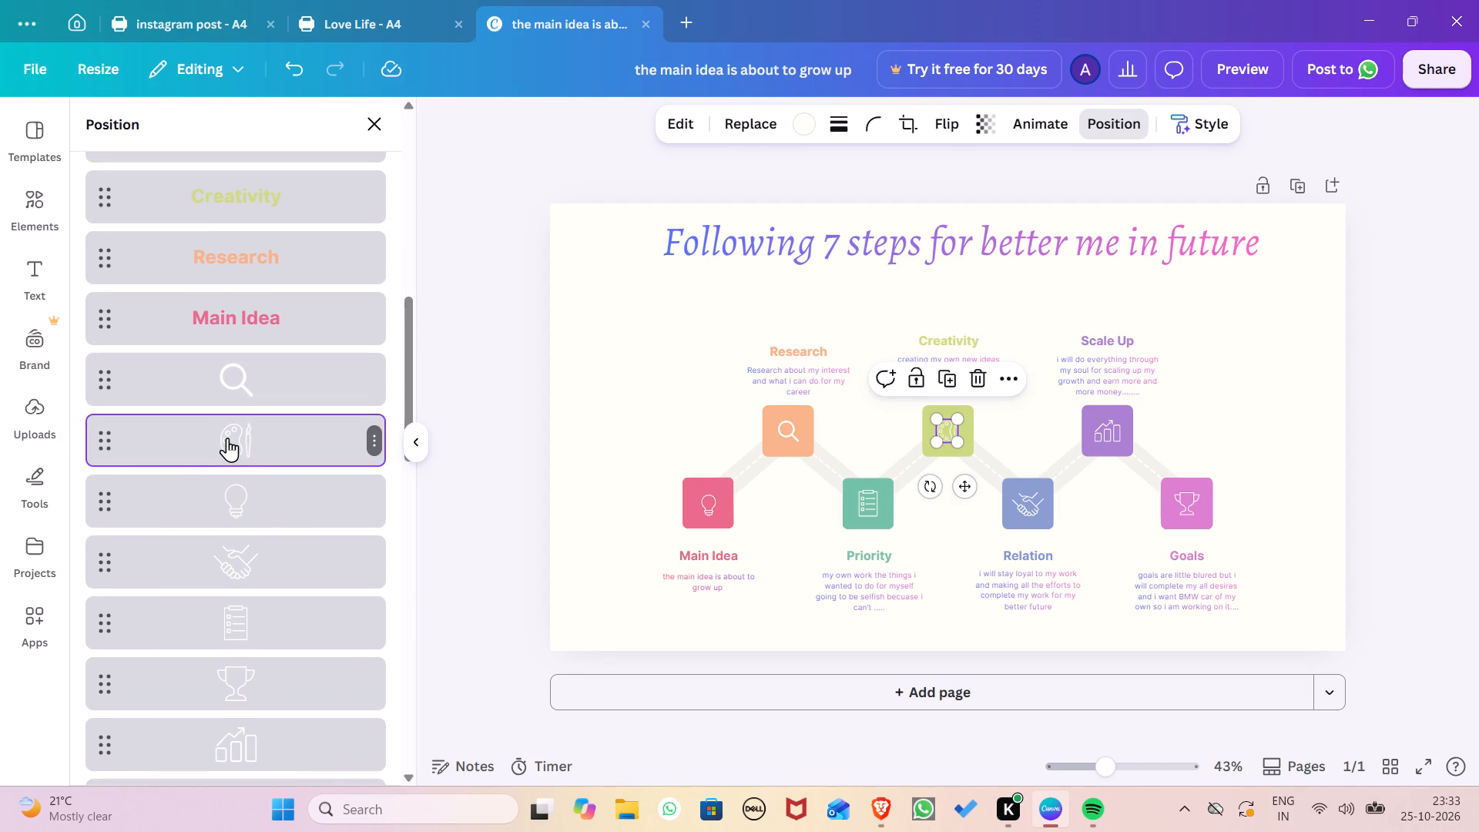
left_click_drag(227, 438, 216, 448)
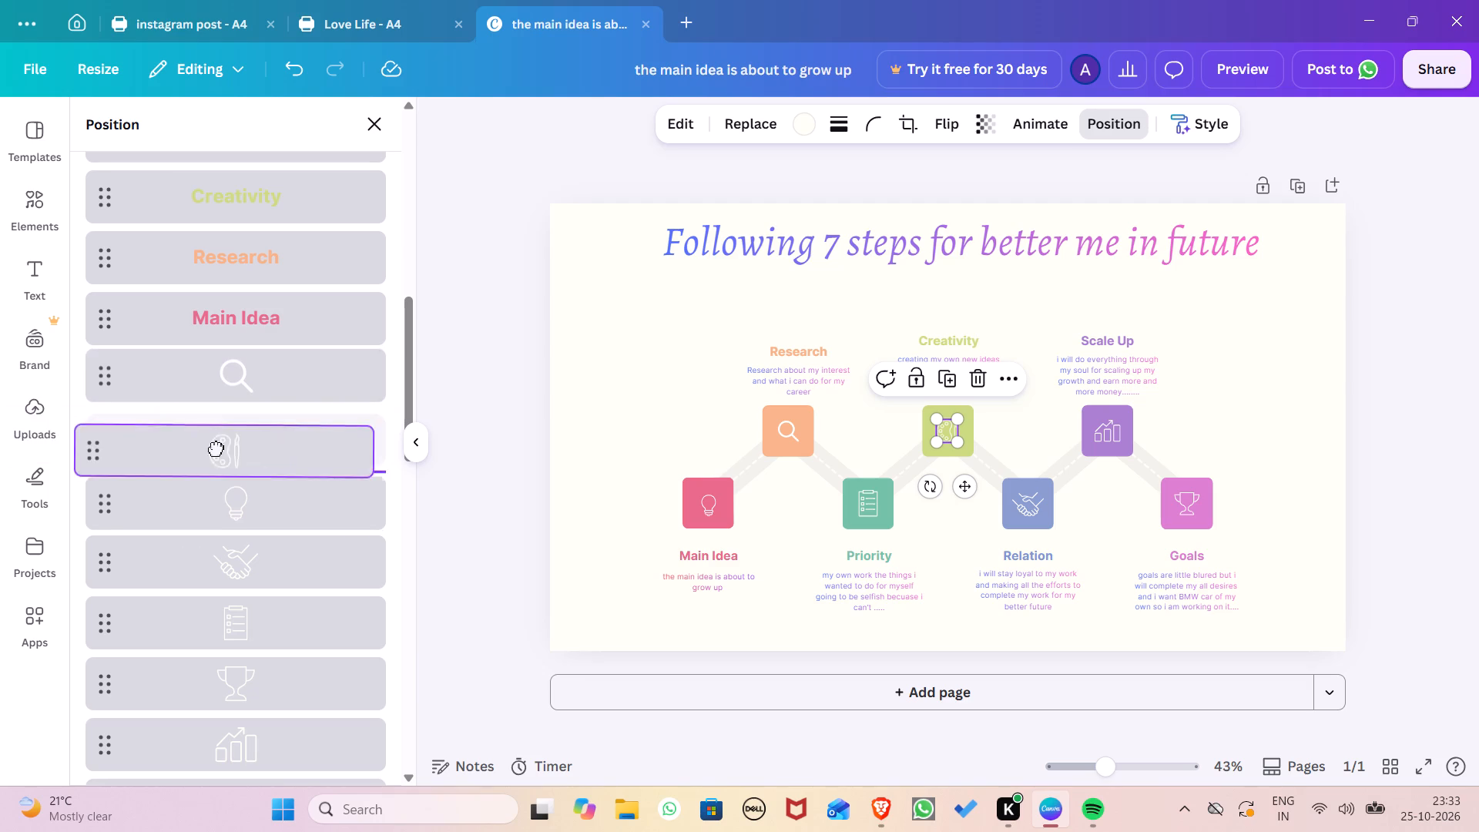
left_click_drag(216, 448, 226, 335)
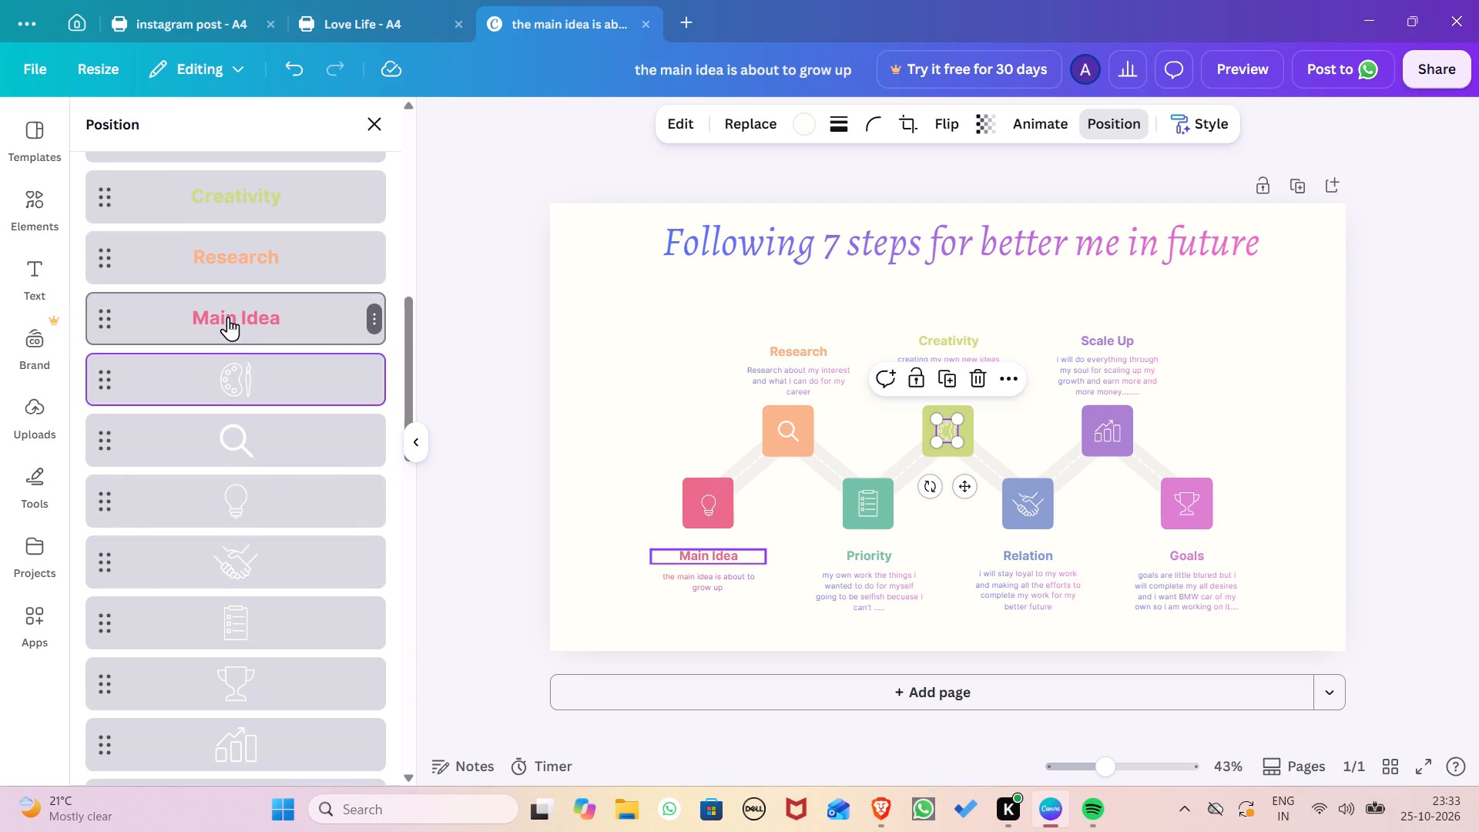
Move the Main Idea heading down in the layer order, between the palette icon and the magnifying glass icon.
left_click_drag(228, 317, 239, 411)
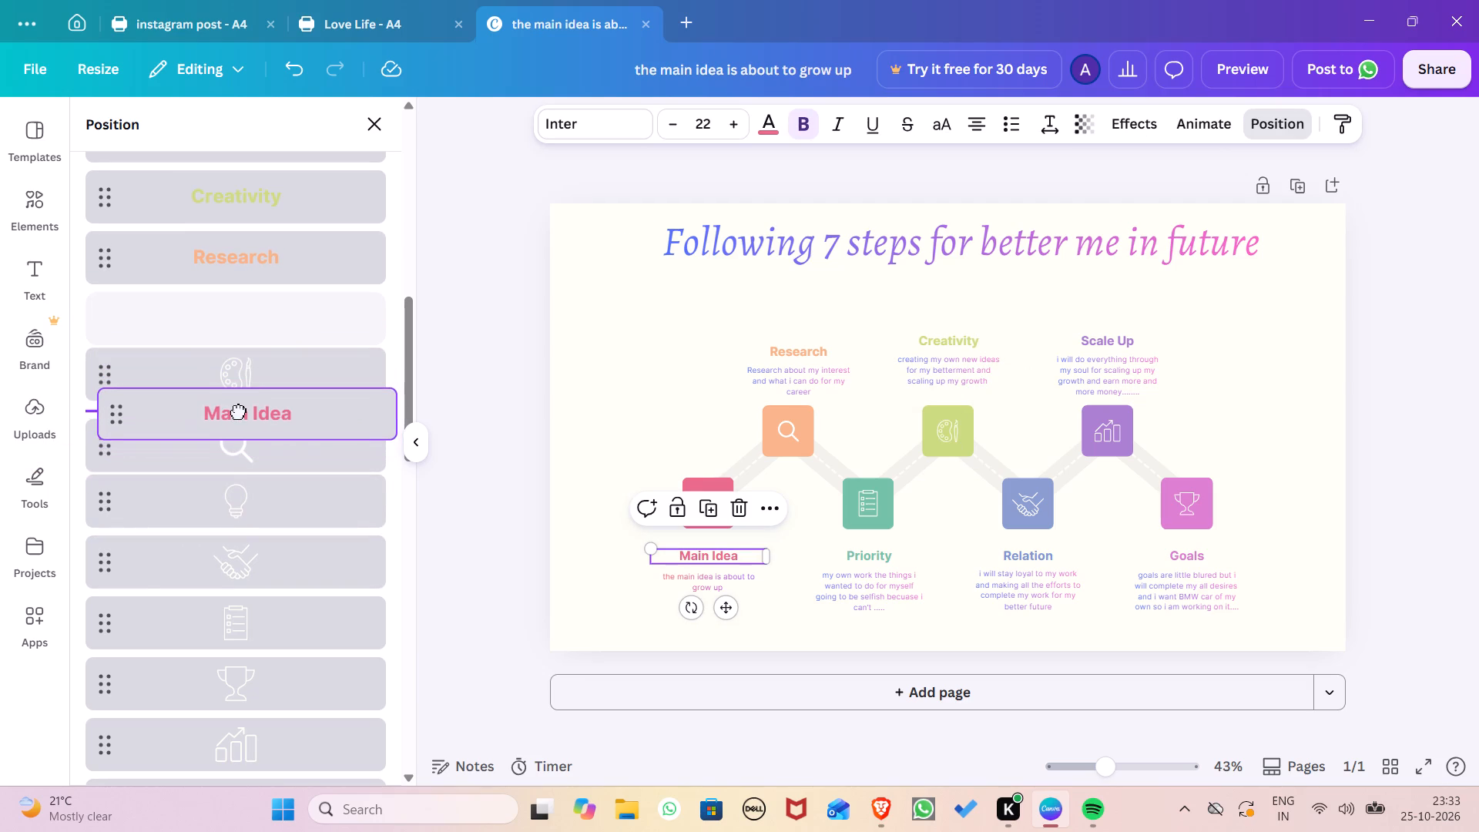
left_click_drag(239, 411, 237, 413)
Locate the Goals step's trophy icon through the layer list and look through the remaining layers down to the background.
scroll(237, 413, "down", 1)
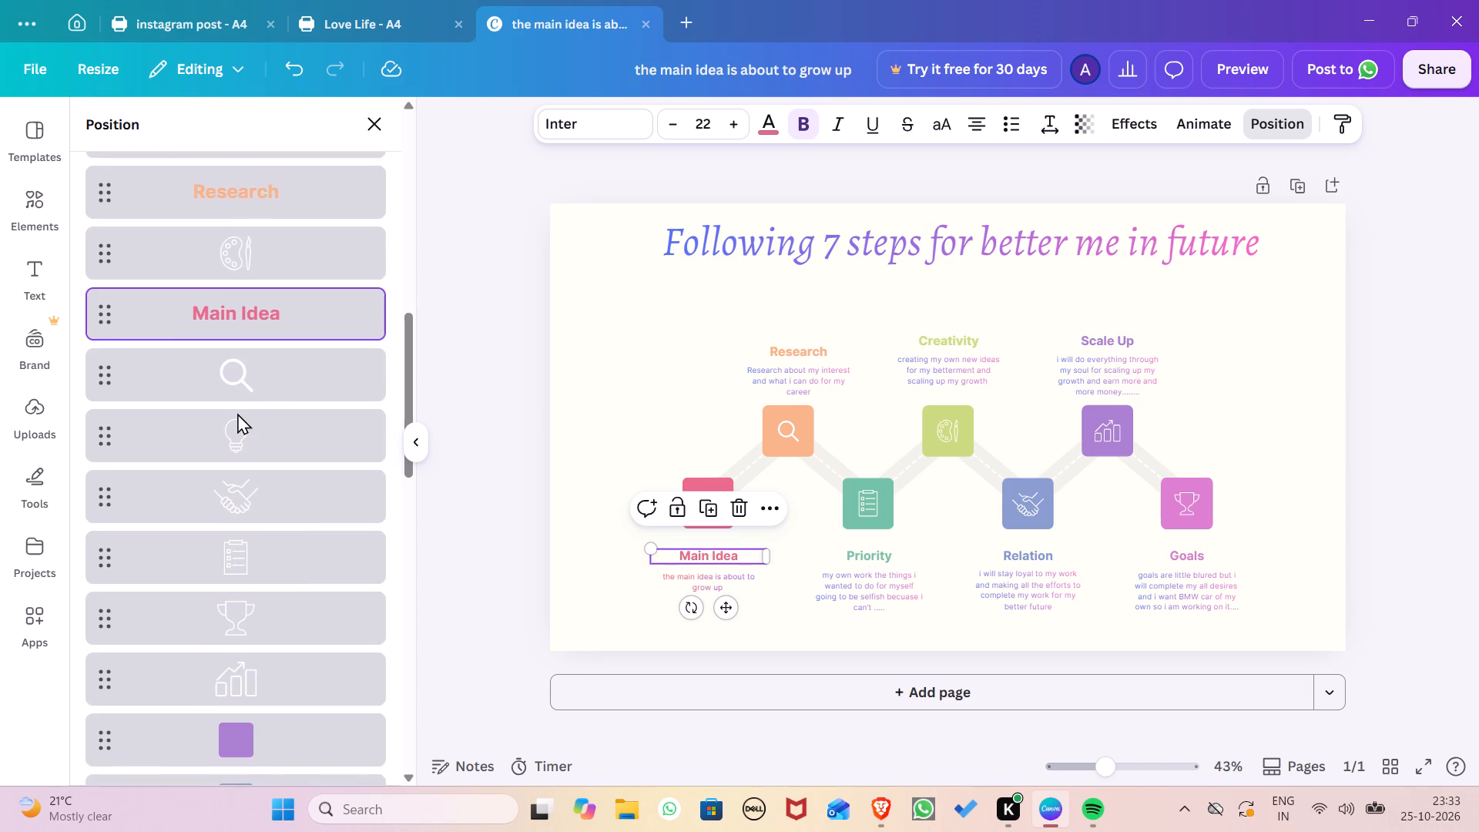
scroll(237, 413, "down", 2)
left_click(237, 413)
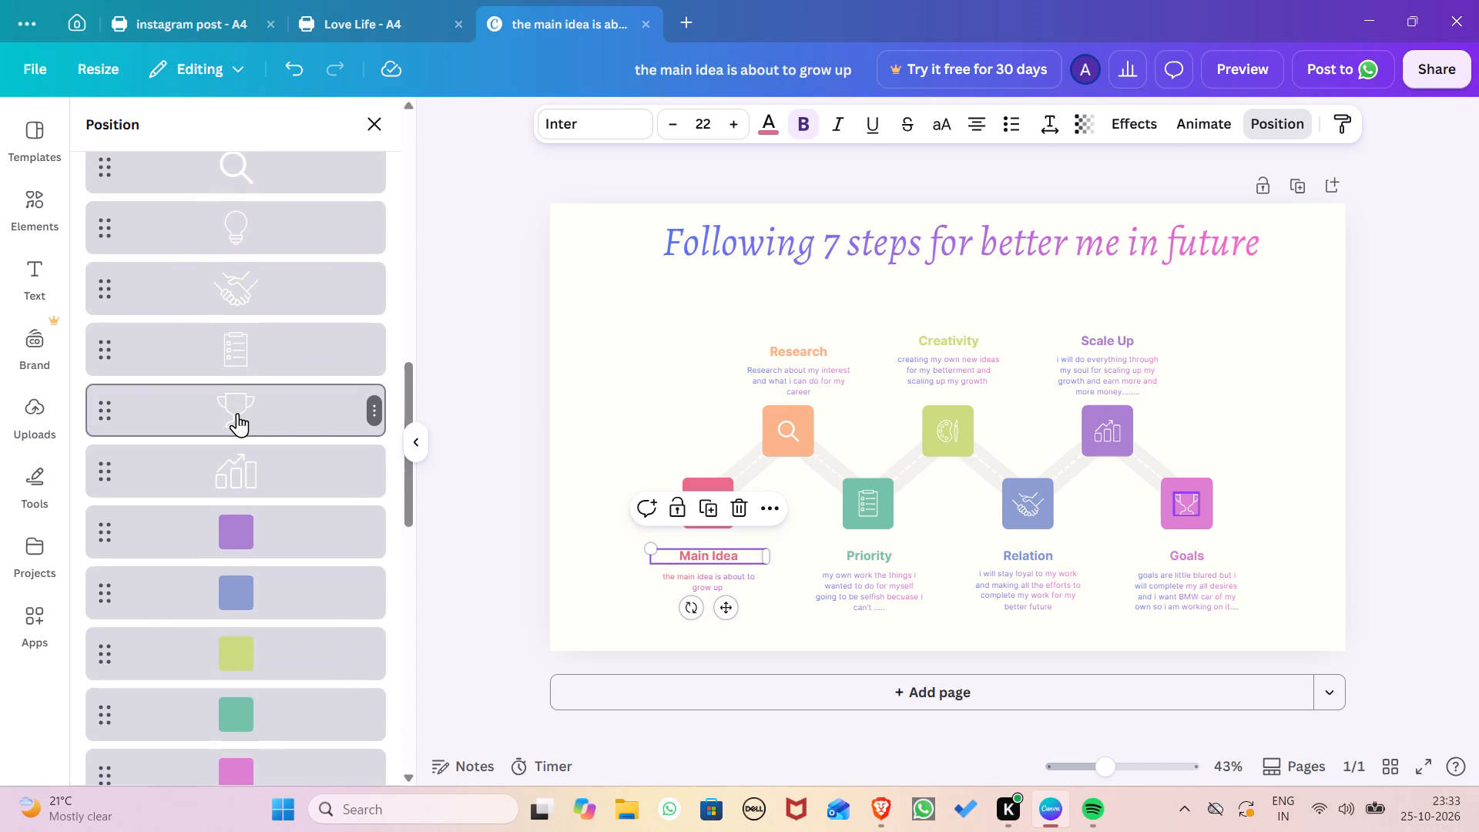
double_click(237, 413)
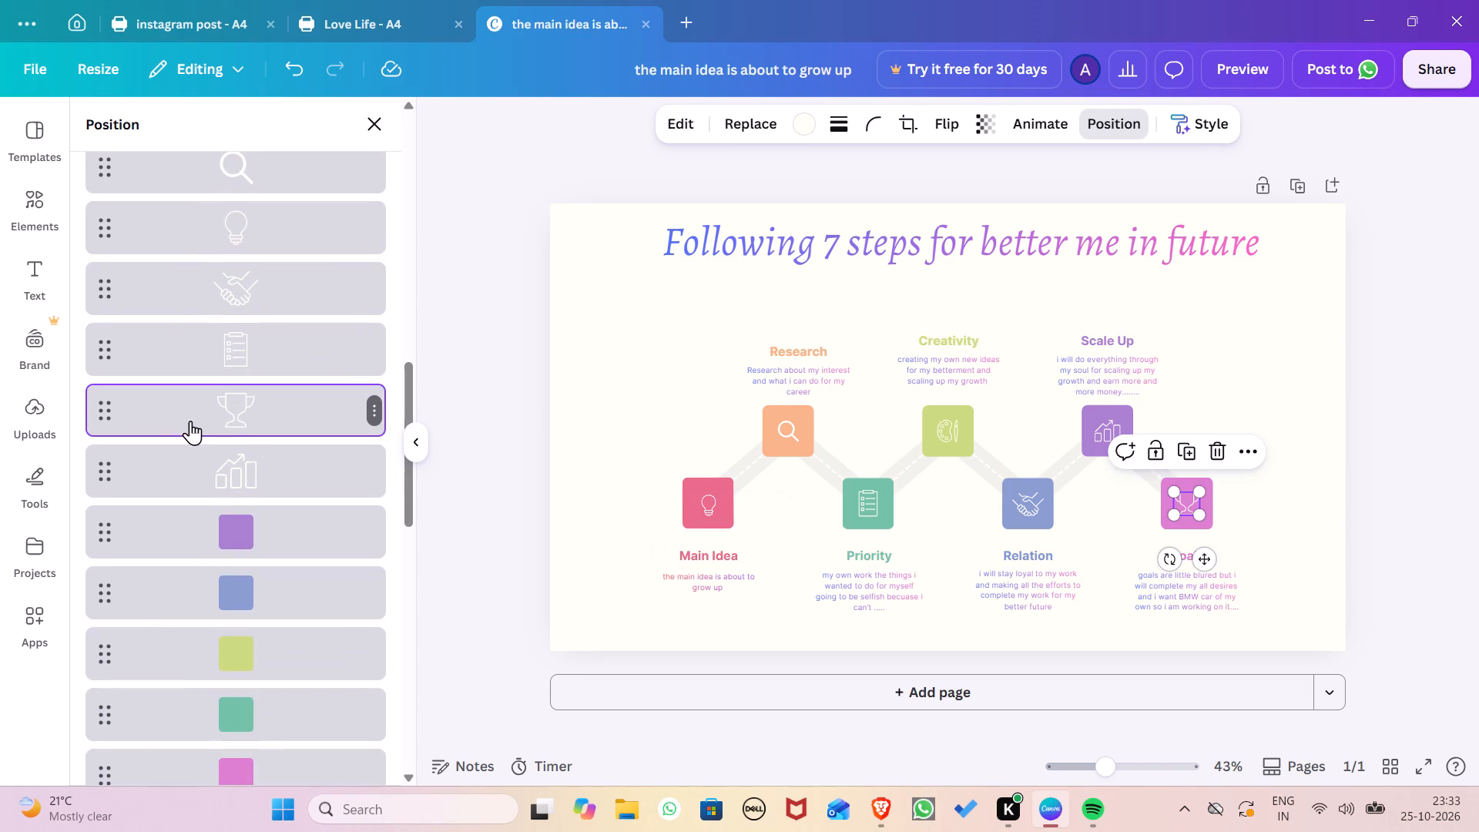
scroll(253, 501, "down", 3)
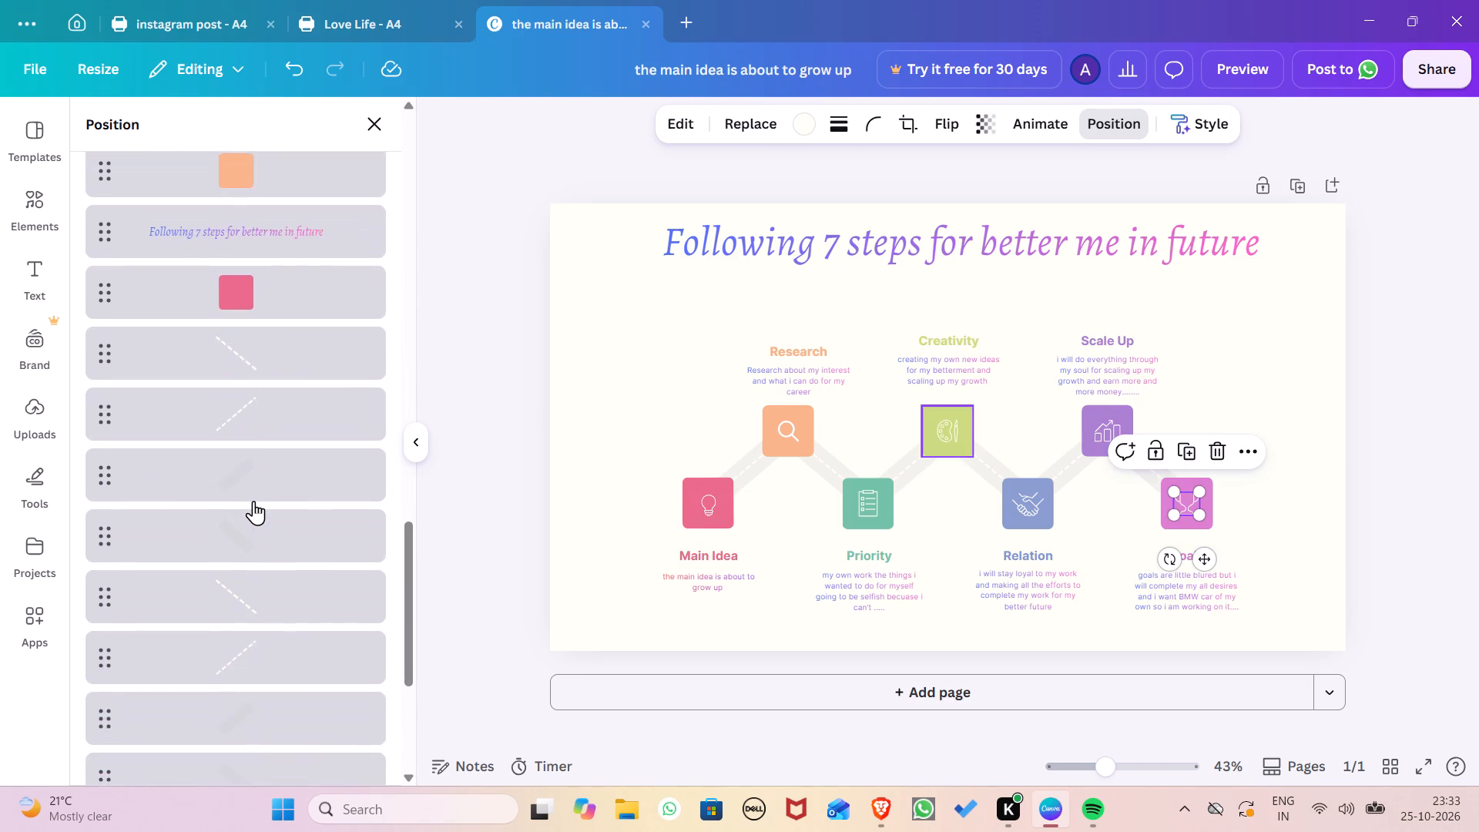
scroll(253, 501, "down", 2)
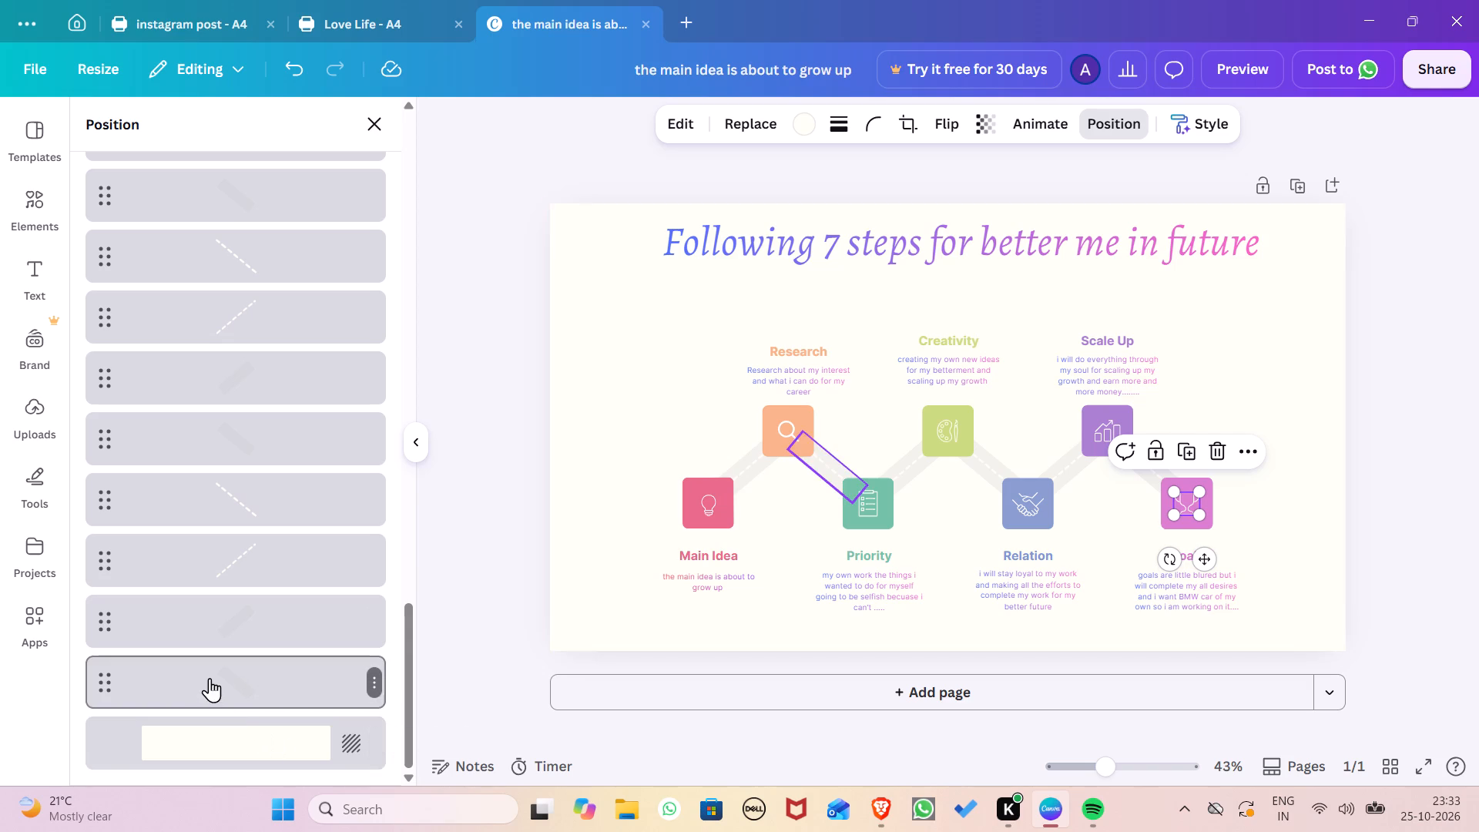
Close the layer list, collapse the side panel and deselect the trophy icon to view the whole roadmap enlarged.
left_click(490, 525)
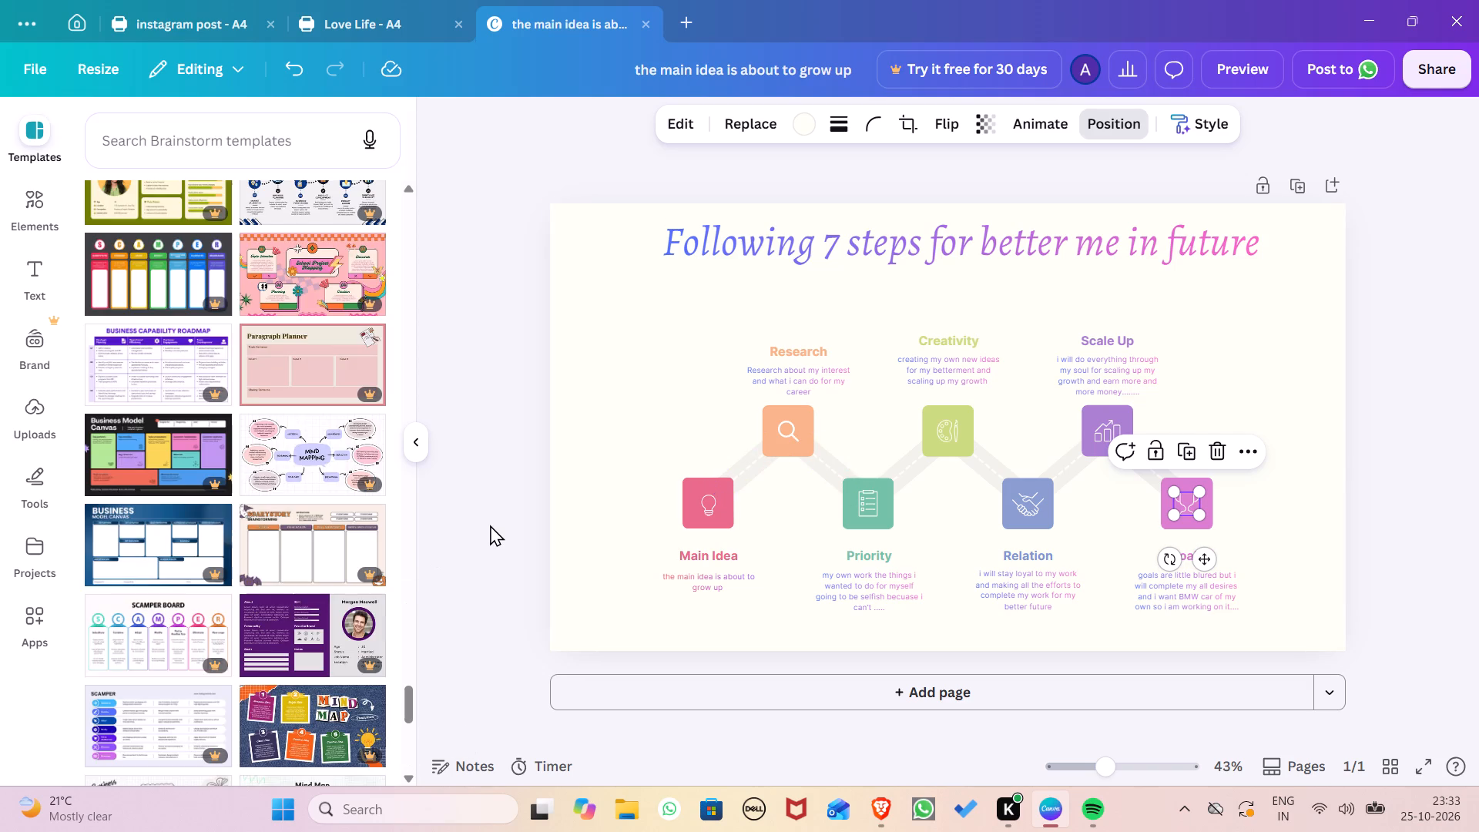
left_click(424, 444)
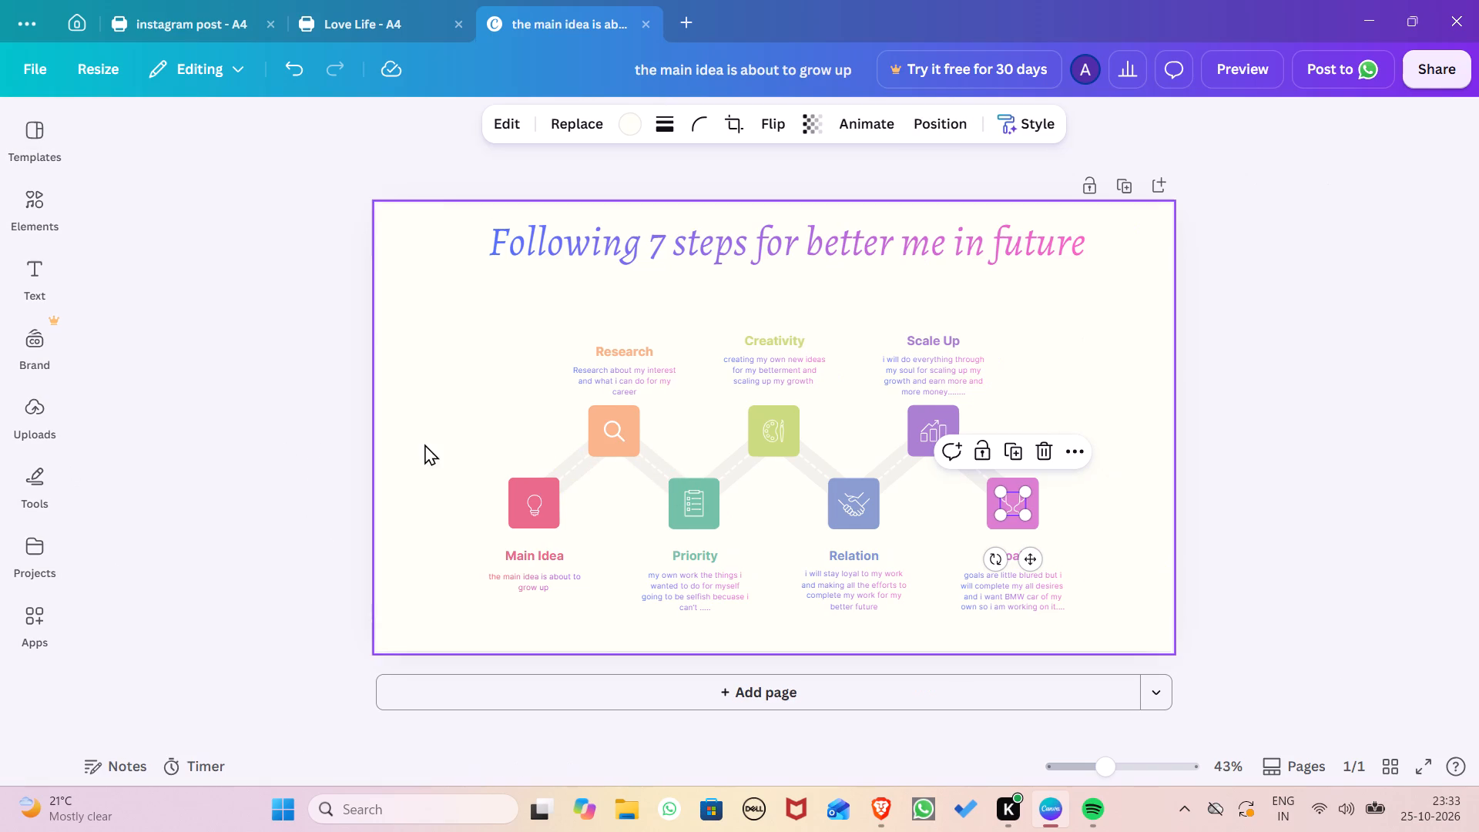
scroll(623, 342, "left", 1)
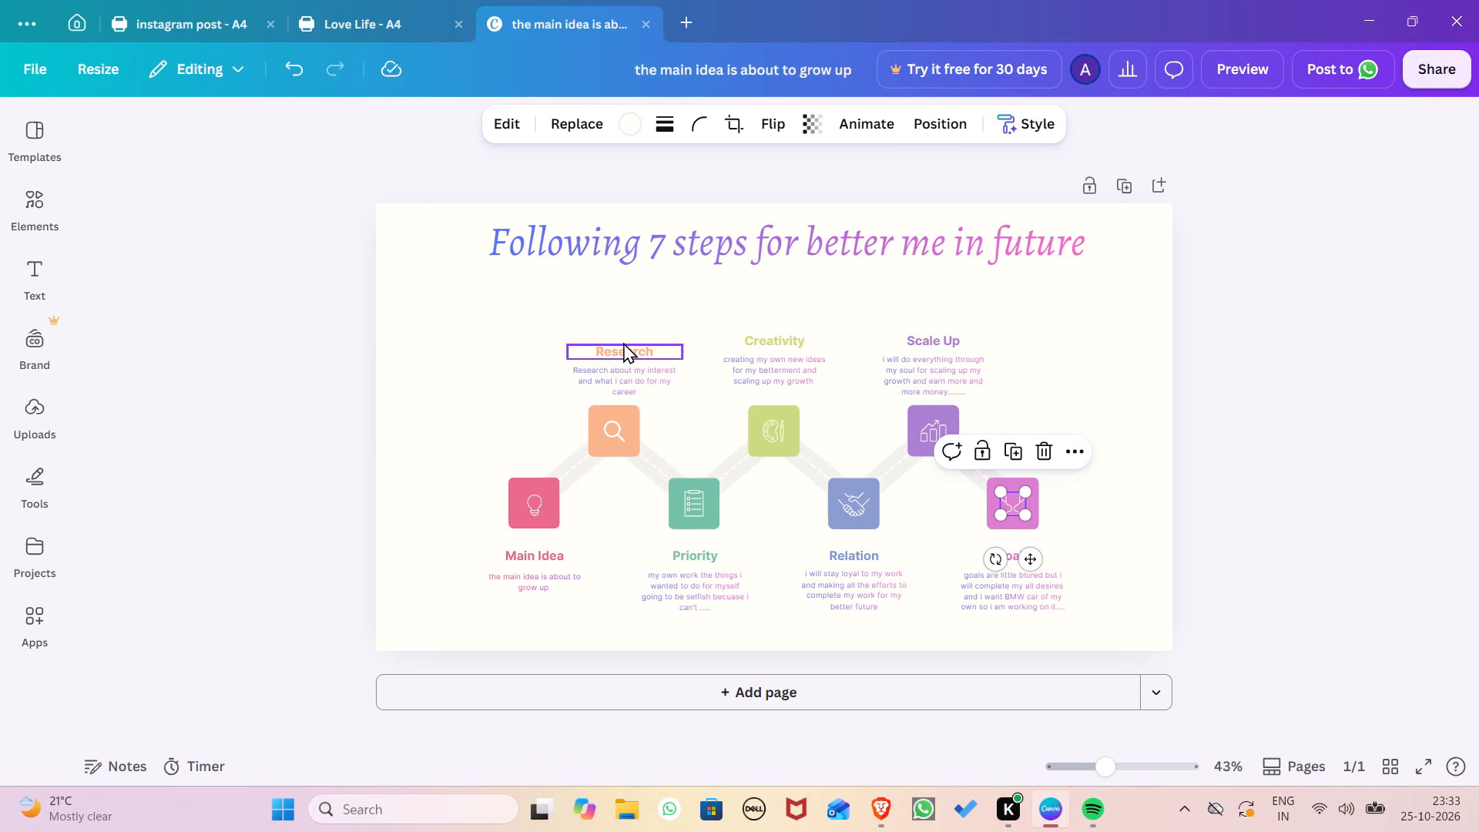
scroll(623, 342, "left", 2)
scroll(623, 342, "right", 1)
left_click(701, 314)
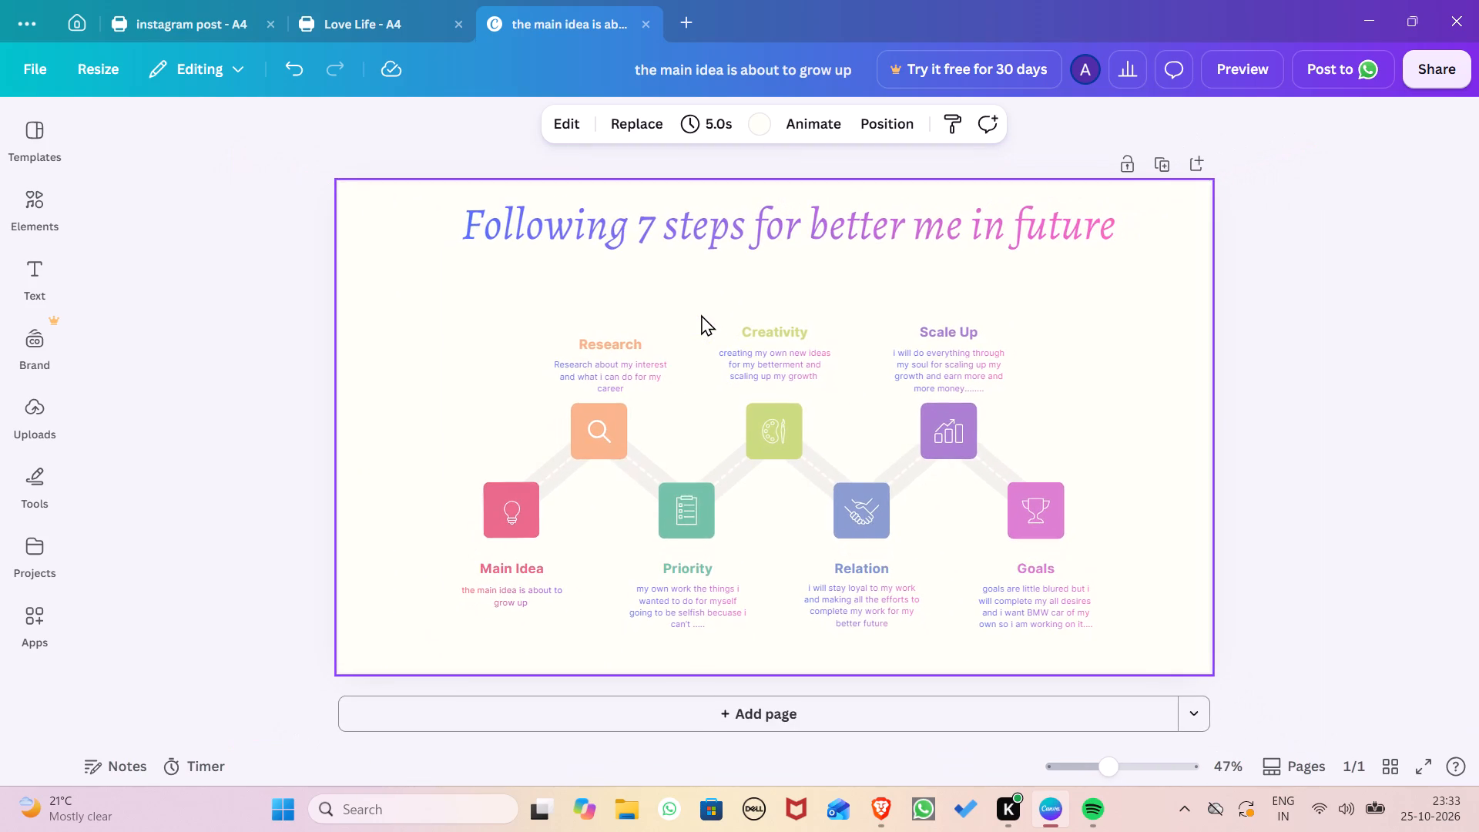
left_click(619, 292)
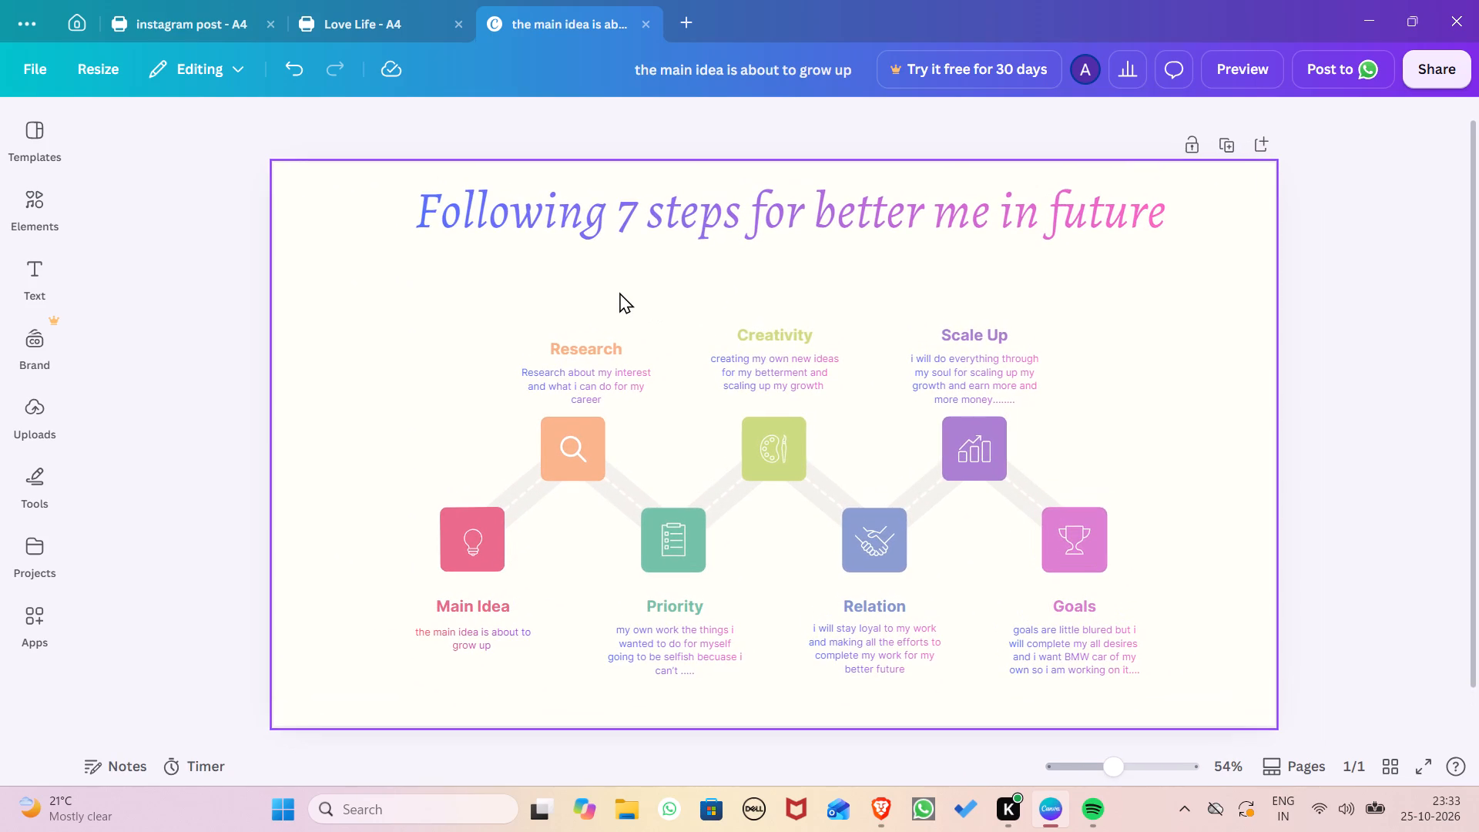
Switch from Canva to another open application window.
key("alt+Tab")
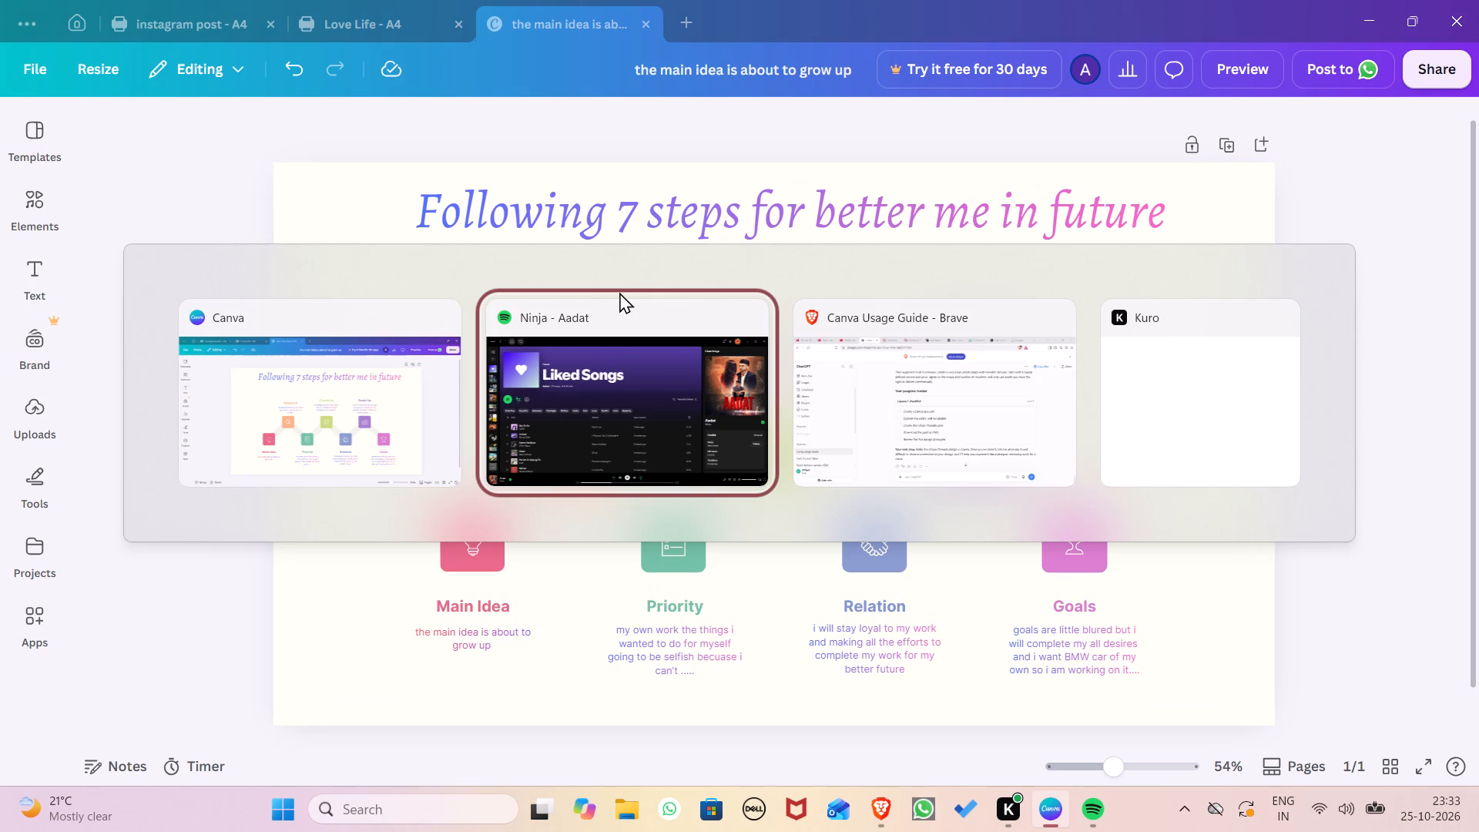